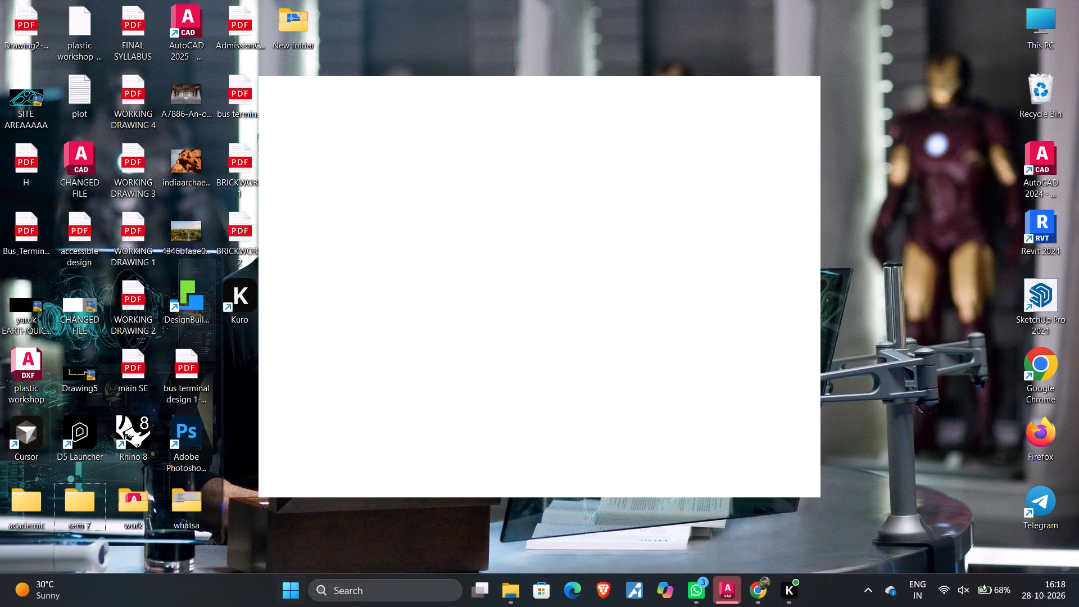
Find Word through the desktop search and launch it.
click(356, 591)
text(word)
key(space)
key(Return)
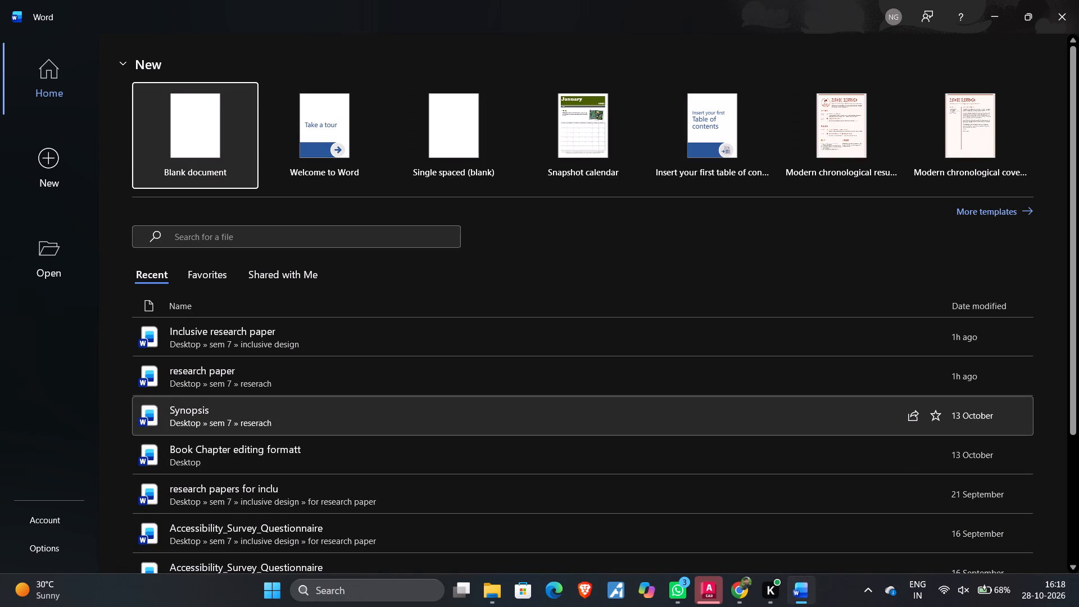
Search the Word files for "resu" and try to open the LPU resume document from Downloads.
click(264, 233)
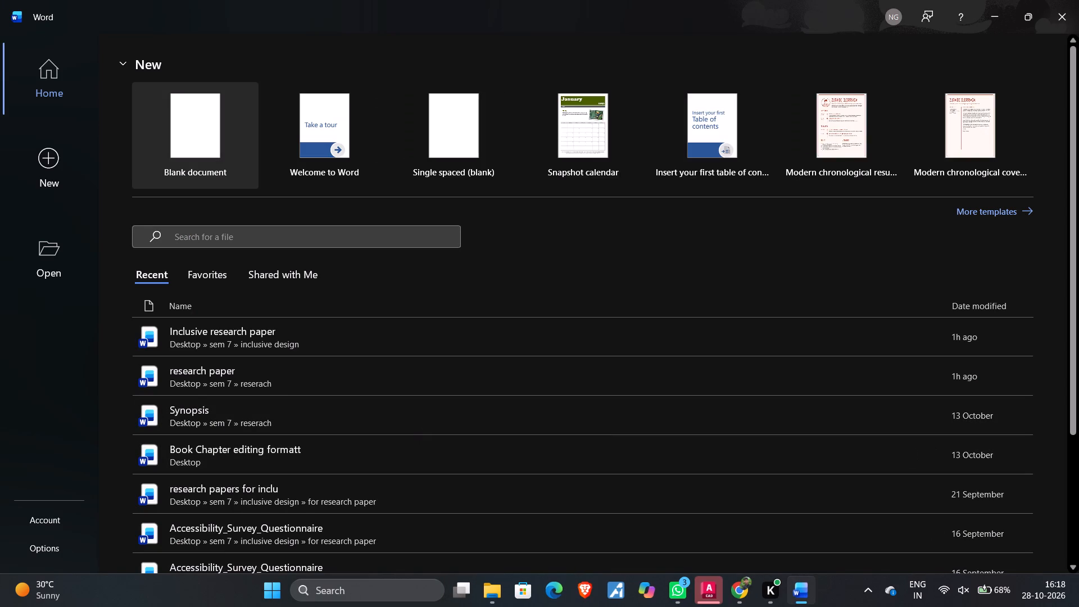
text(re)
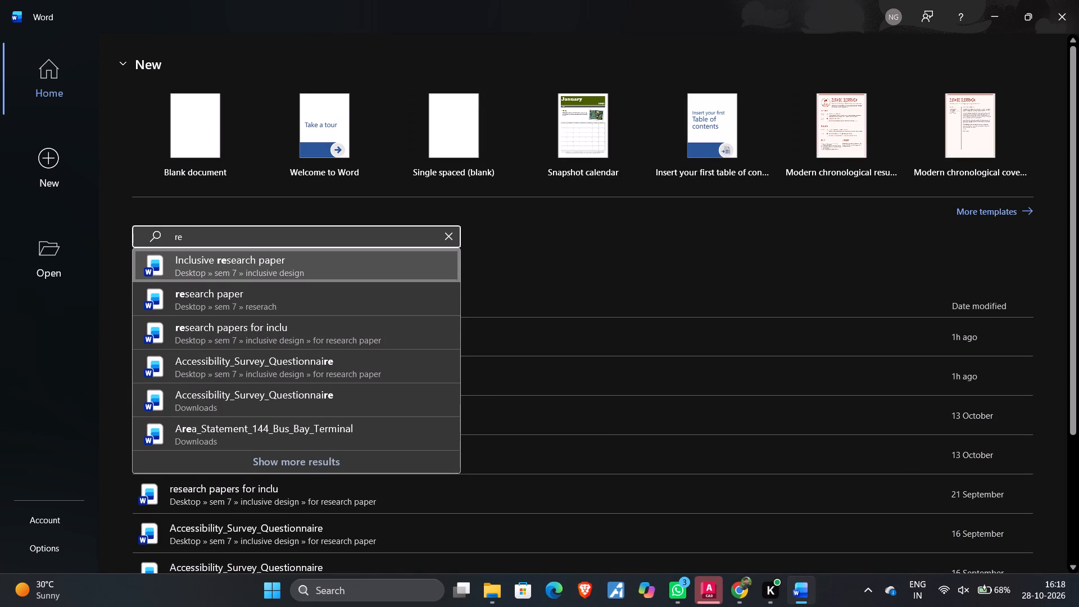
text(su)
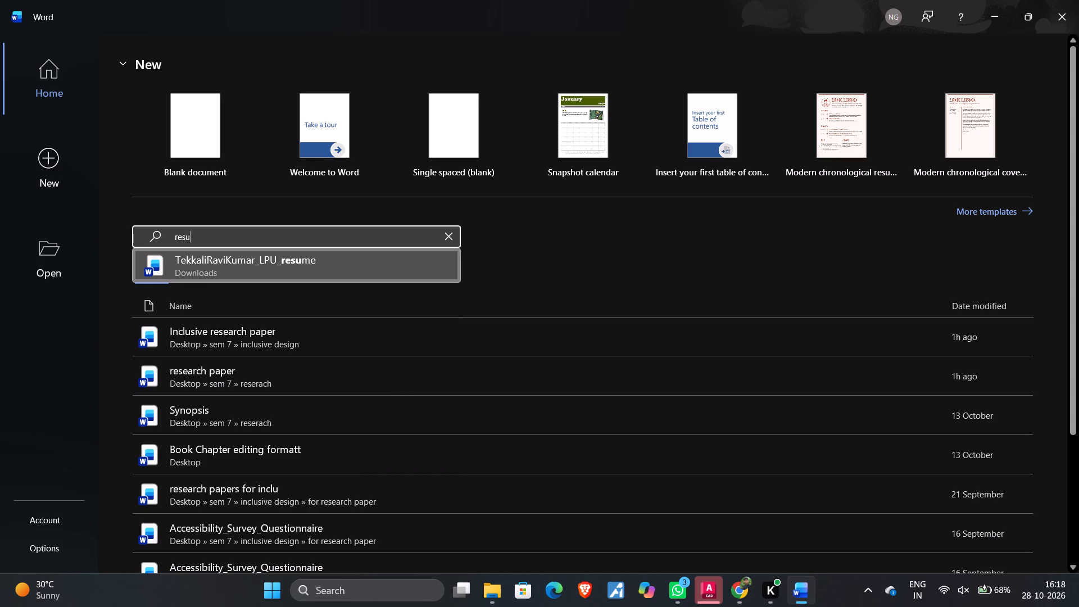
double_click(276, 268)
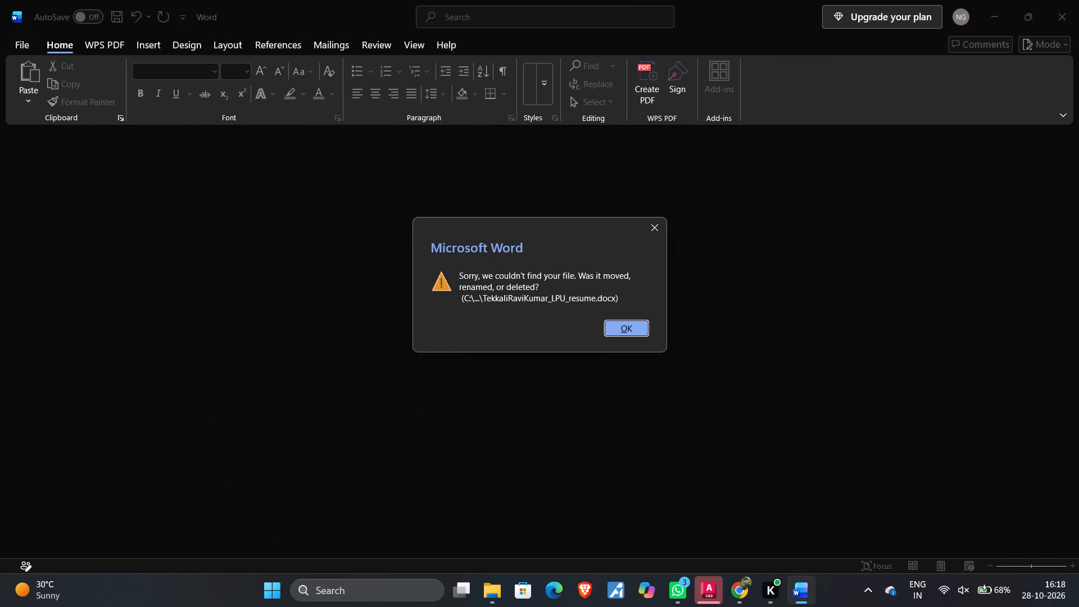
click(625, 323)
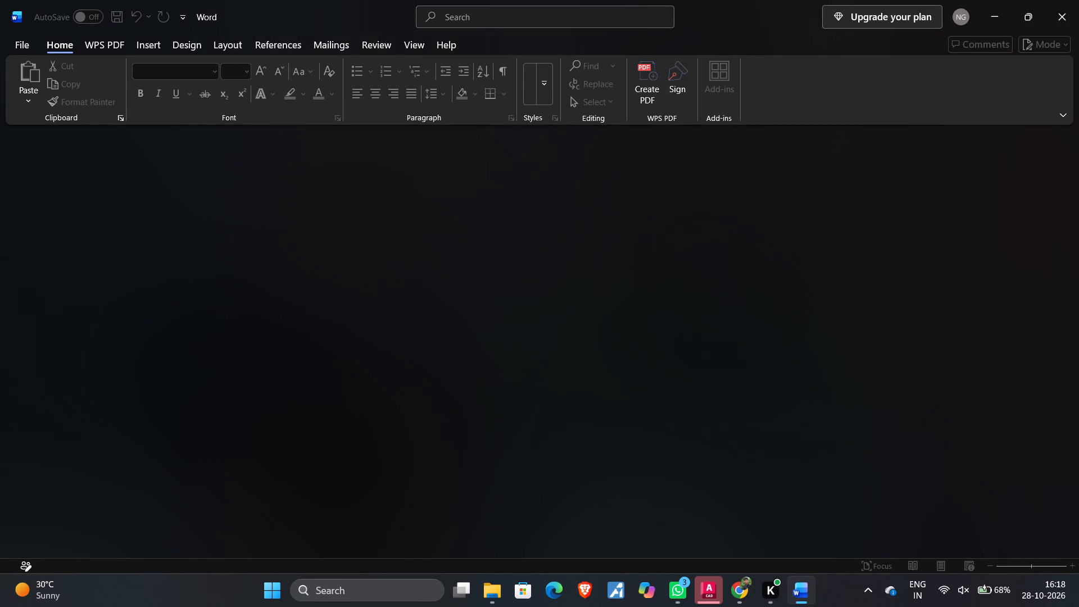
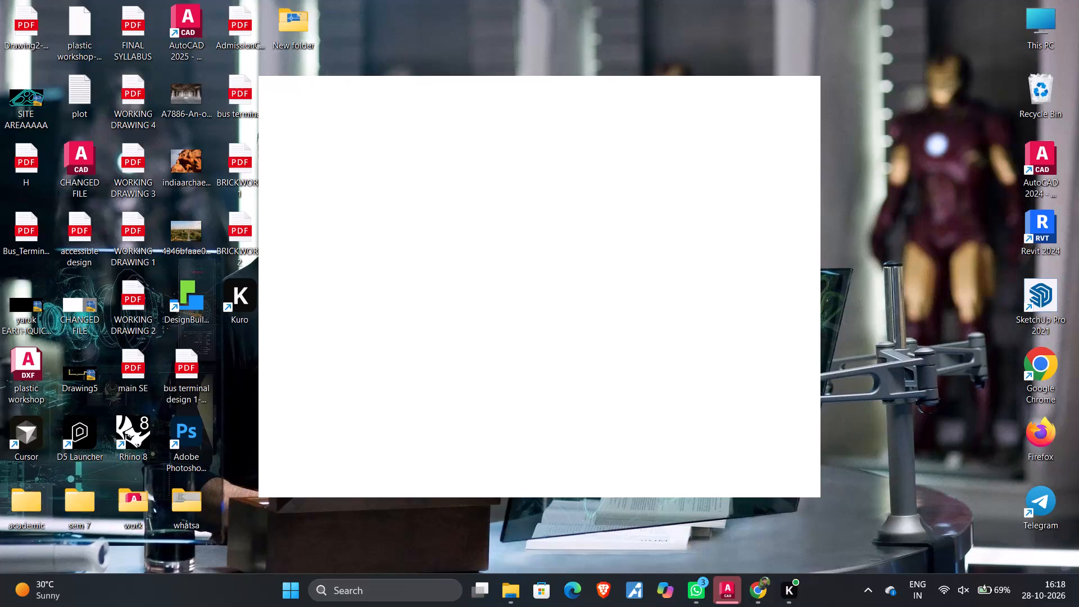
Check the desktop folders sem 7, whatsa and work, including its WORK subfolder, for the resume document.
double_click(76, 522)
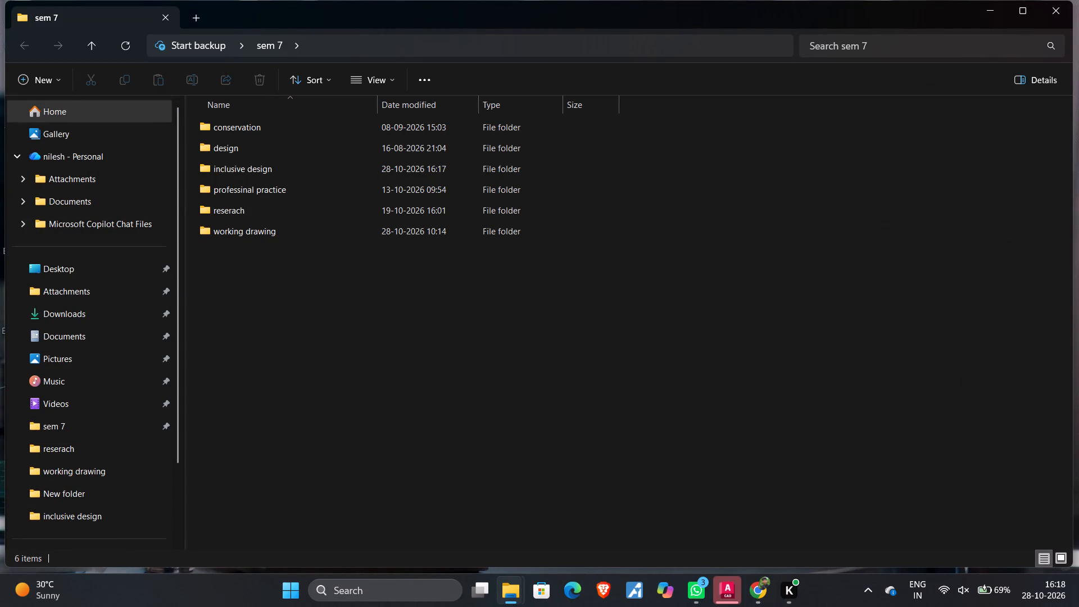
click(1018, 12)
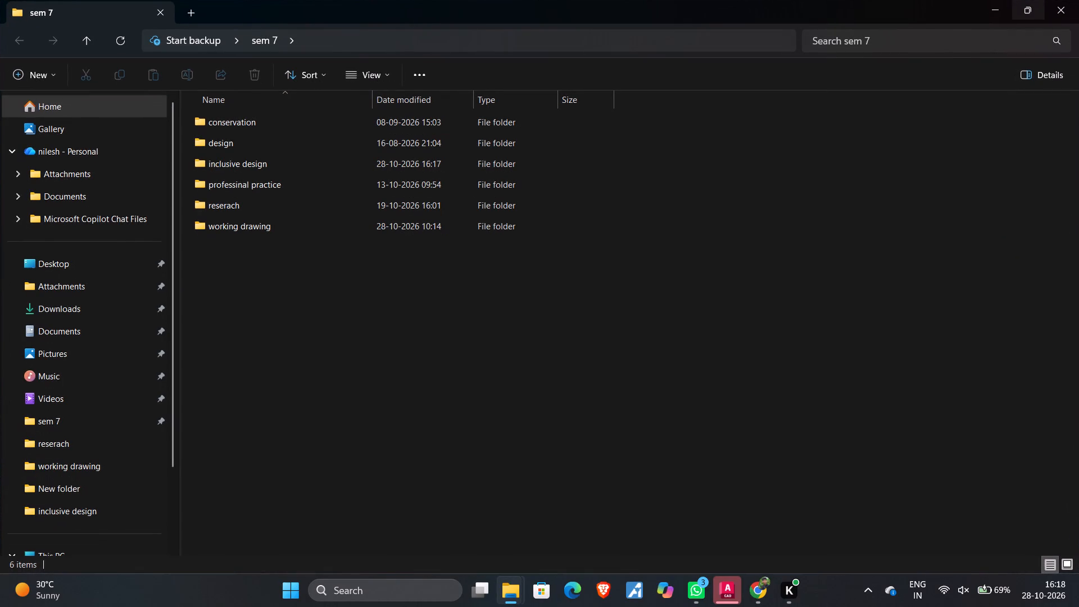
click(998, 7)
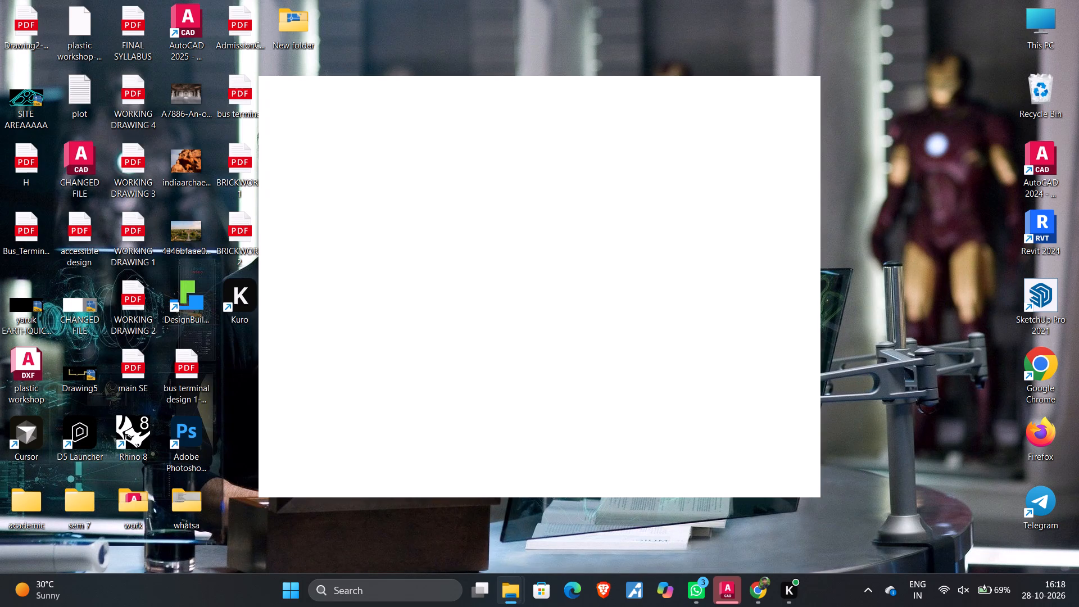
double_click(187, 491)
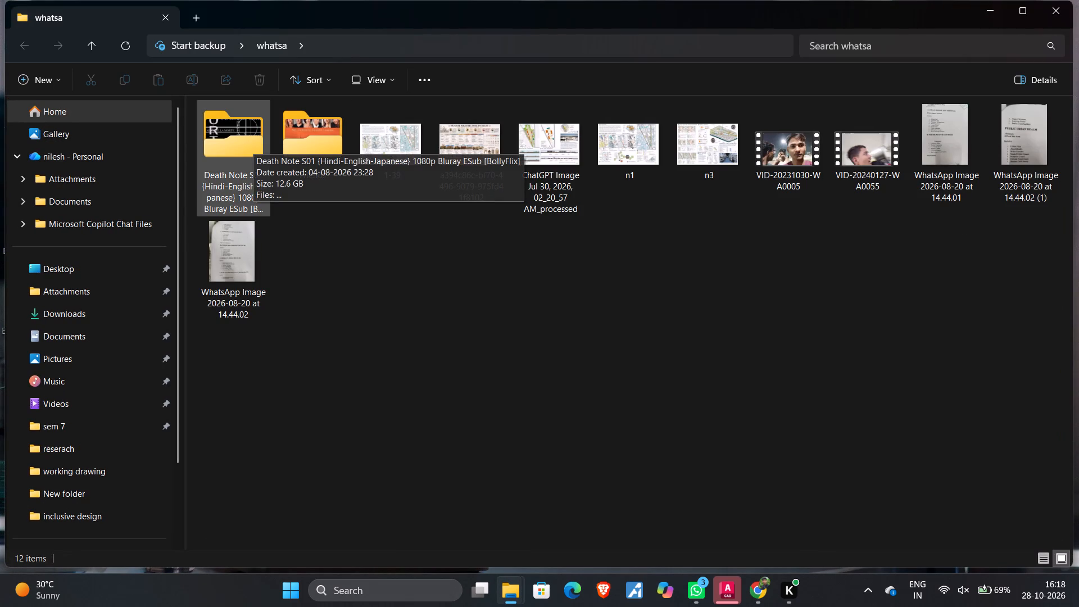
click(1029, 7)
click(988, 6)
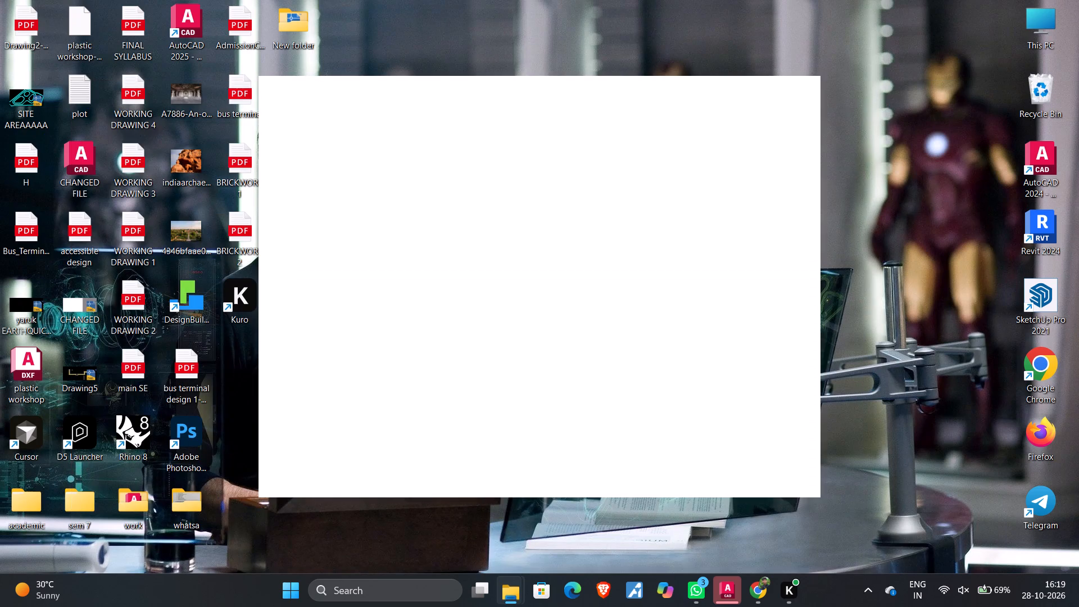
double_click(128, 519)
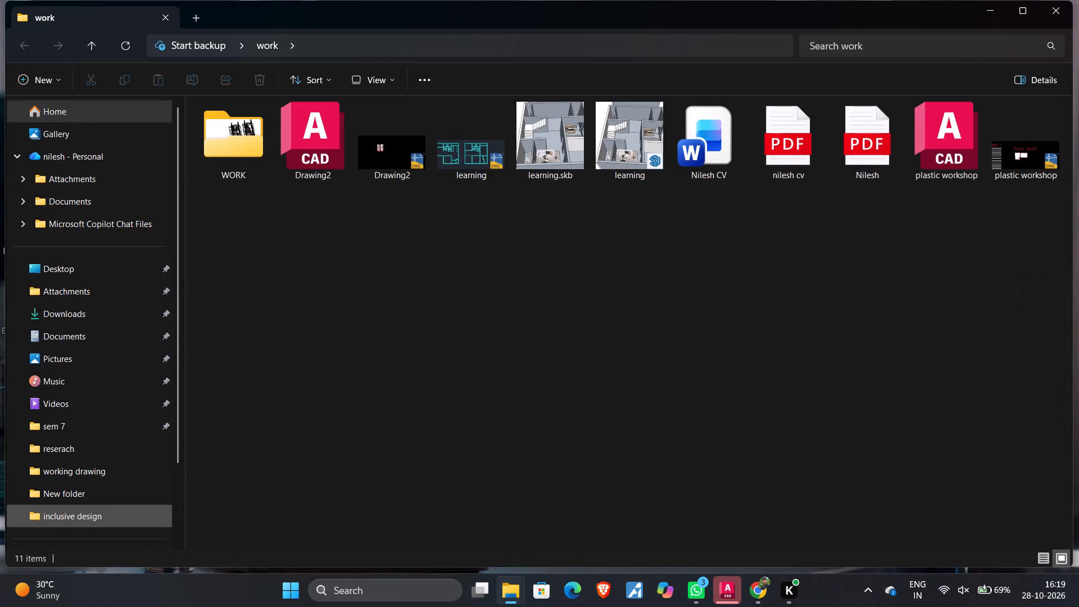
double_click(245, 138)
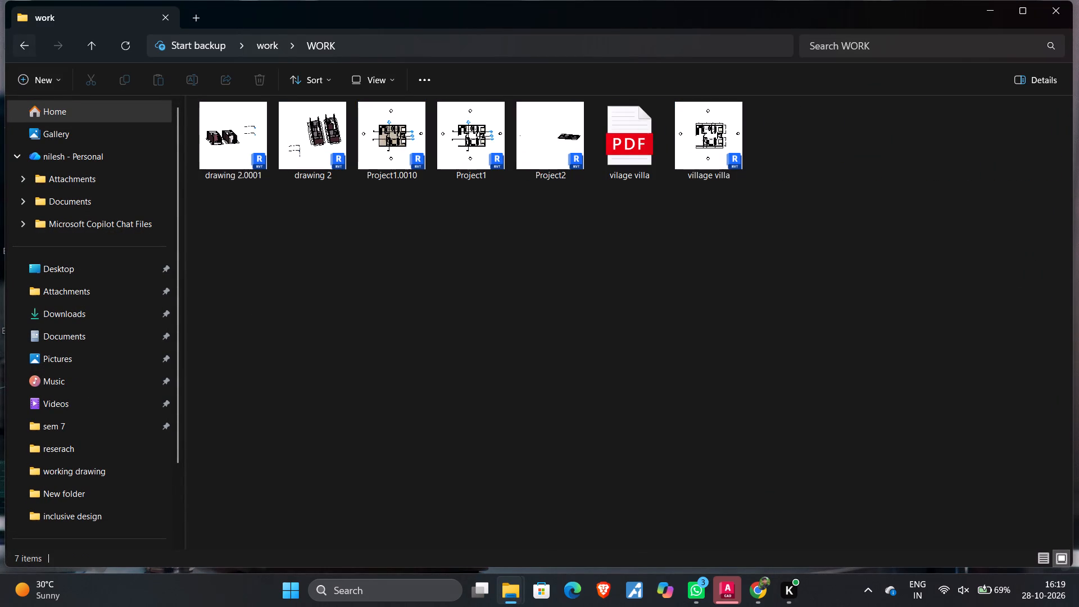
click(30, 43)
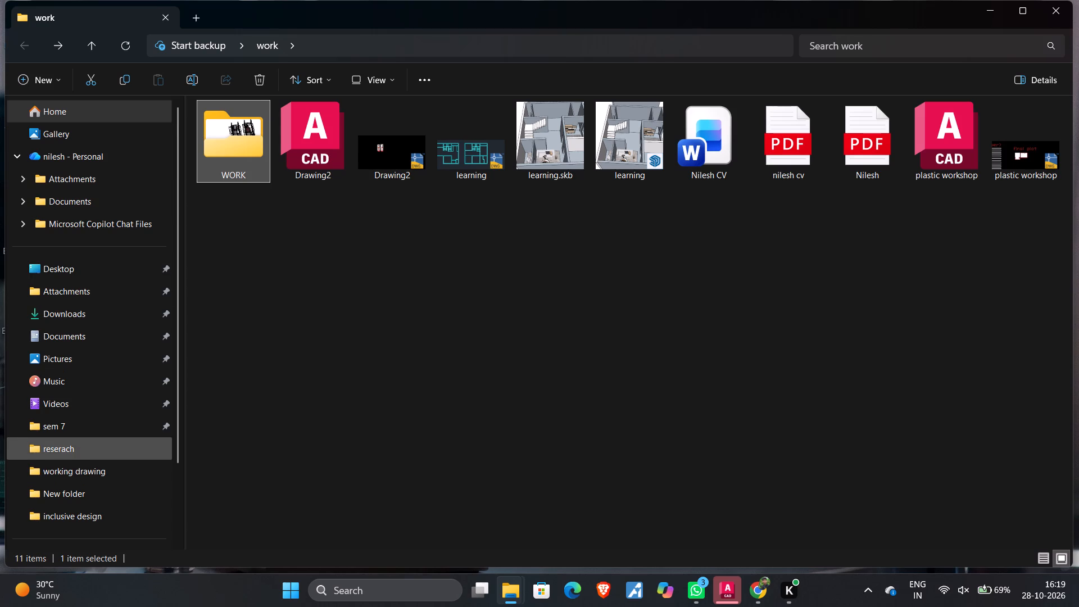
scroll(93, 455, down, 1)
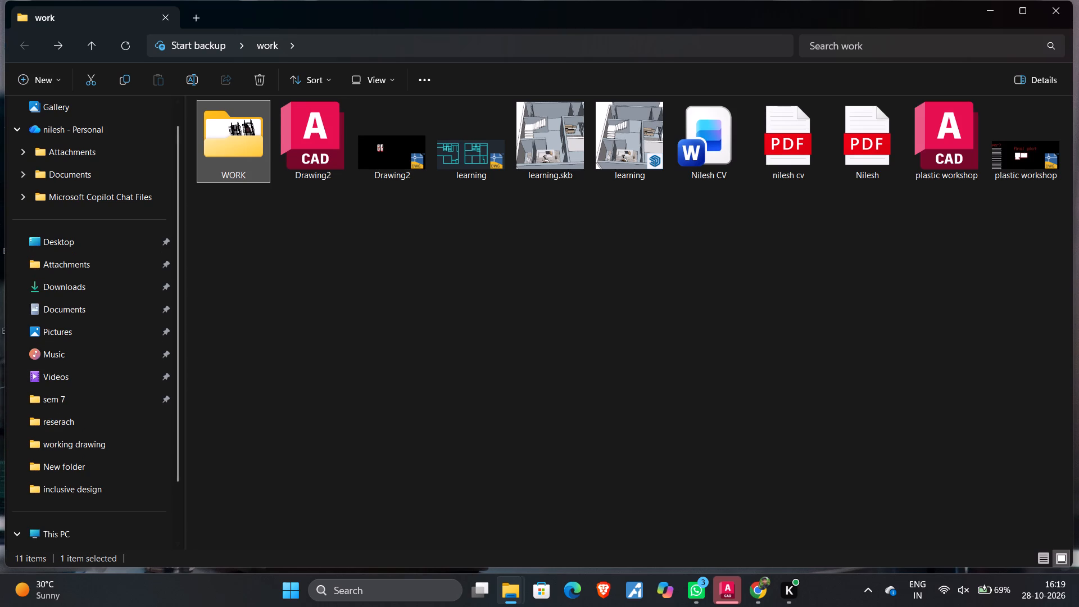
click(1001, 7)
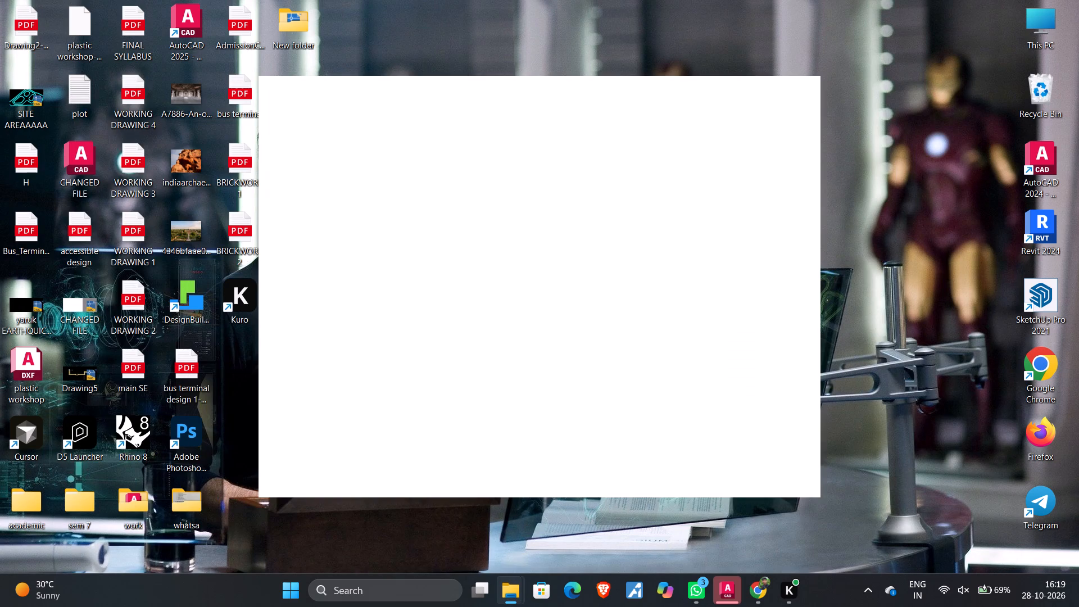
Look through the INTERSHIP folder inside the desktop's academic folder for the resume document.
double_click(34, 509)
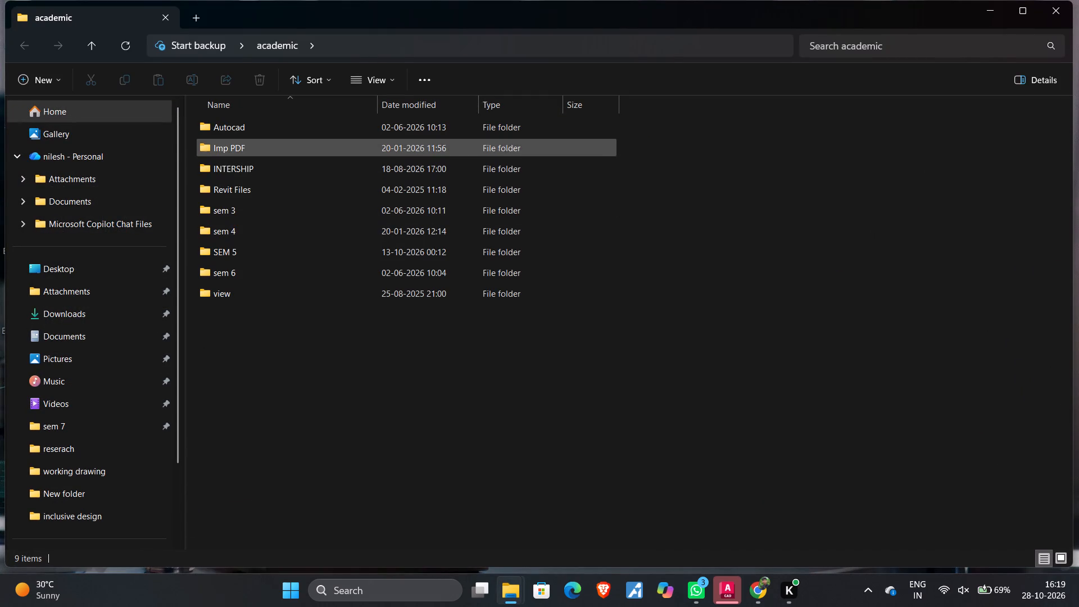
double_click(416, 174)
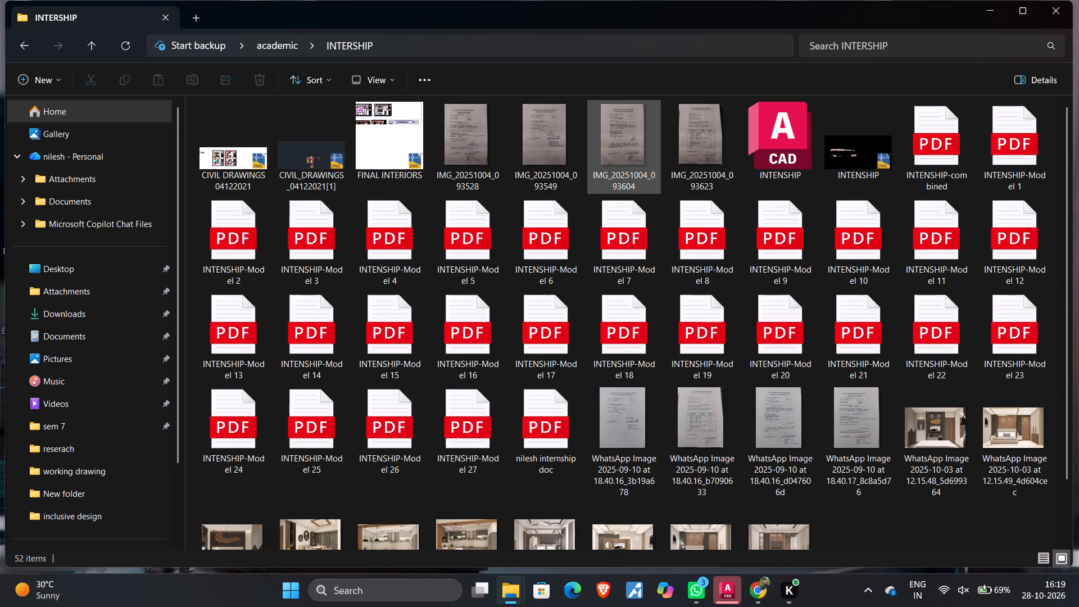
scroll(683, 312, down, 2)
scroll(683, 312, up, 2)
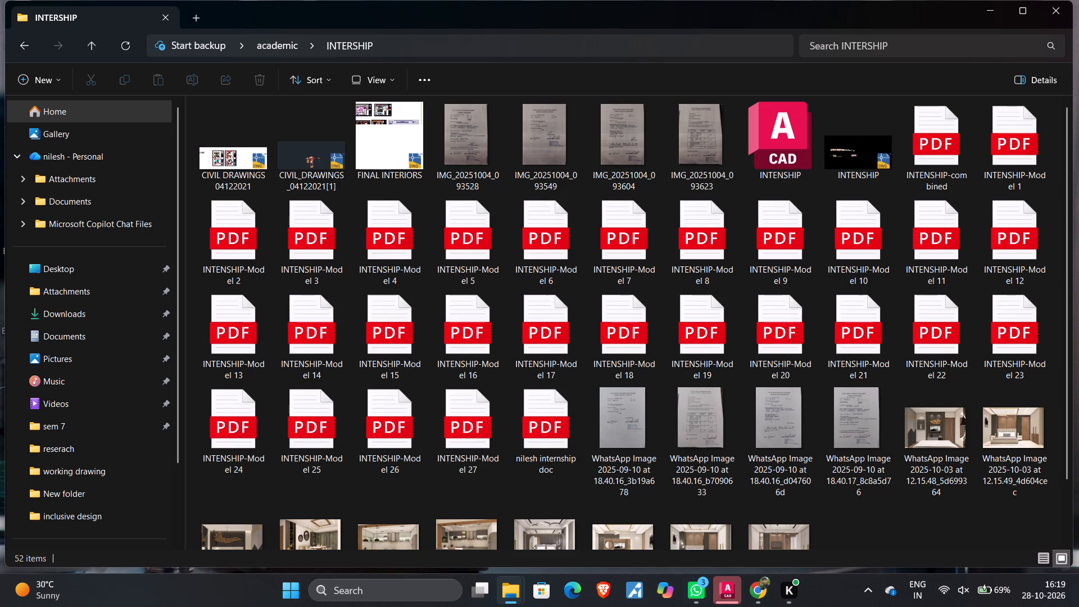
click(1022, 3)
click(991, 0)
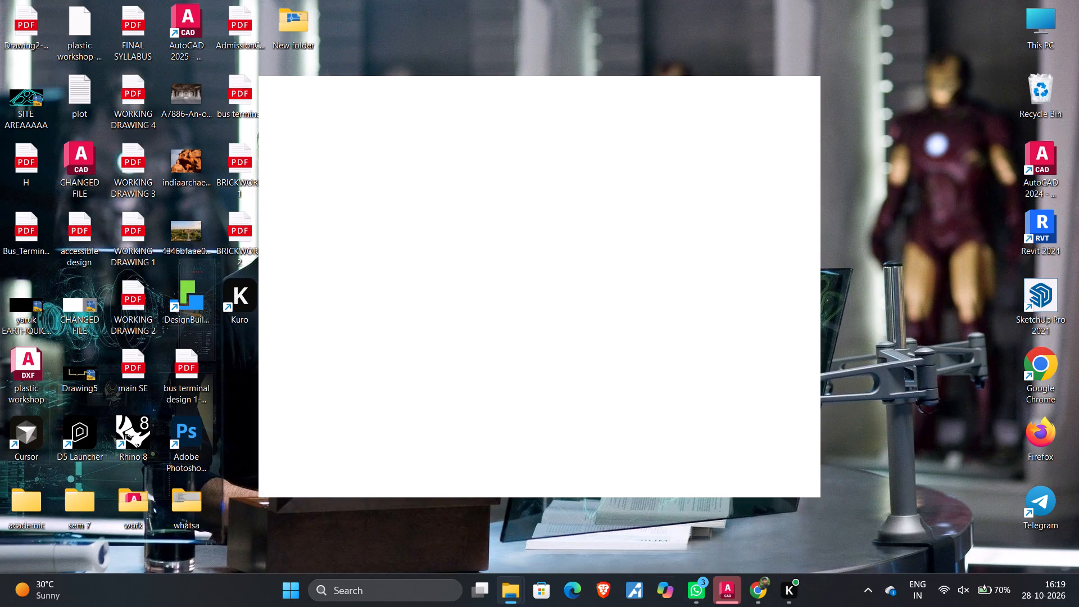
Search the desktop for "word" and launch Microsoft Word.
click(387, 588)
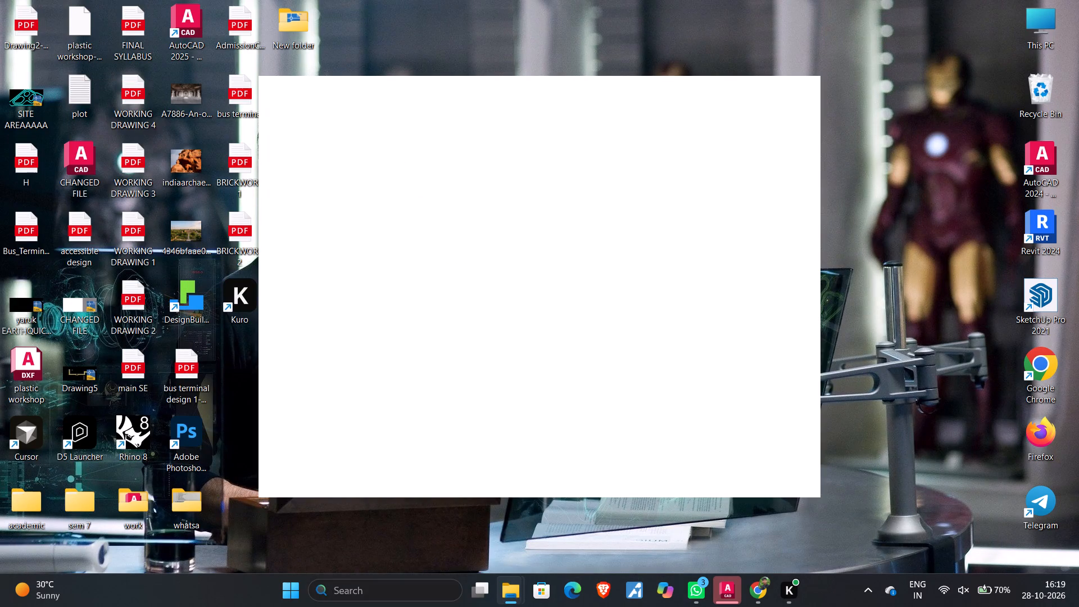
text(word)
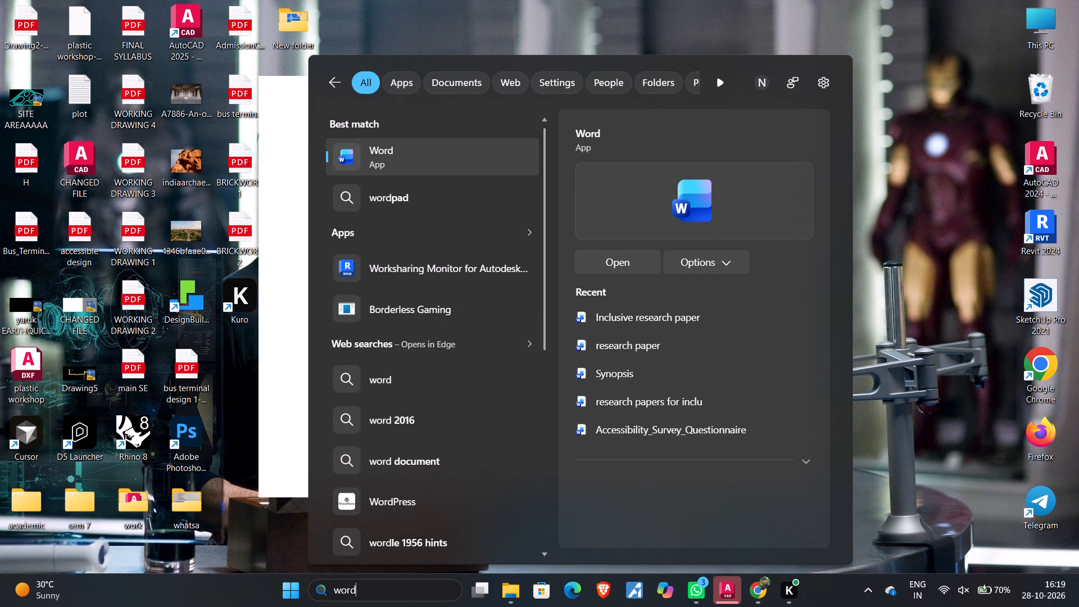
key(Return)
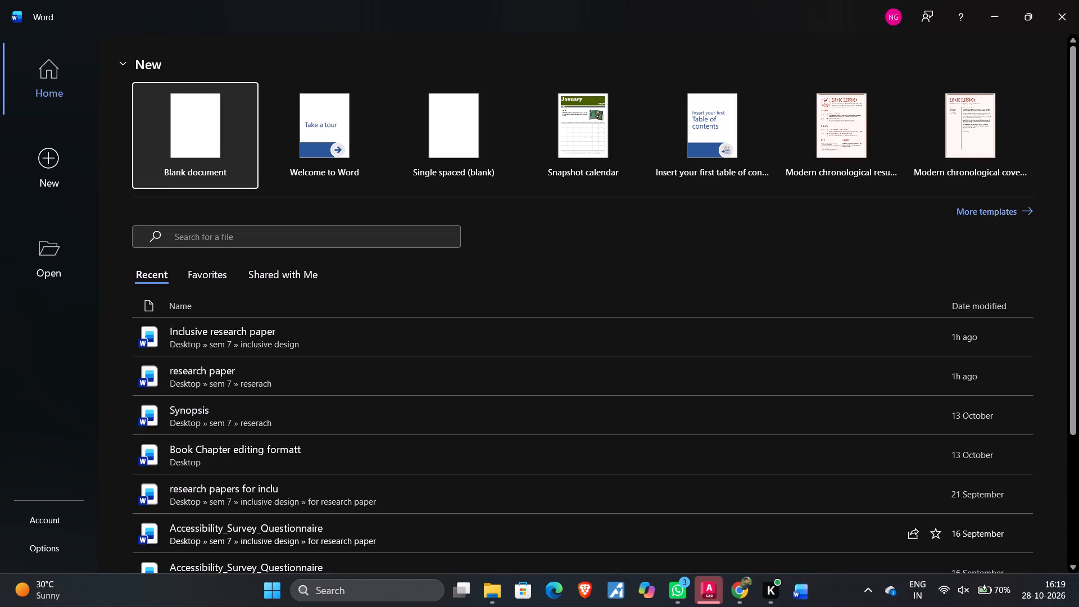
Look through Word's recent and favorite documents for the resume file.
scroll(267, 413, down, 5)
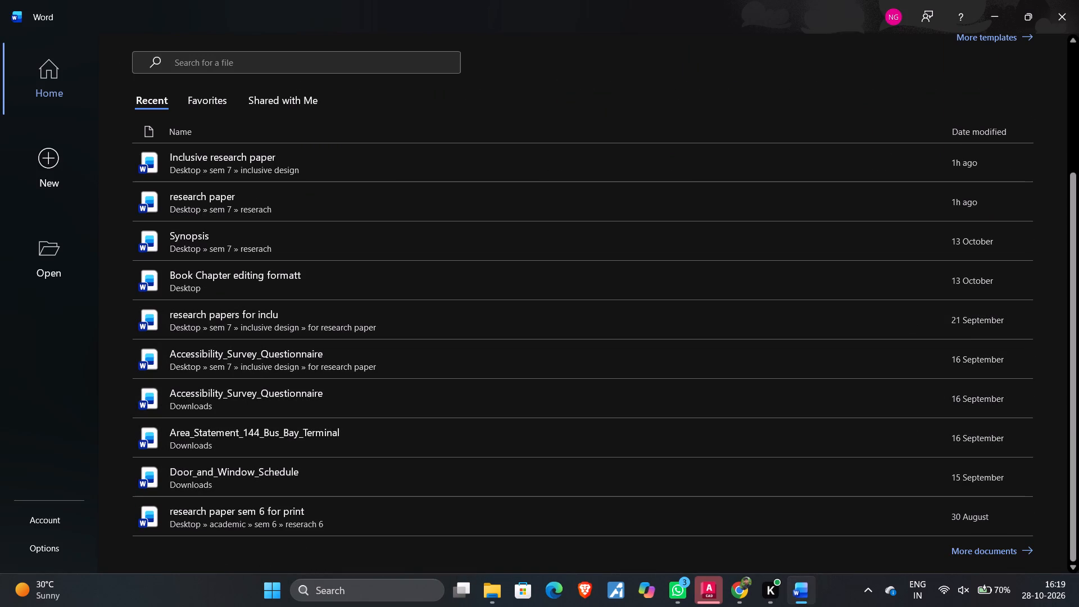
click(201, 99)
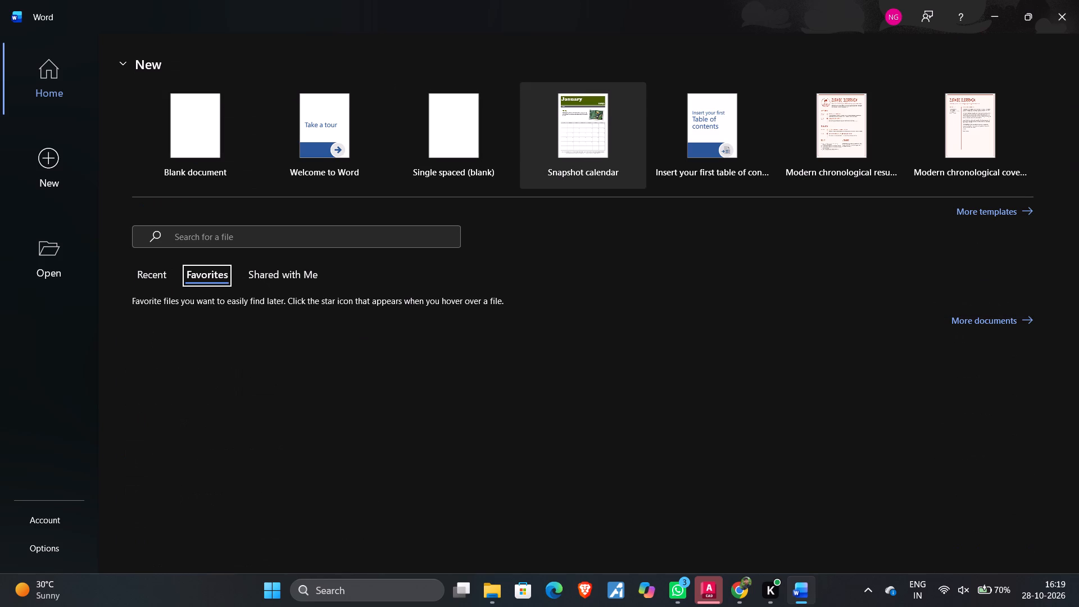
scroll(543, 178, down, 1)
click(148, 279)
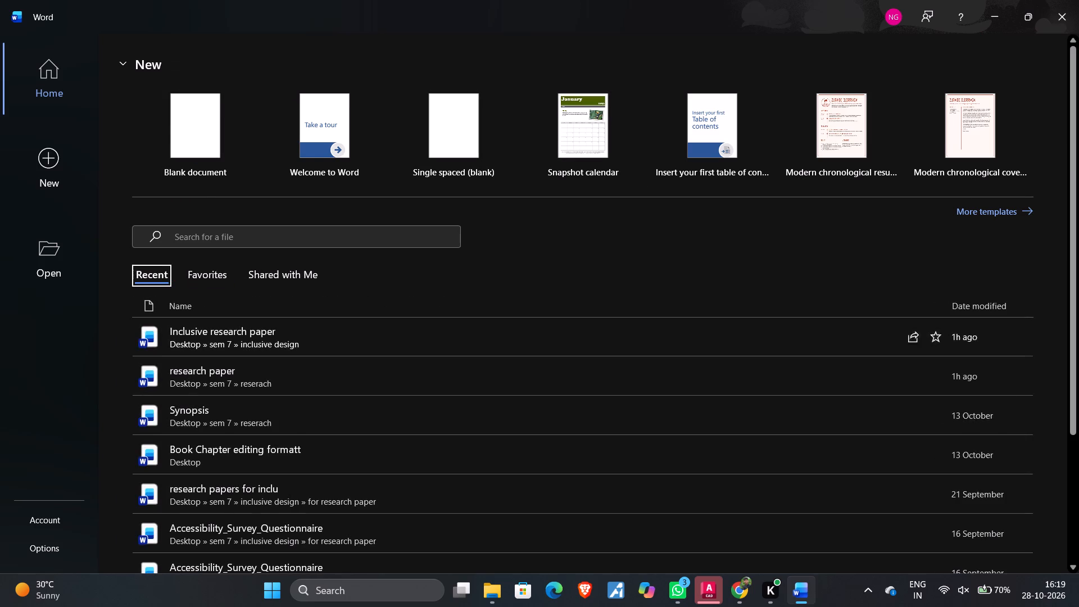
scroll(271, 366, down, 2)
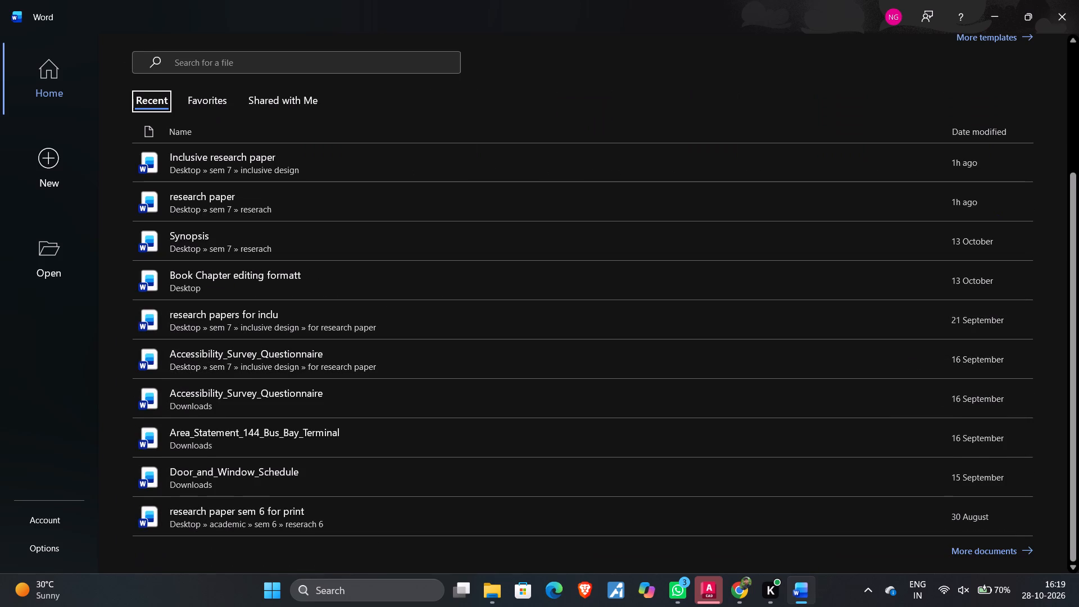
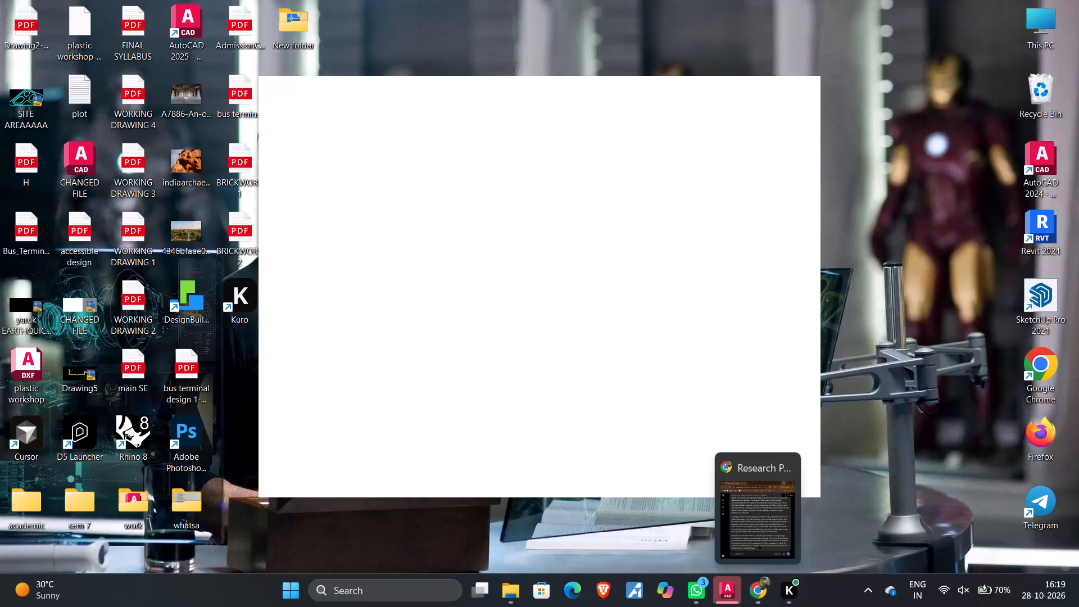
Open Google Chrome with the profile that has the orange N avatar and maximize the browser window.
double_click(1039, 366)
click(856, 22)
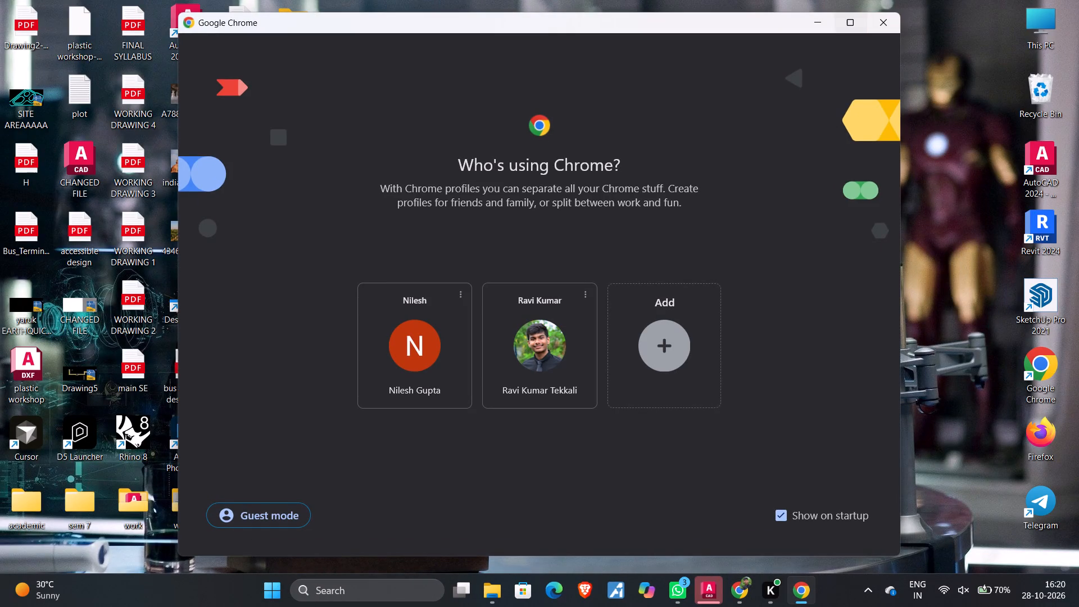
click(430, 392)
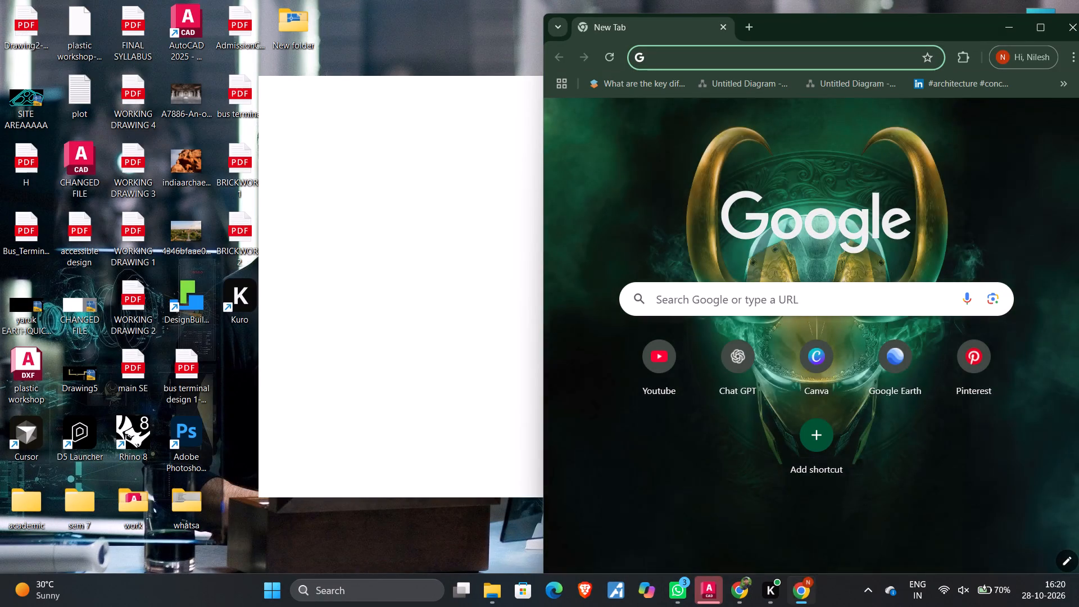
click(1040, 25)
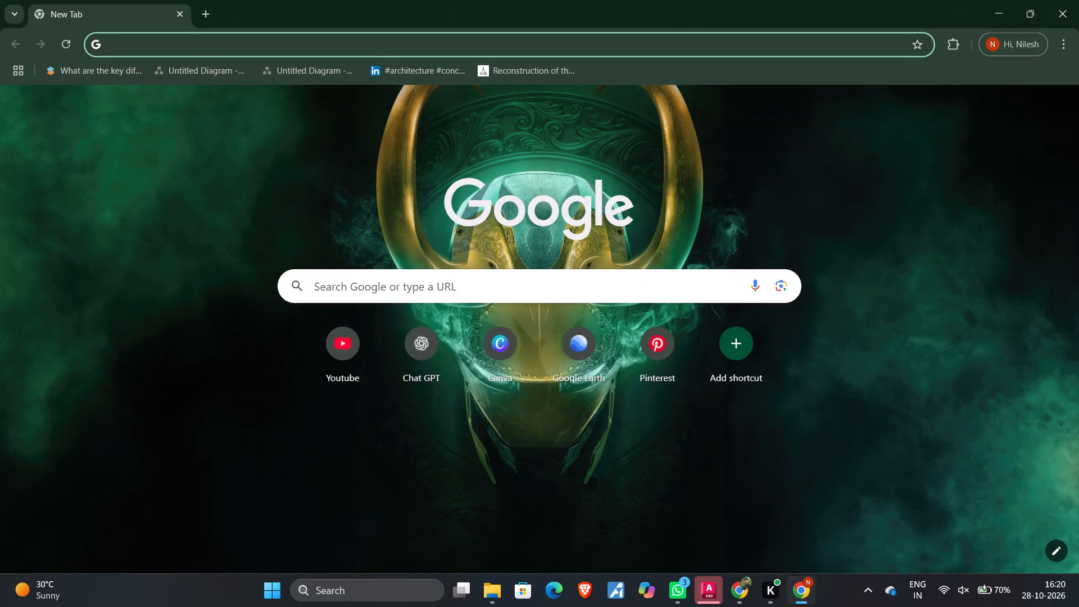
Search Google for Canva and open the Canva home page through the account login result.
click(475, 287)
text(canav)
key(space)
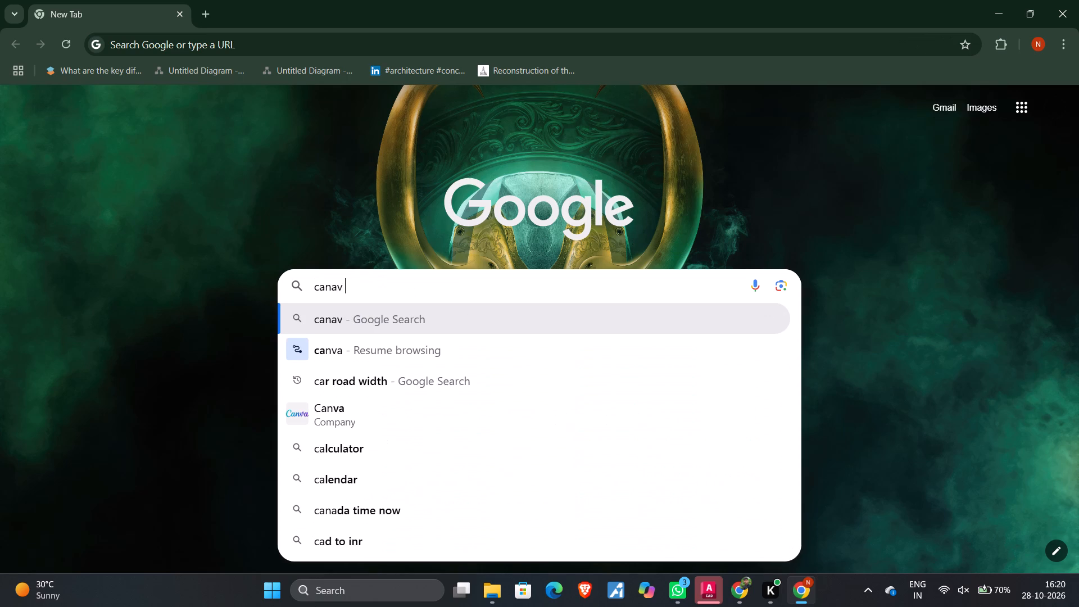
key(Return)
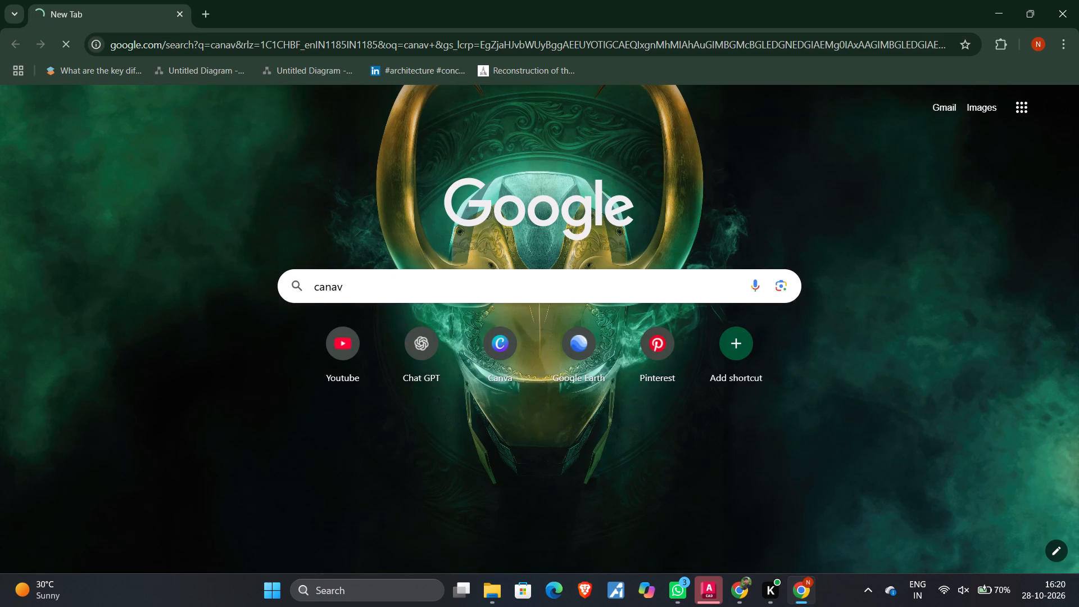
key(BackSpace)
key(BackSpace)
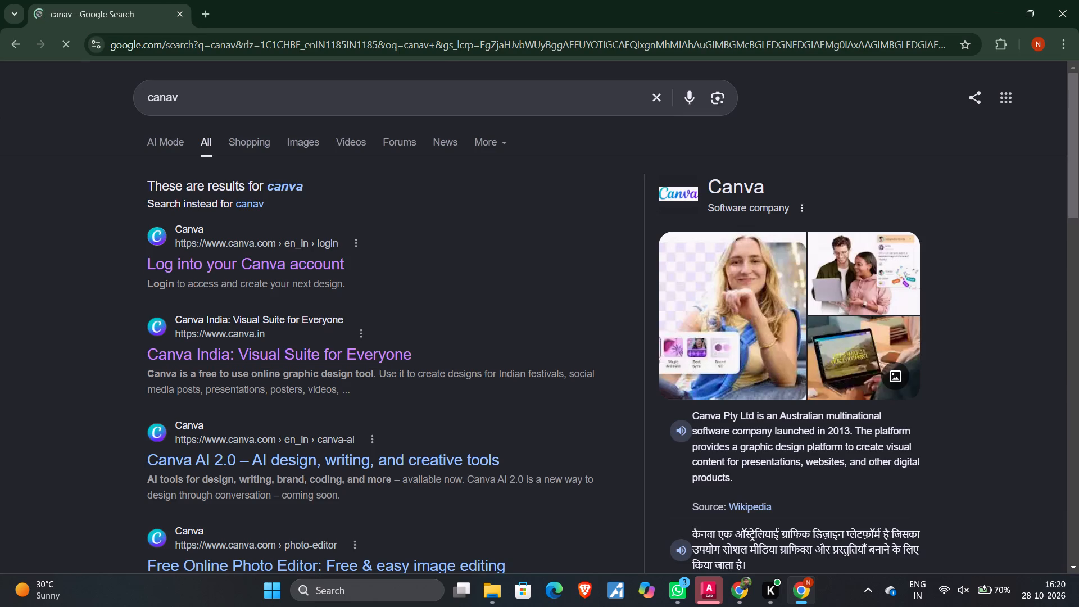
click(347, 351)
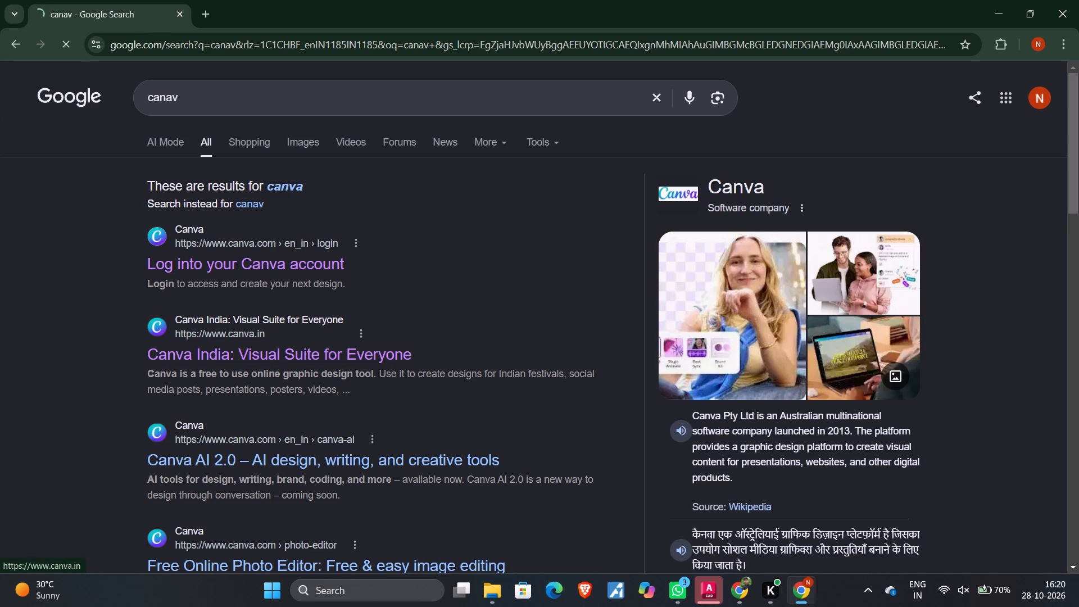
click(334, 350)
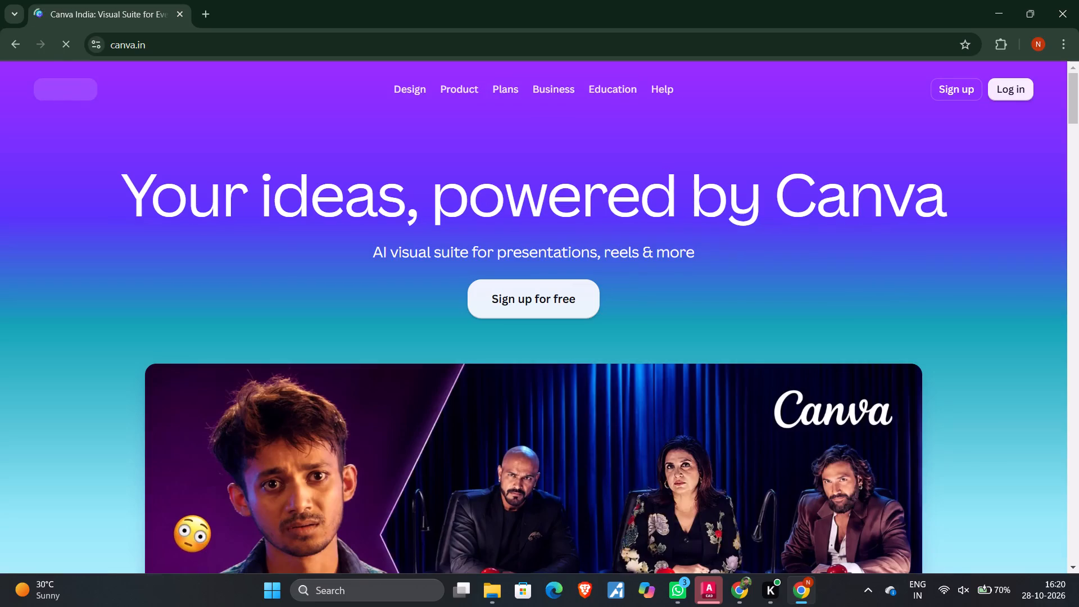
click(13, 51)
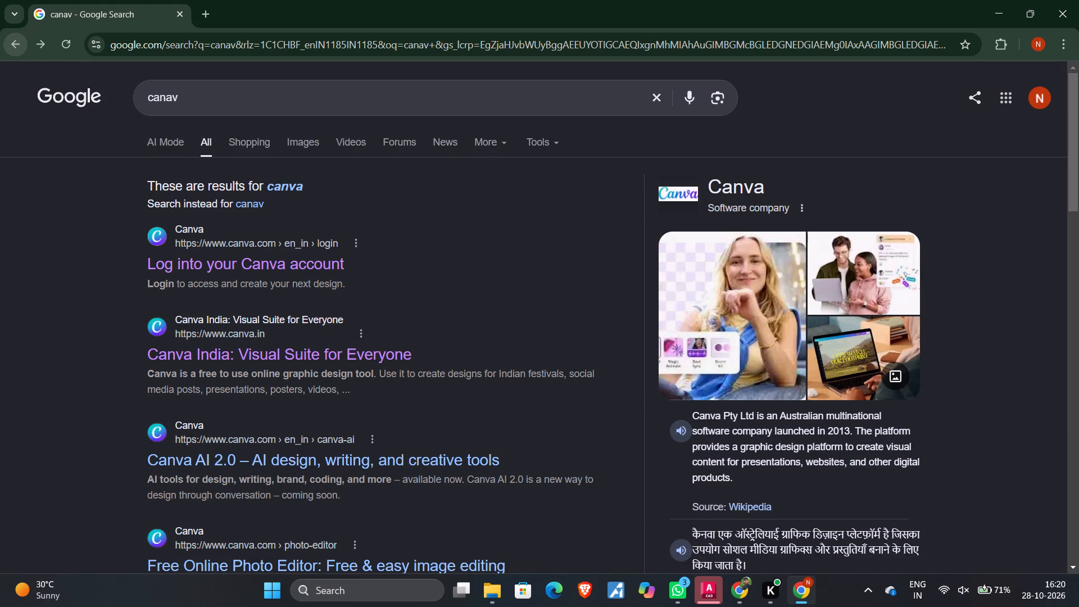
click(280, 193)
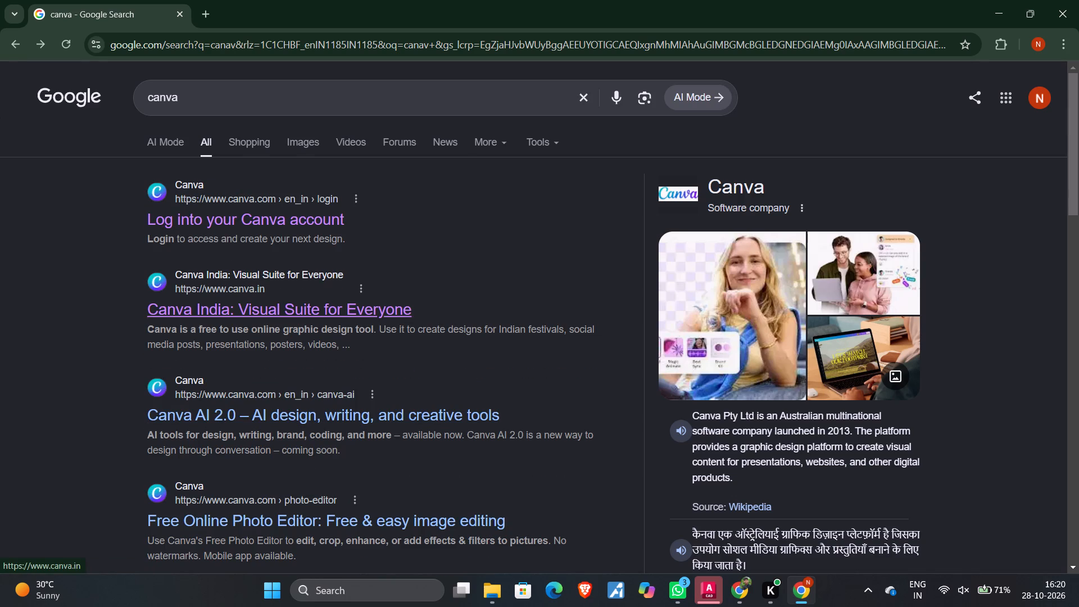
click(290, 211)
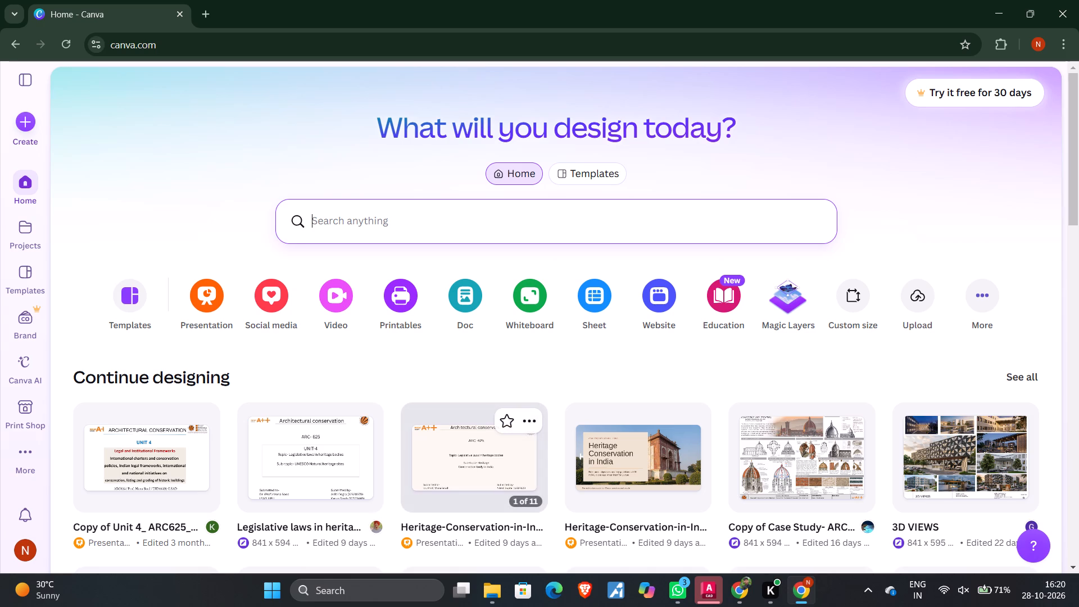
Search Canva for resume and open the existing design named cv.
text(re)
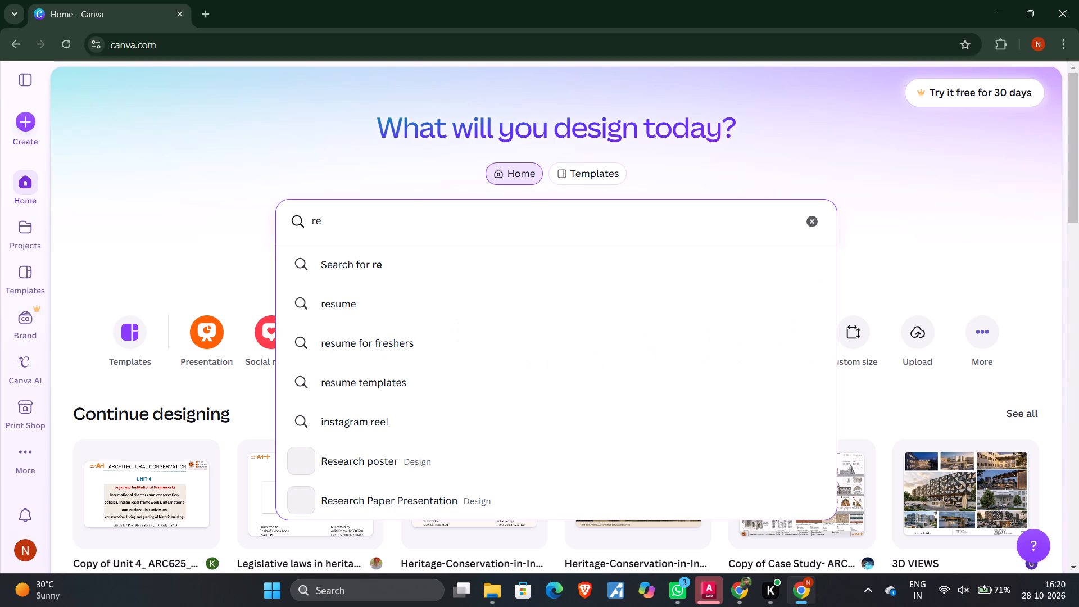
click(354, 307)
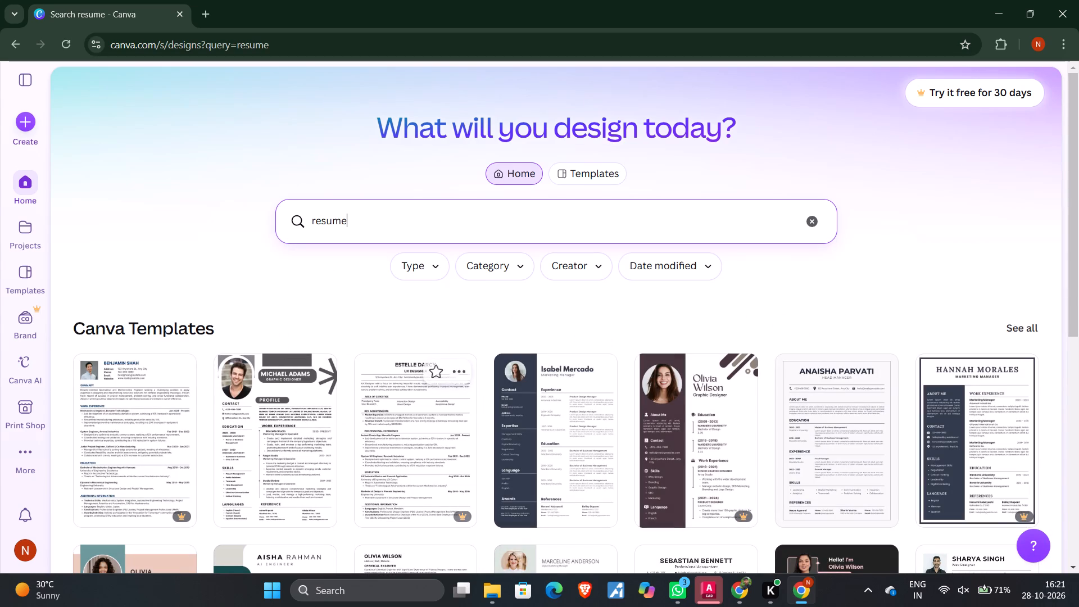
scroll(416, 332, down, 5)
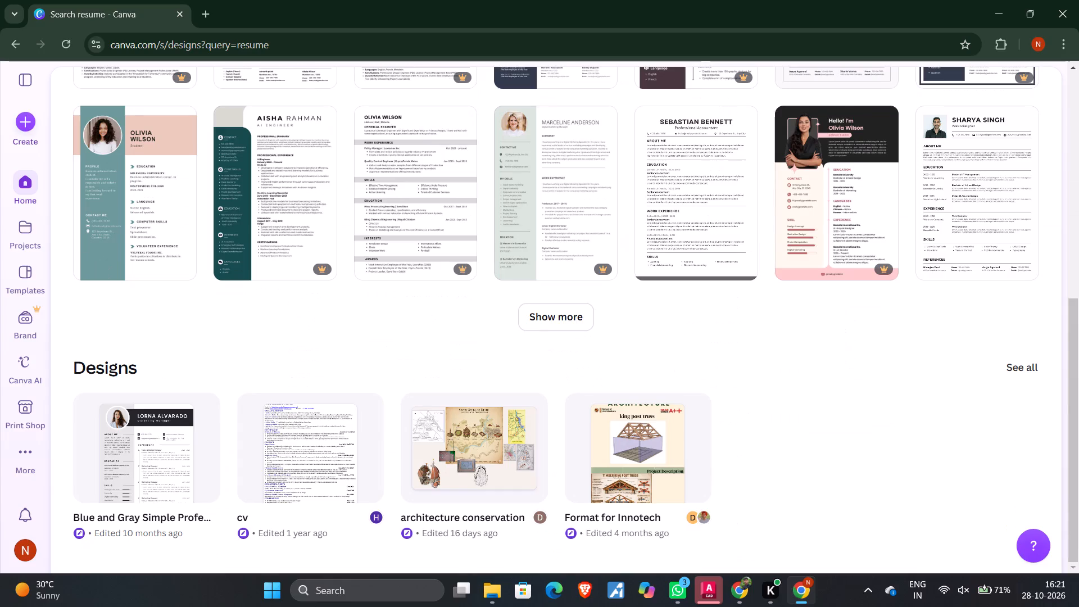
click(298, 454)
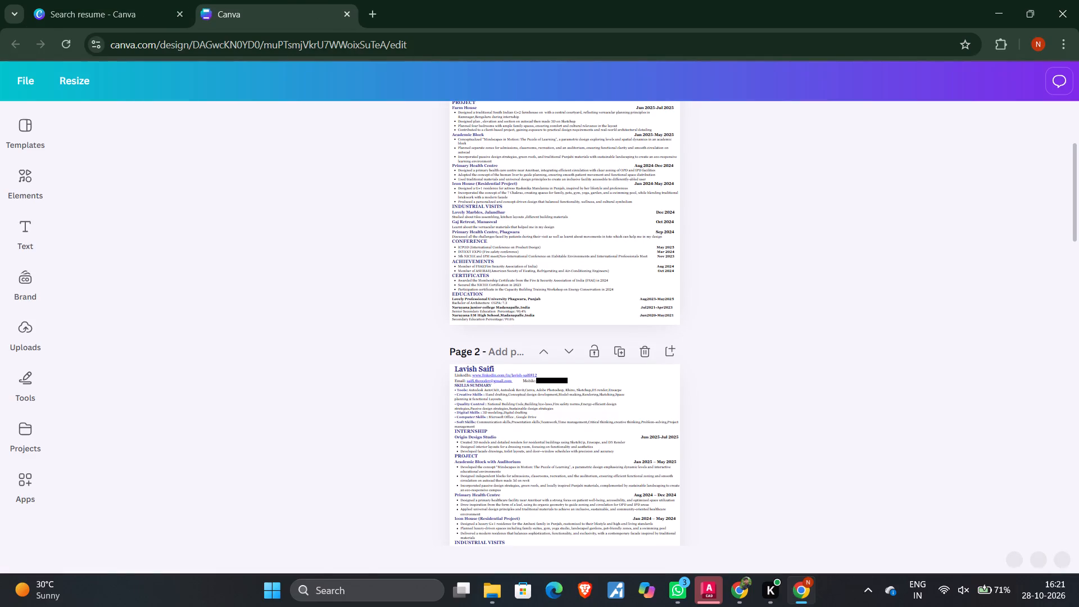
Look through the pages of the cv design for the profile owner's resume and read its sections.
scroll(420, 390, up, 6)
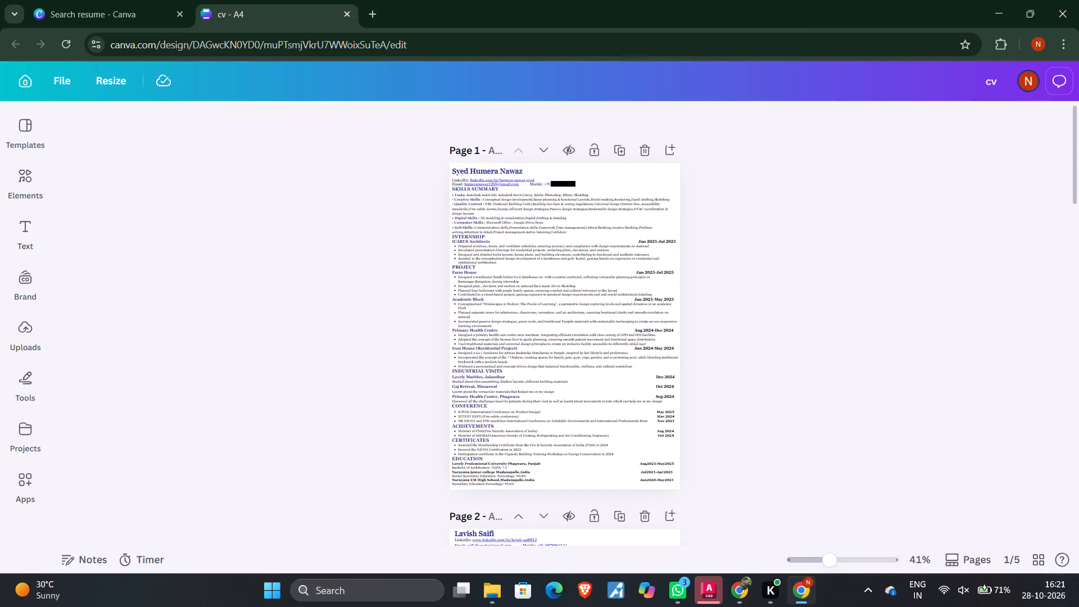
scroll(420, 390, down, 5)
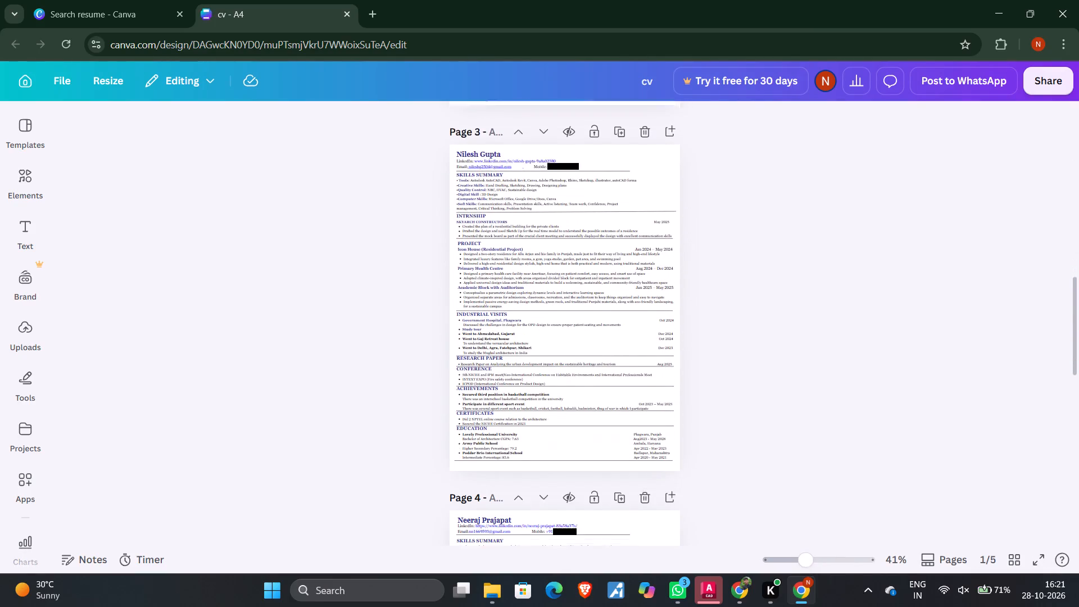
scroll(420, 390, down, 1)
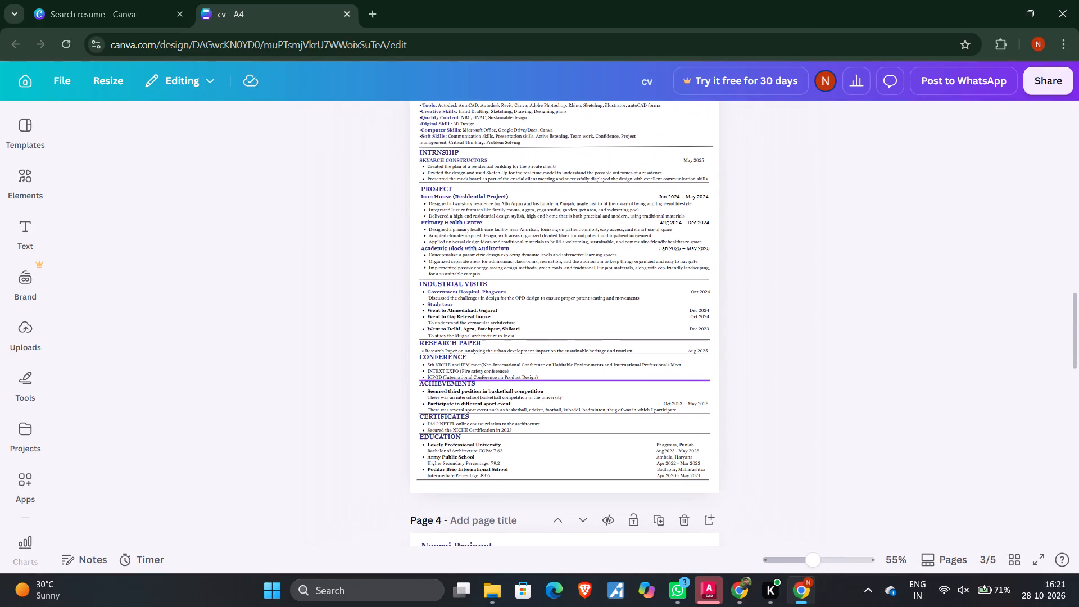
scroll(420, 390, up, 1)
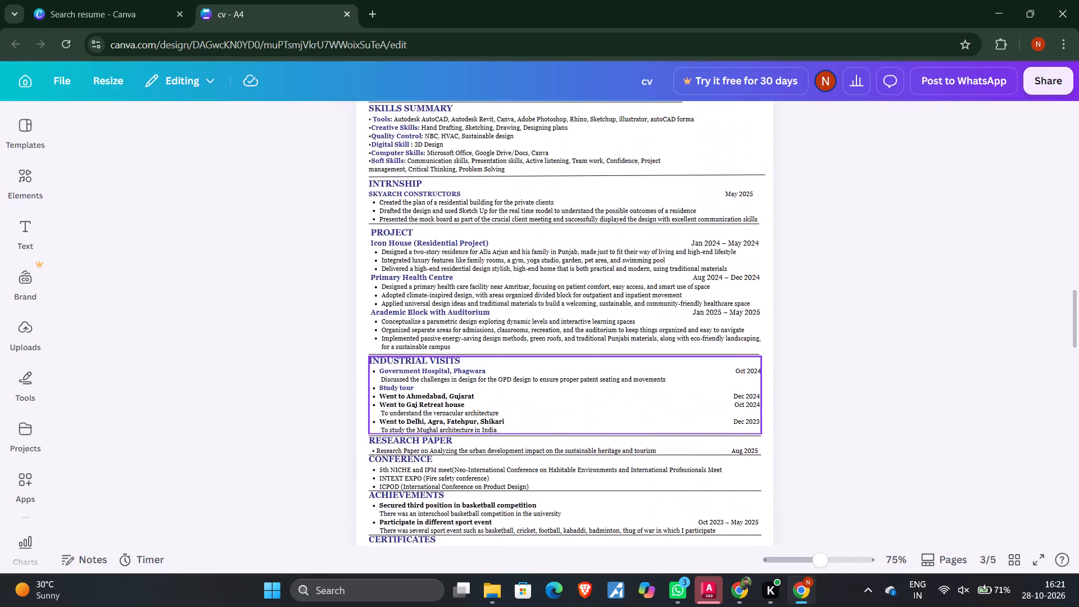
scroll(420, 390, up, 1)
scroll(420, 390, down, 1)
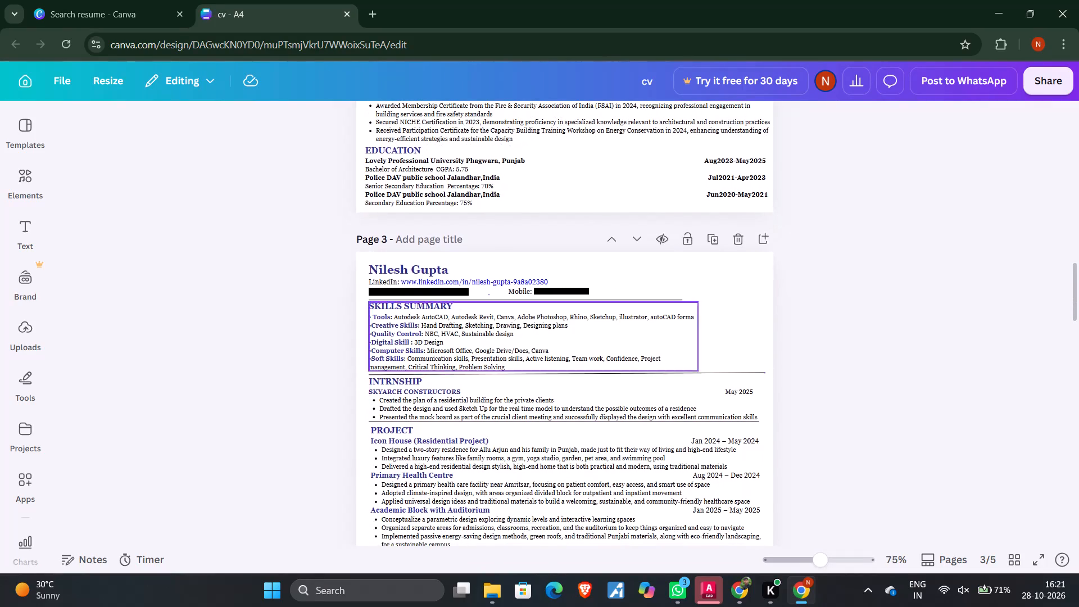
click(930, 473)
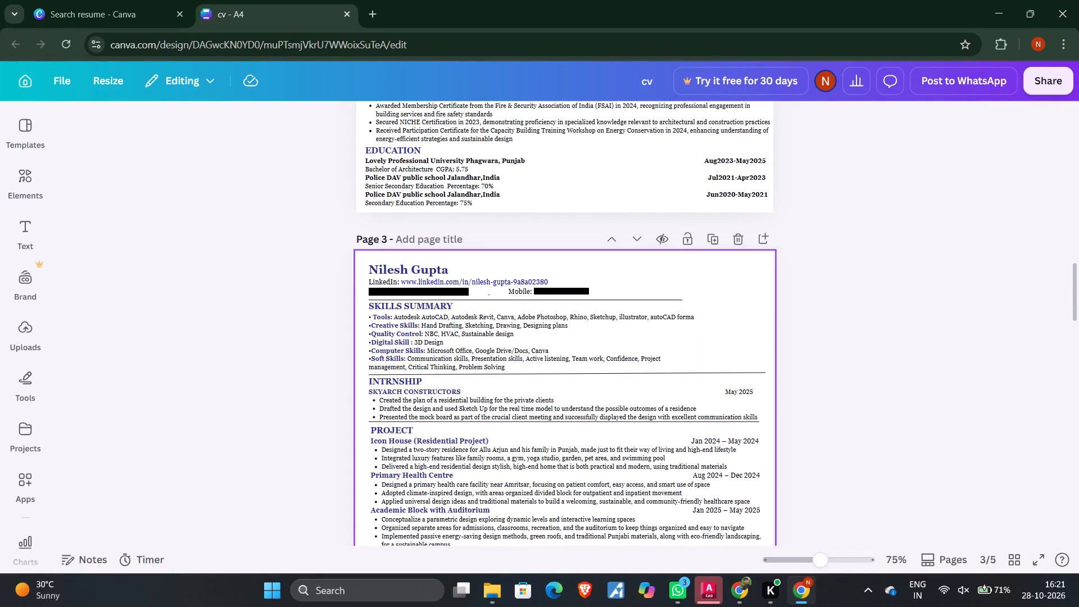
scroll(590, 311, down, 2)
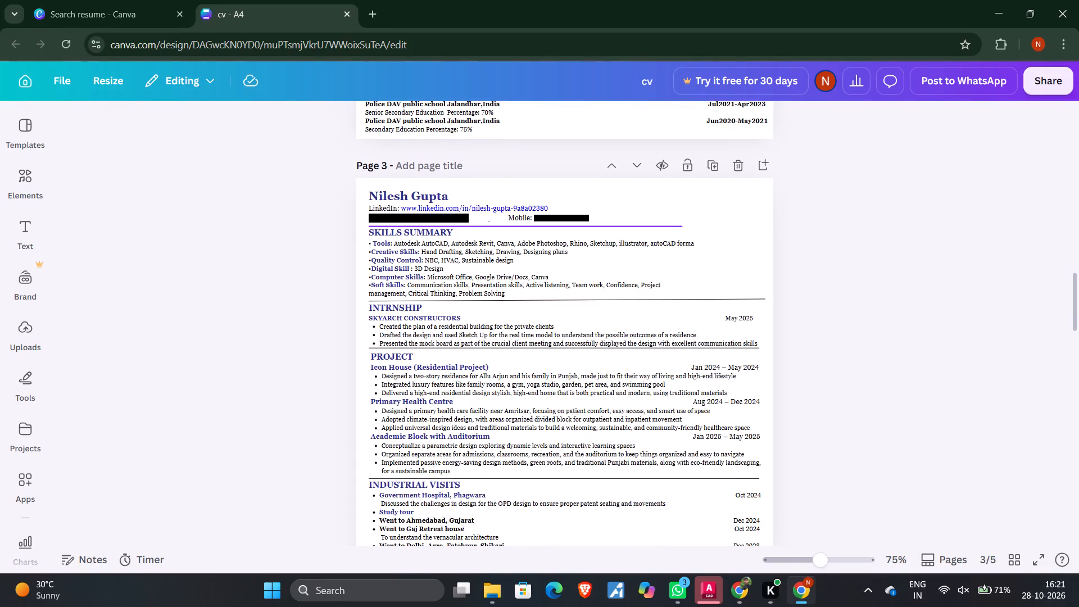
scroll(590, 311, down, 1)
Select all the resume elements on page 3 of the cv design, from the name heading through Education, and copy them.
click(306, 209)
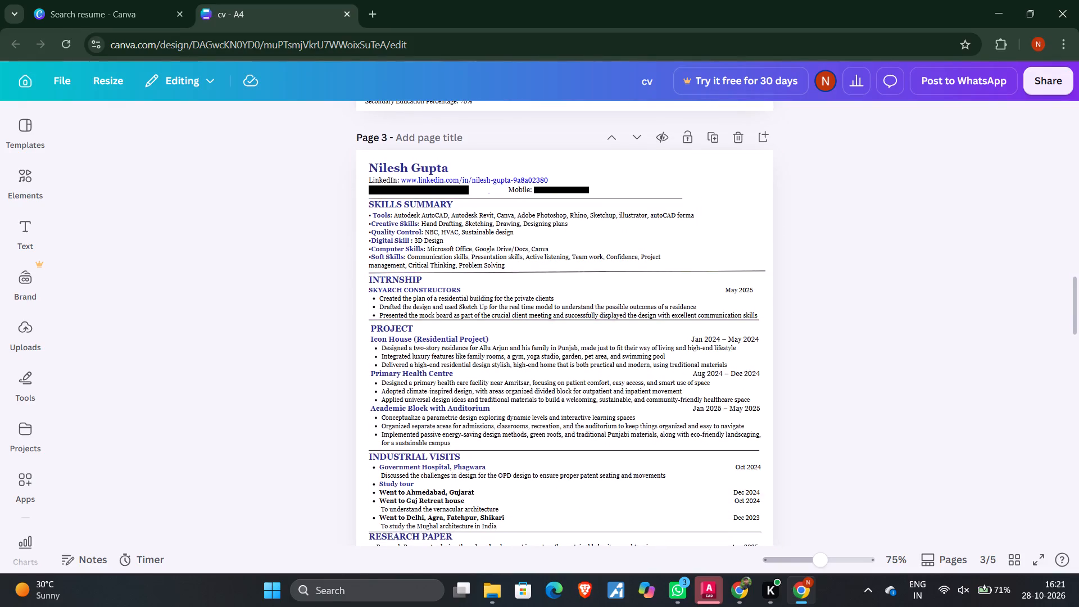
click(342, 146)
drag(342, 146, 509, 379)
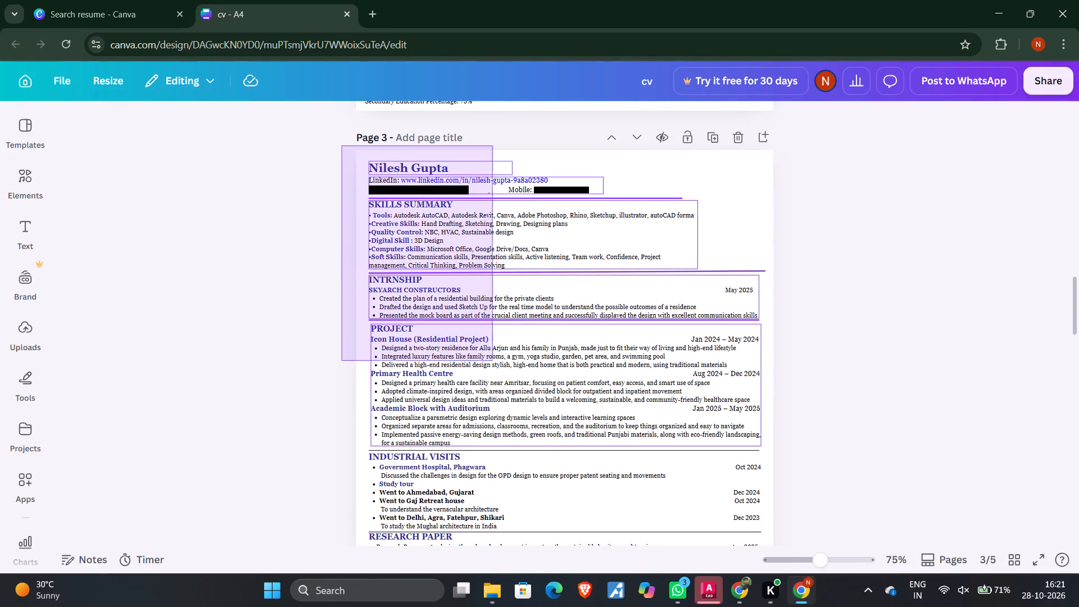
drag(509, 379, 792, 606)
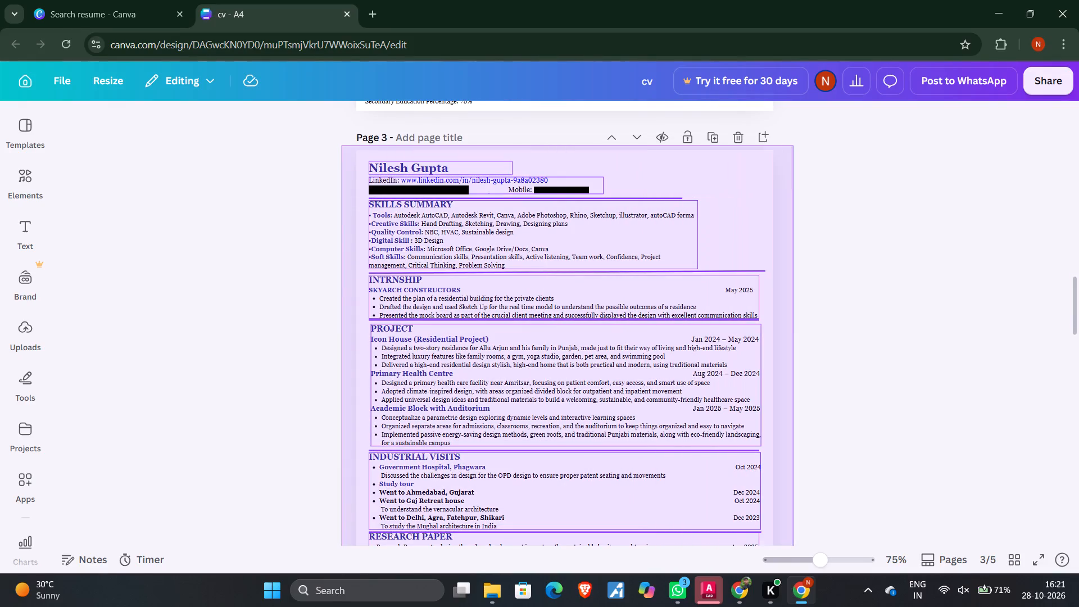
drag(792, 606, 769, 511)
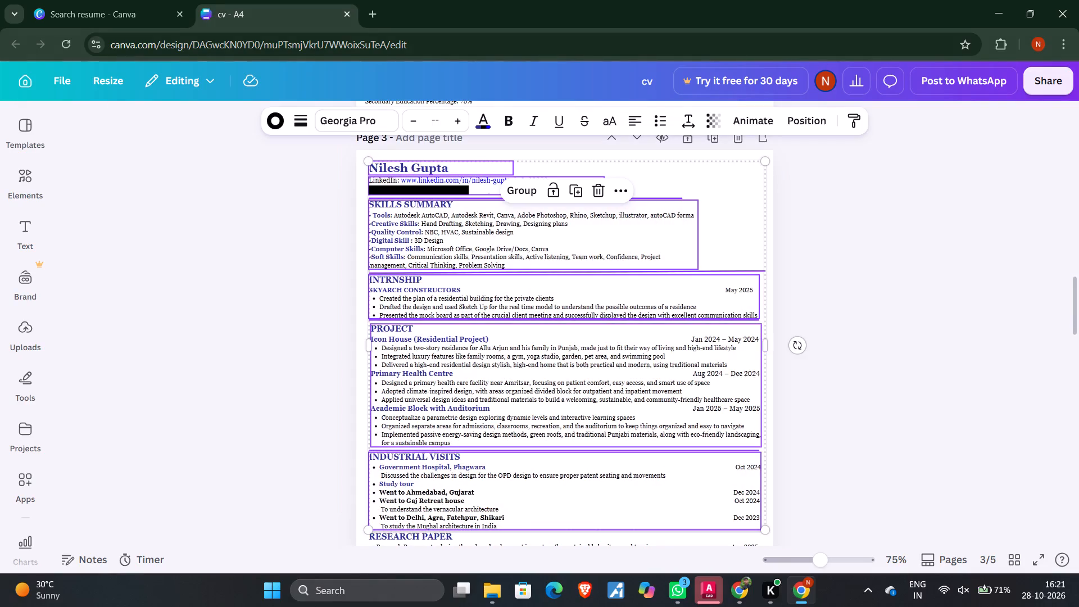
scroll(834, 461, down, 2)
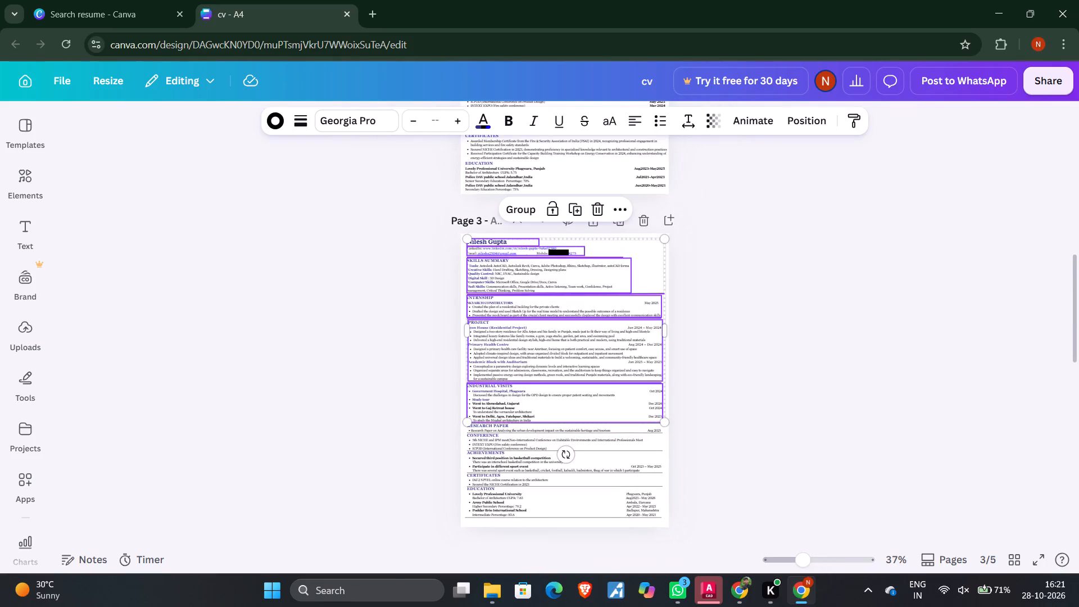
scroll(805, 457, down, 1)
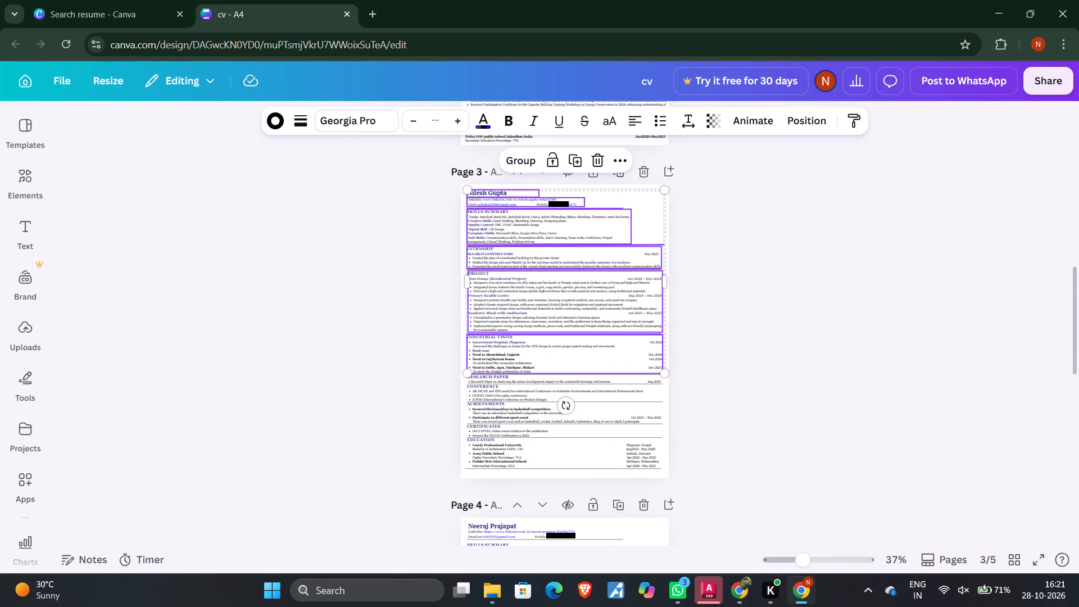
click(403, 250)
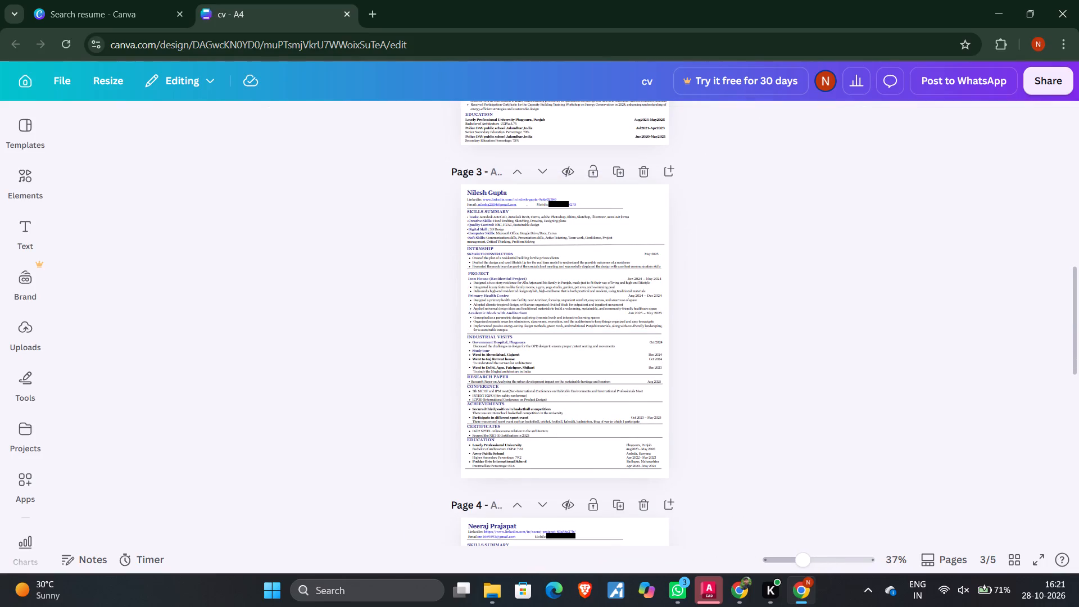
drag(439, 184, 741, 450)
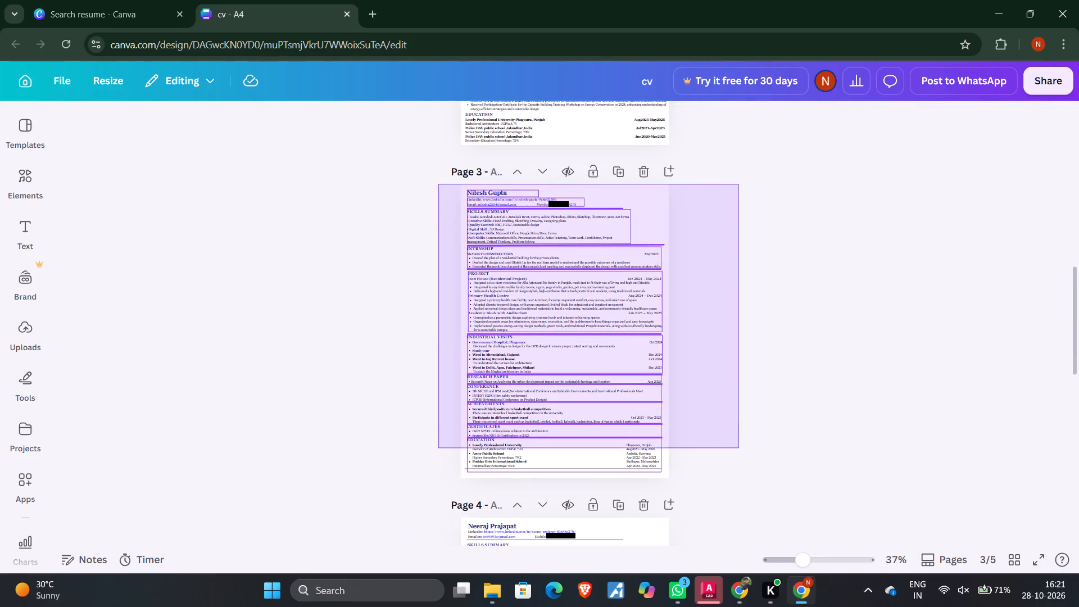
drag(741, 450, 763, 487)
key(ctrl+c)
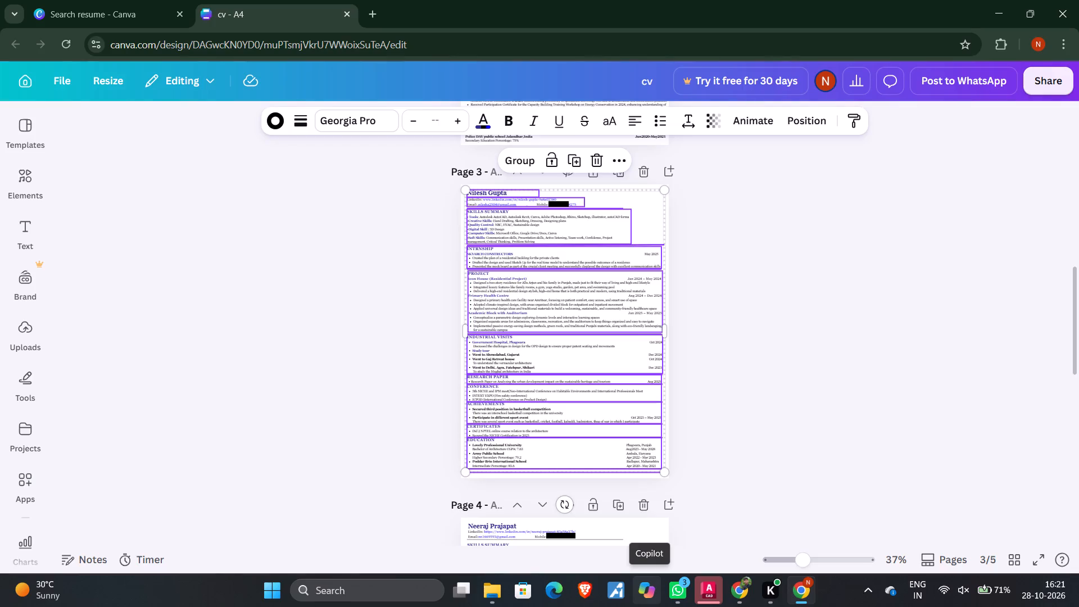
Launch Microsoft Word and start a new blank document.
click(402, 587)
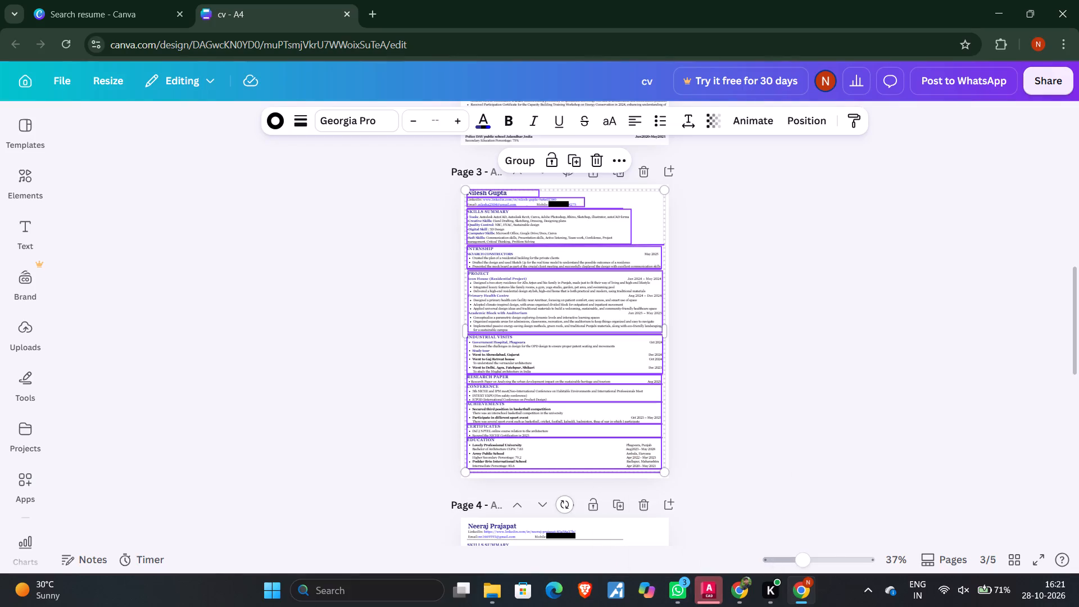
key(w)
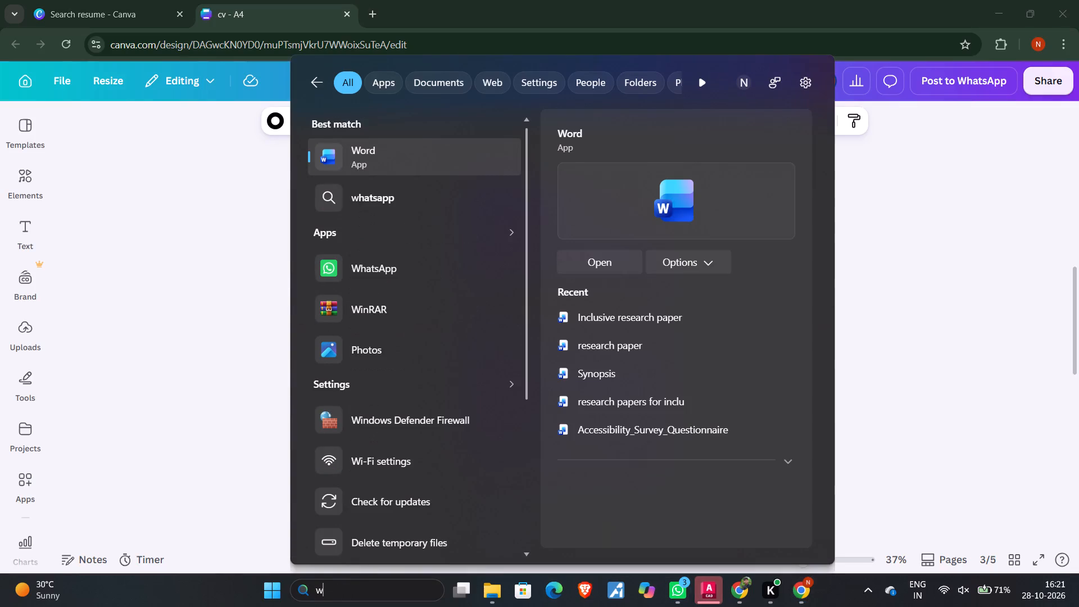
key(Return)
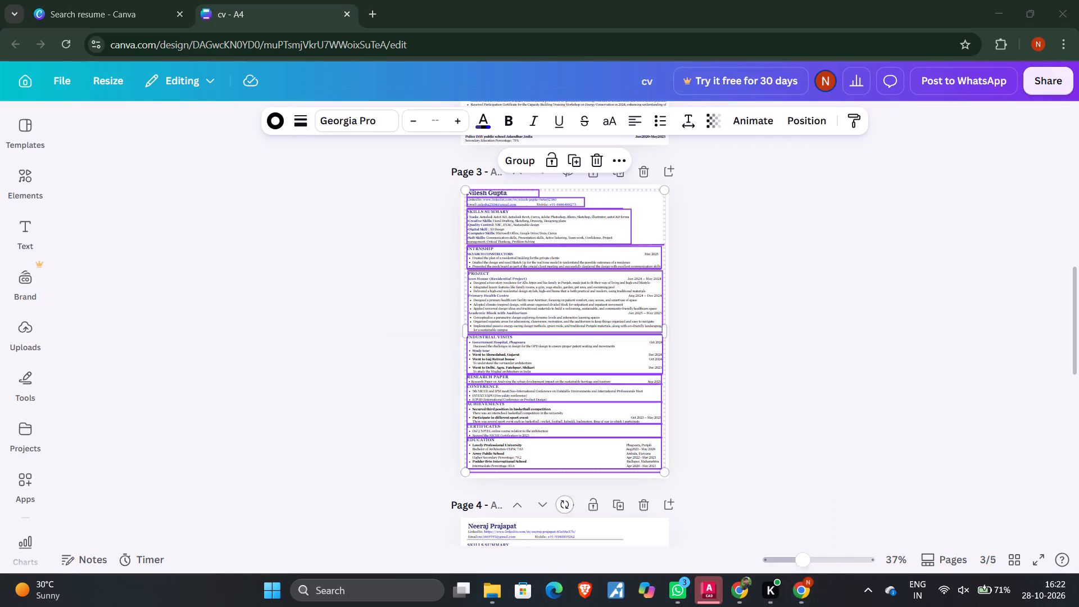
double_click(221, 150)
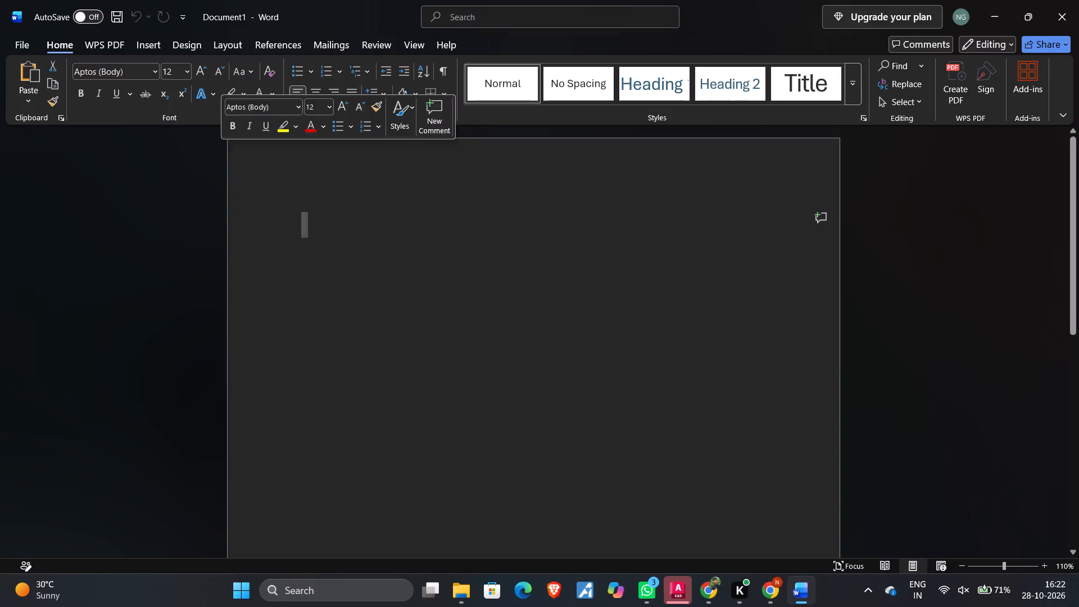
Paste the copied resume content into the blank Word document and check the pasted text from the top.
key(ctrl+v)
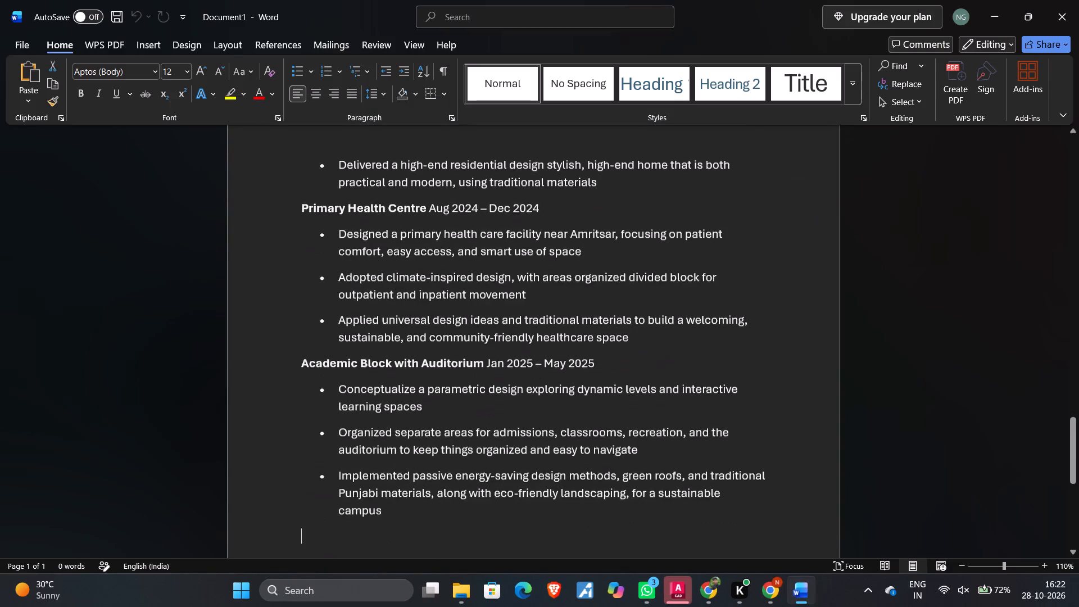
scroll(387, 301, up, 4)
scroll(387, 301, down, 1)
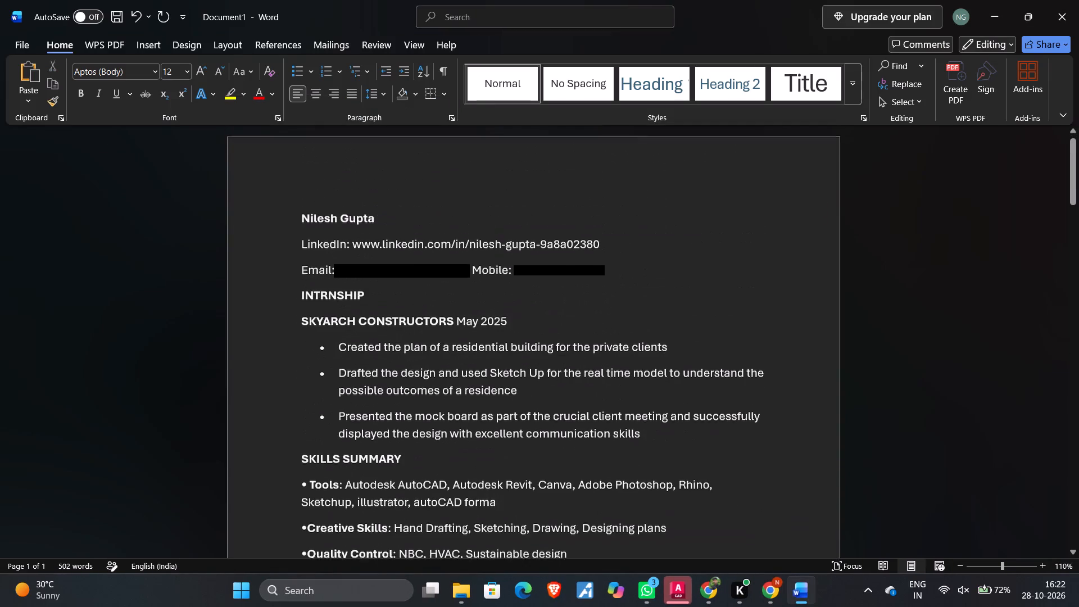
scroll(387, 301, down, 1)
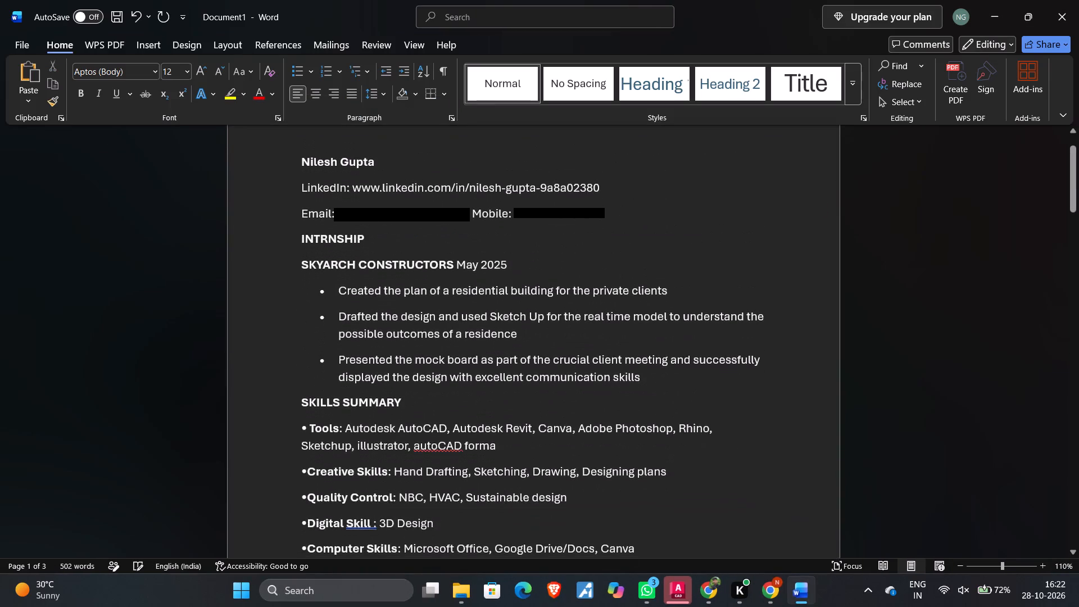
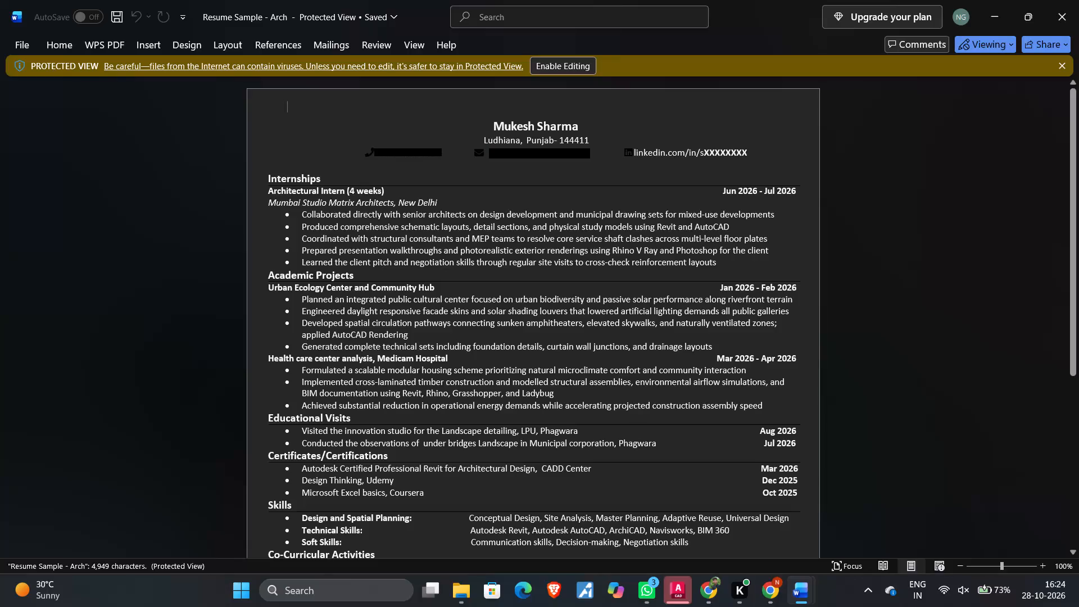
Enable editing of the Resume Sample - Arch document so it leaves Protected View.
click(538, 60)
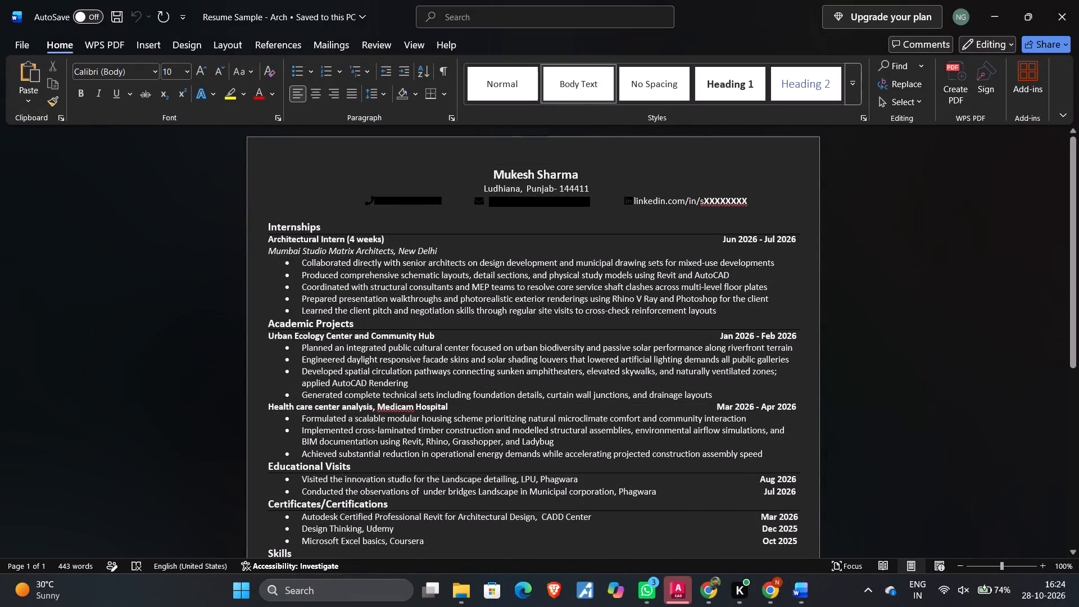
Switch to Google Chrome and search Google for linkedin in a new tab.
click(781, 584)
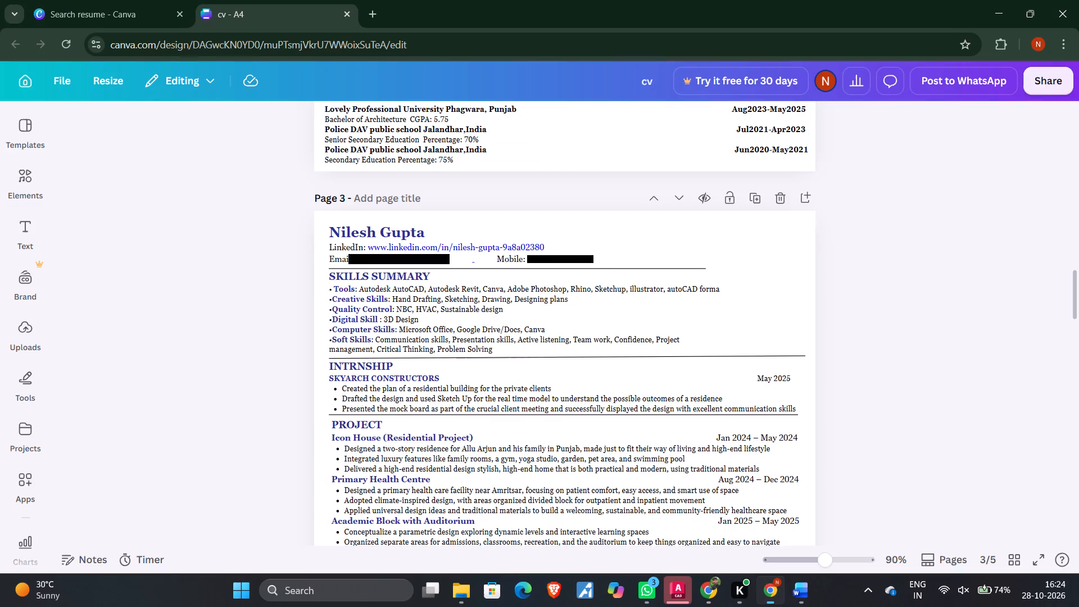
click(370, 8)
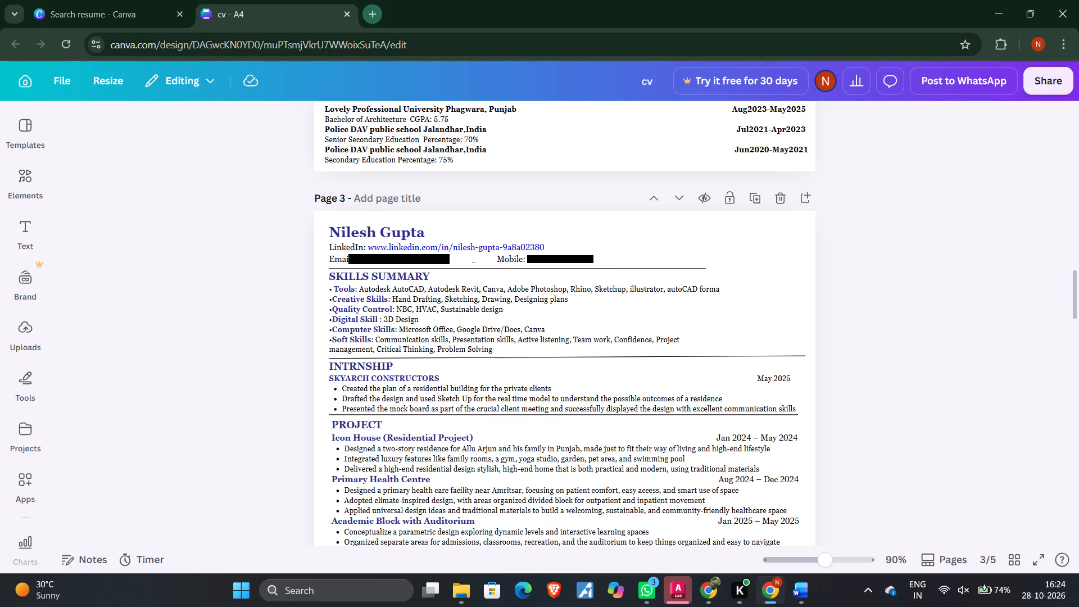
click(462, 292)
text(li)
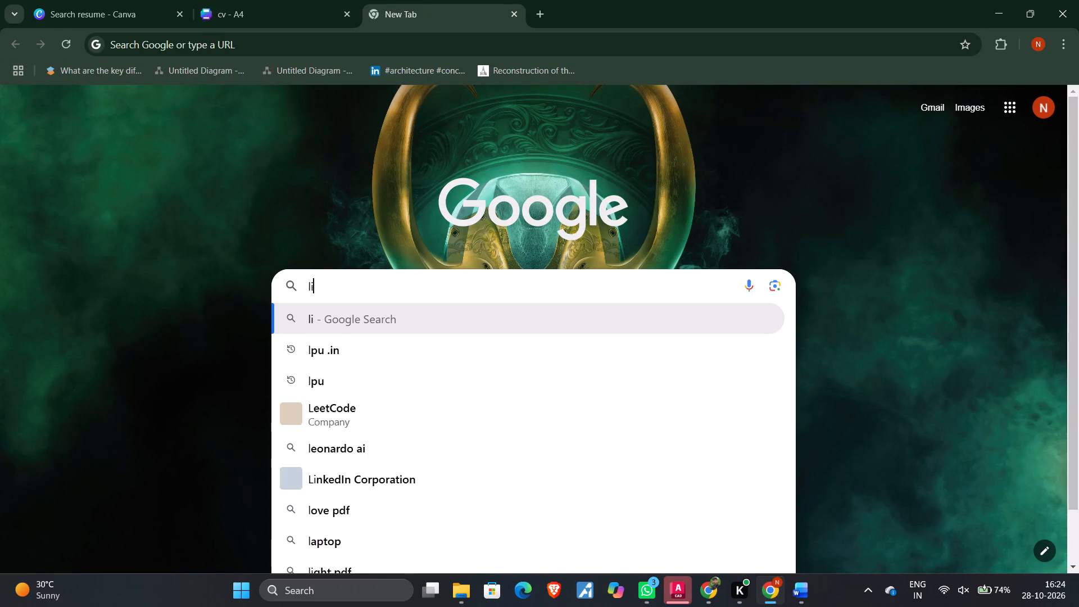
text(nk)
text(edi)
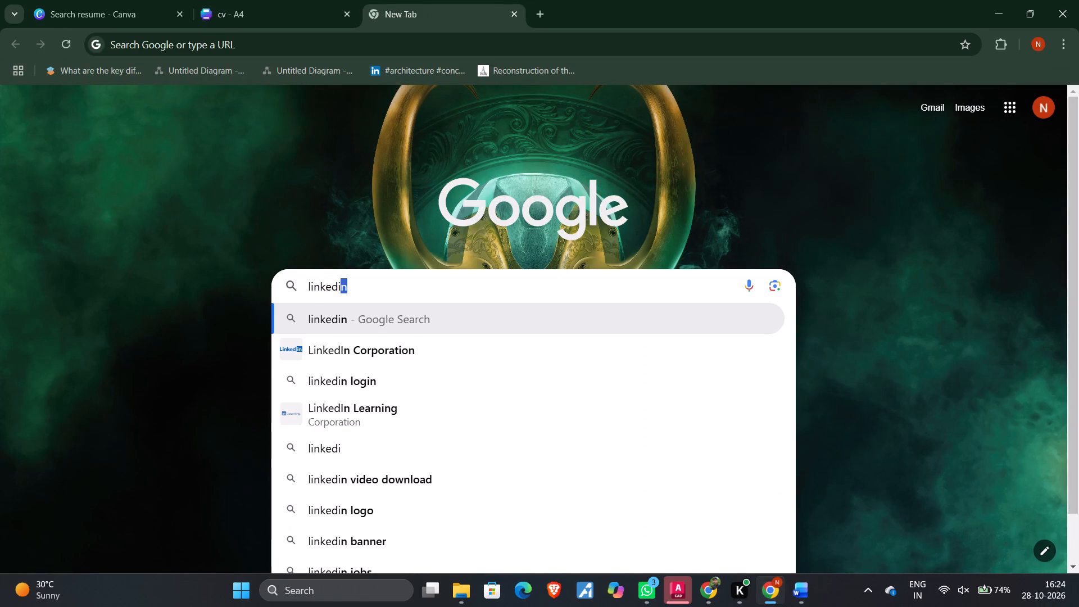
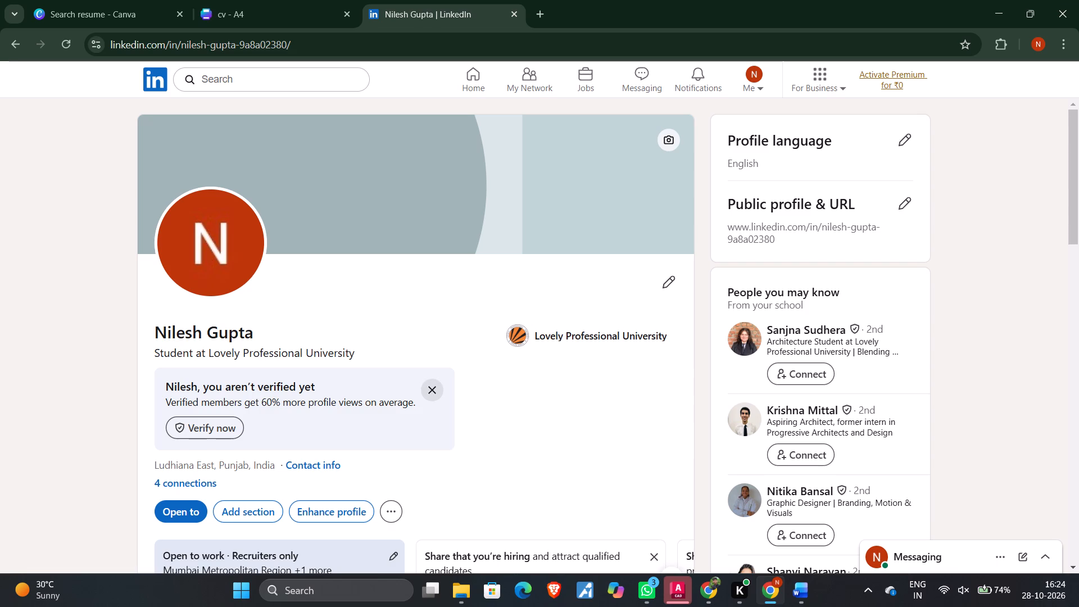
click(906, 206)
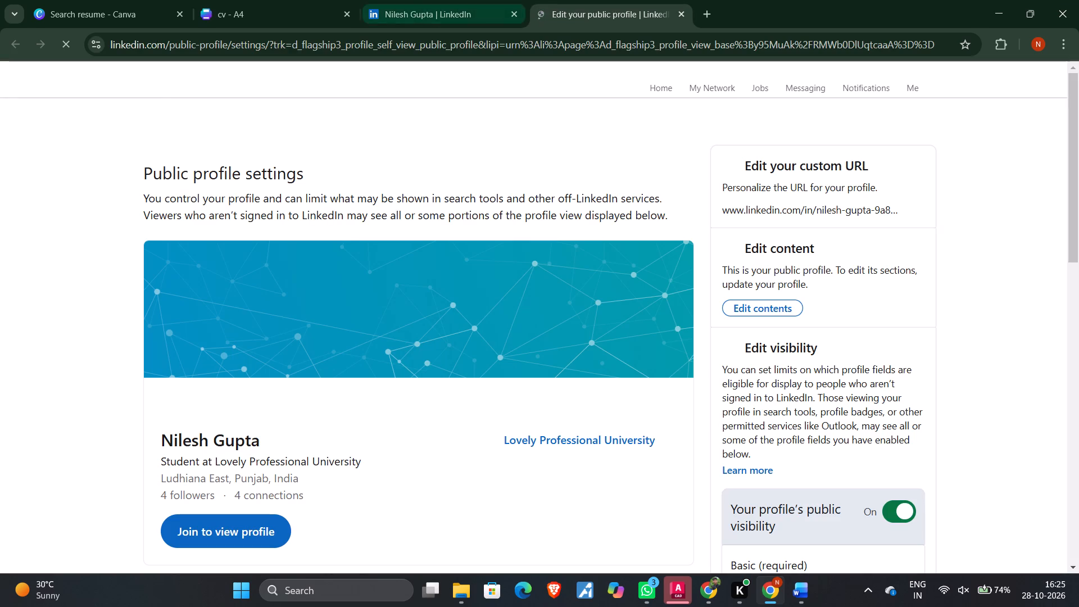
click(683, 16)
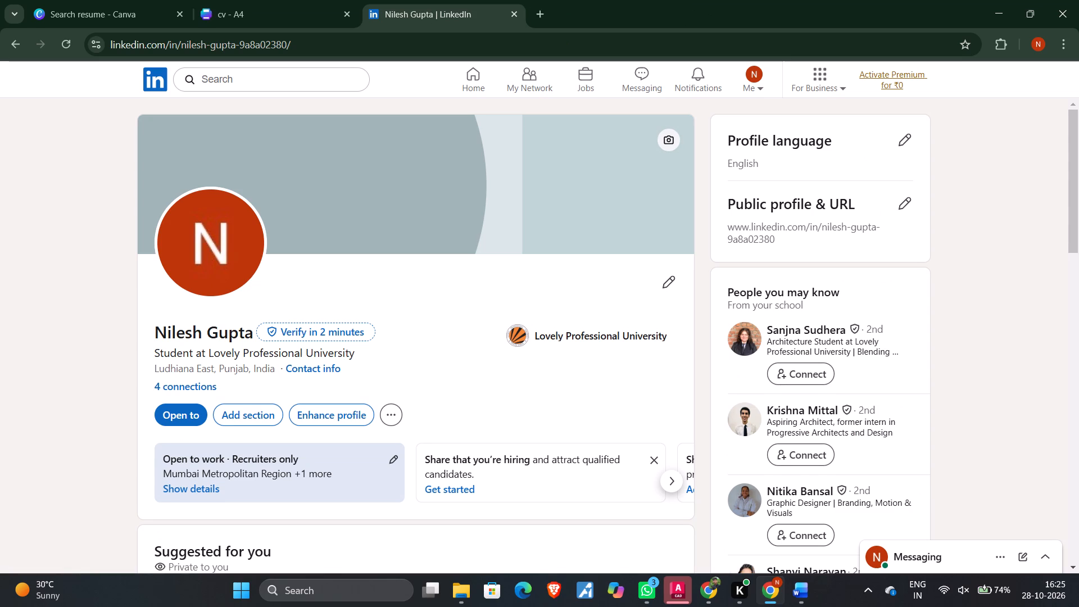
Send connection requests to the first two people suggested from the school on the LinkedIn profile page.
scroll(540, 297, down, 1)
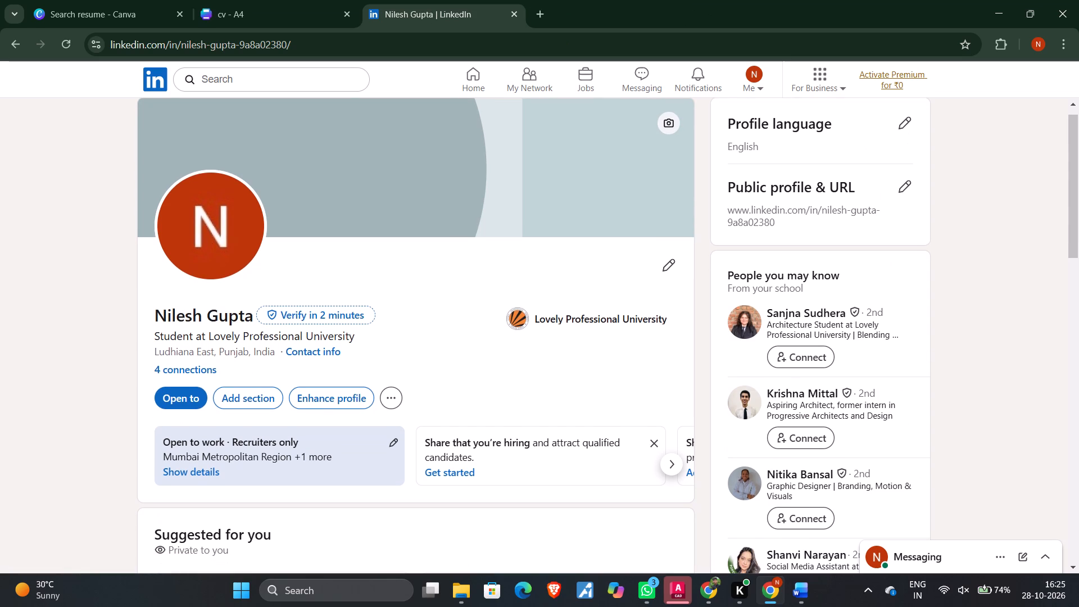
click(797, 359)
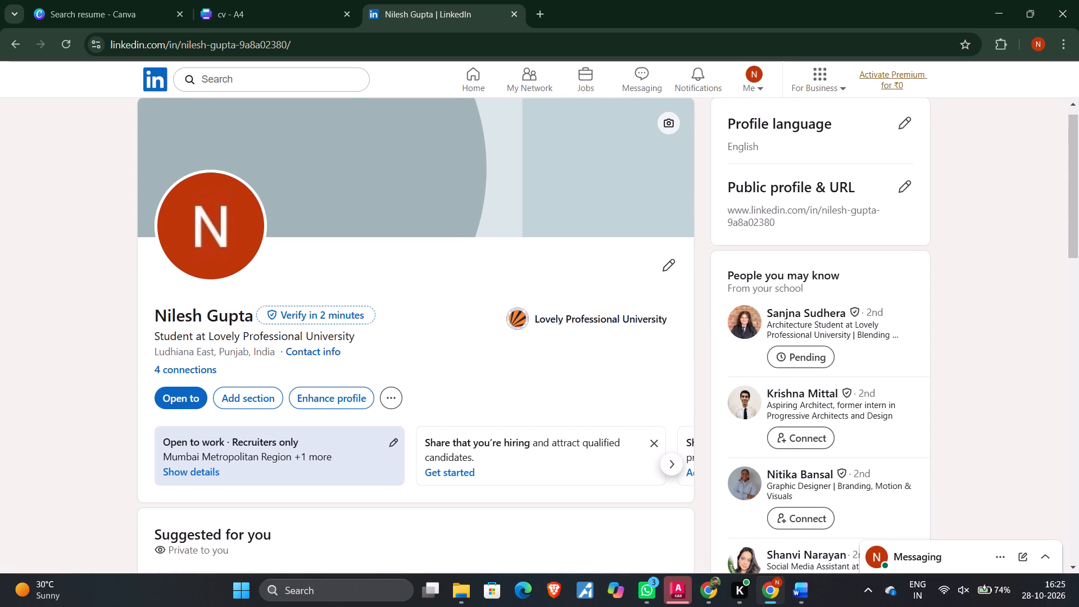
click(792, 444)
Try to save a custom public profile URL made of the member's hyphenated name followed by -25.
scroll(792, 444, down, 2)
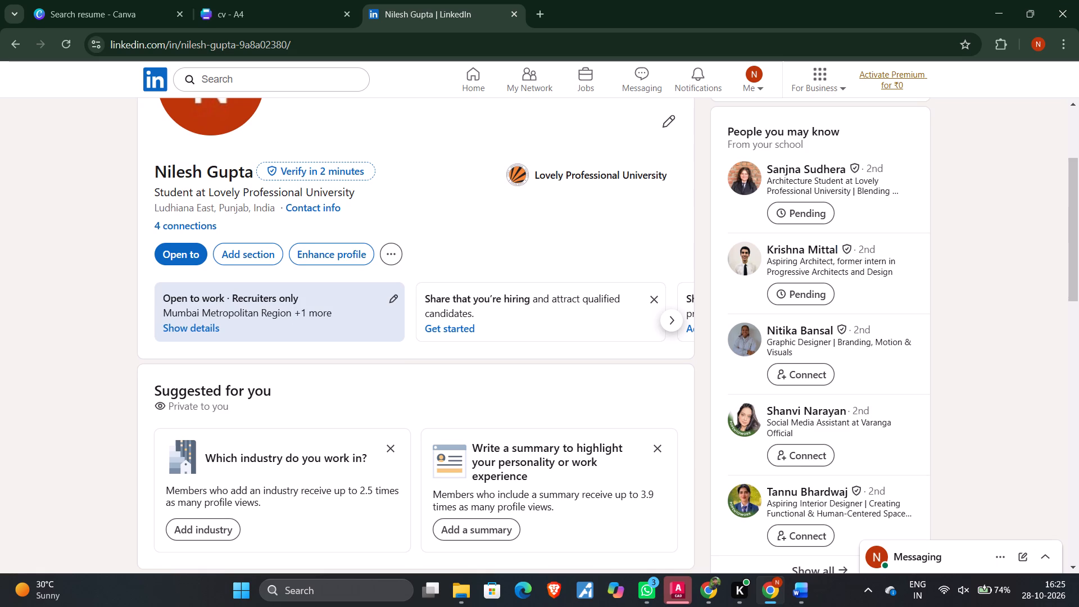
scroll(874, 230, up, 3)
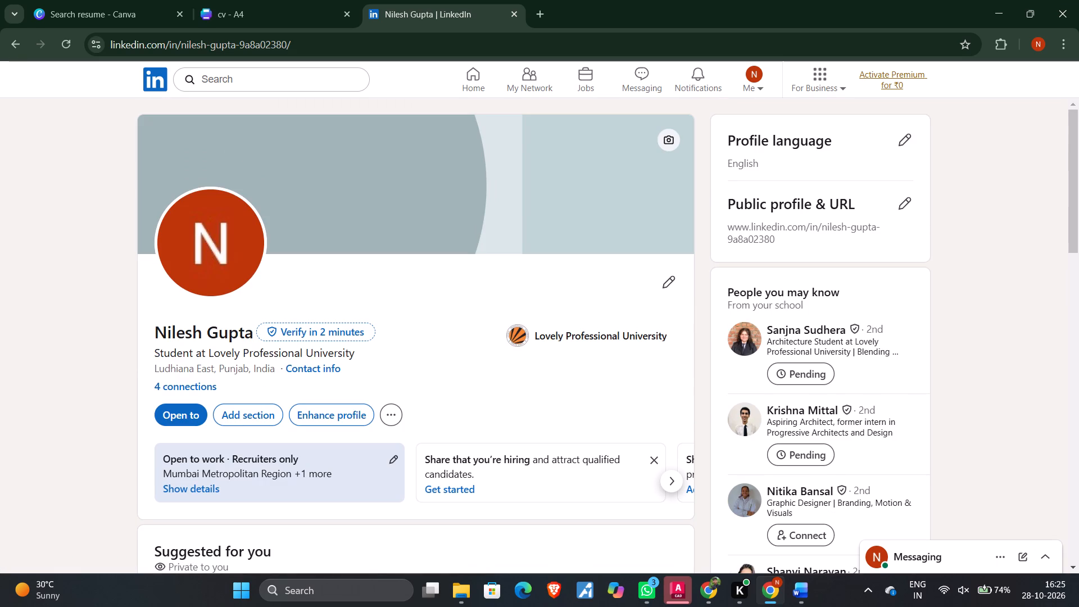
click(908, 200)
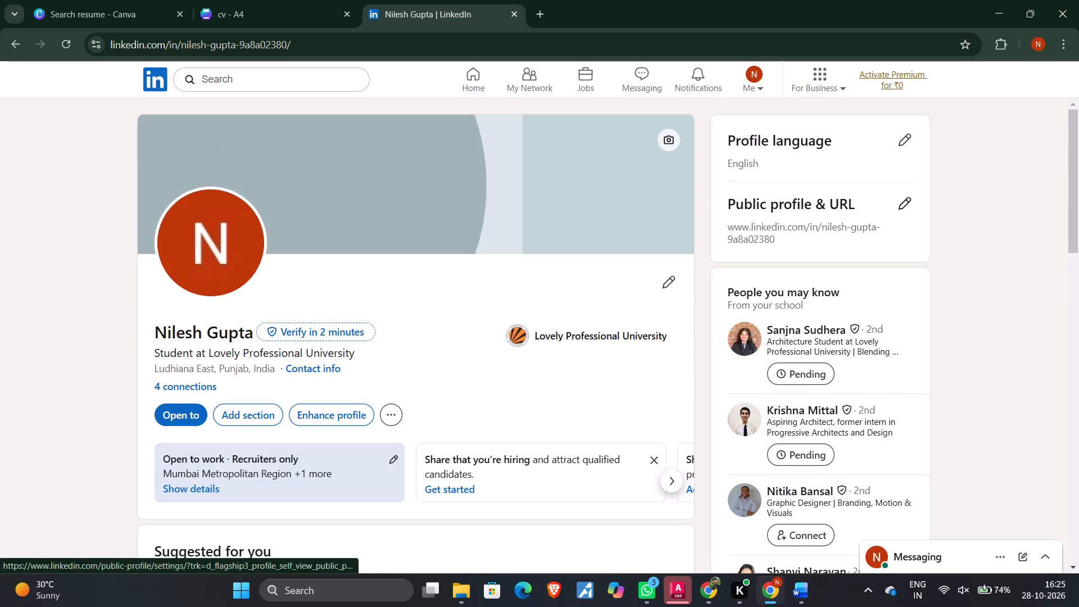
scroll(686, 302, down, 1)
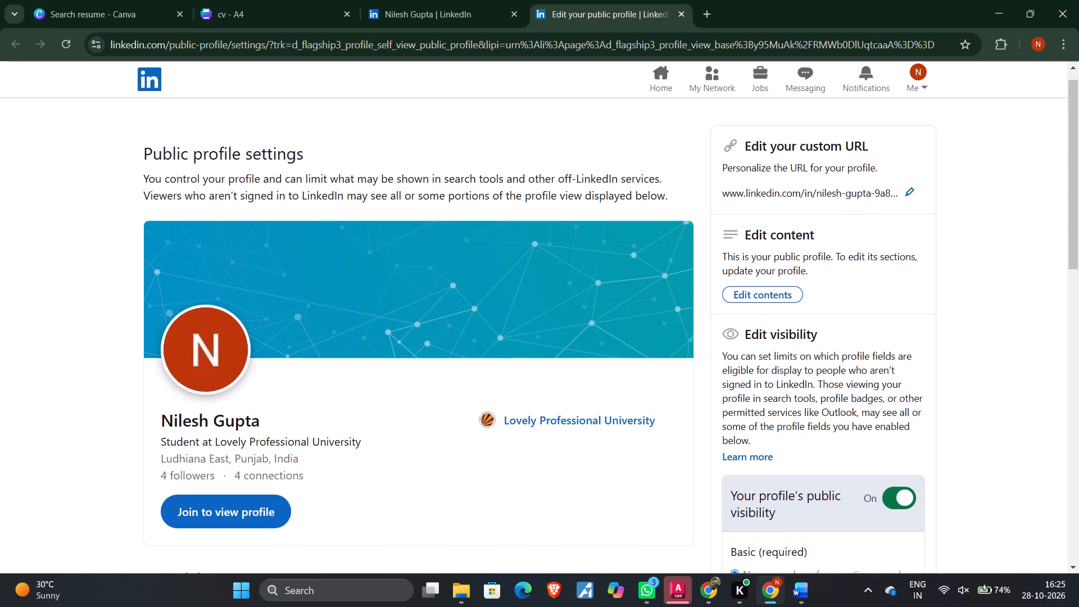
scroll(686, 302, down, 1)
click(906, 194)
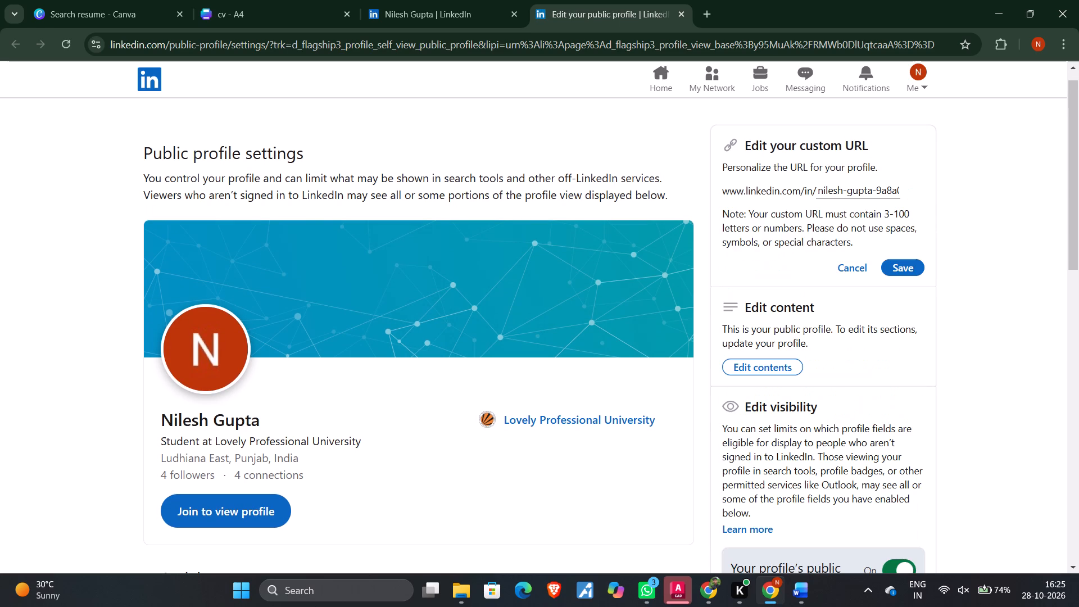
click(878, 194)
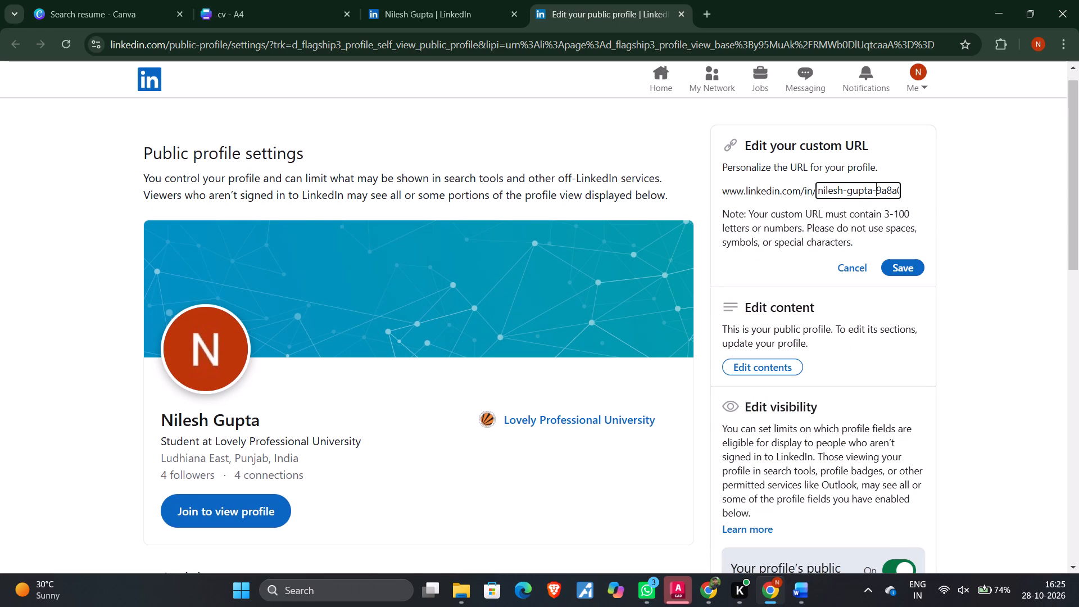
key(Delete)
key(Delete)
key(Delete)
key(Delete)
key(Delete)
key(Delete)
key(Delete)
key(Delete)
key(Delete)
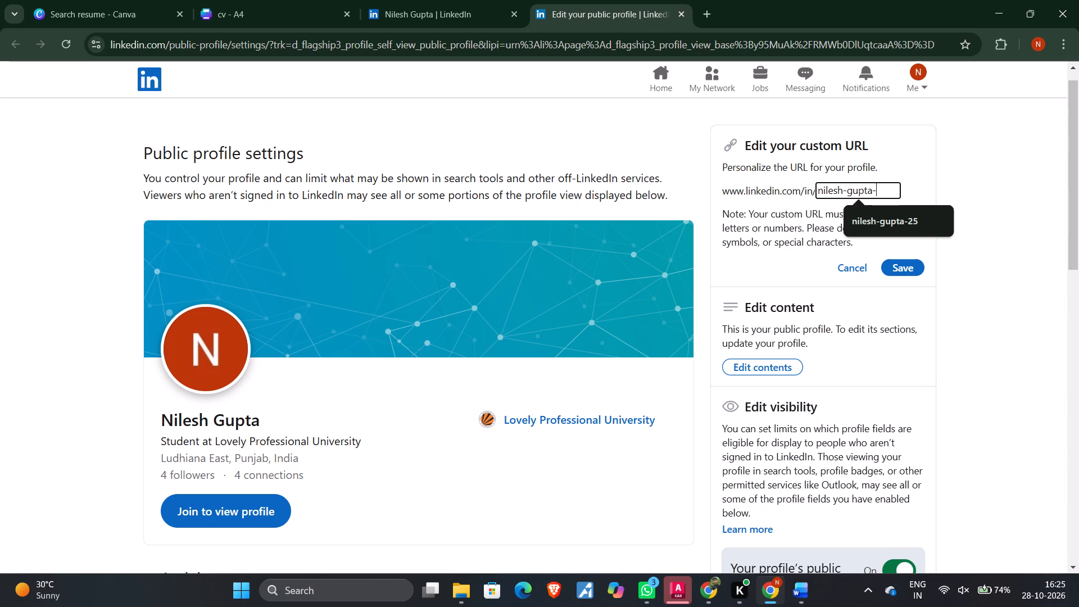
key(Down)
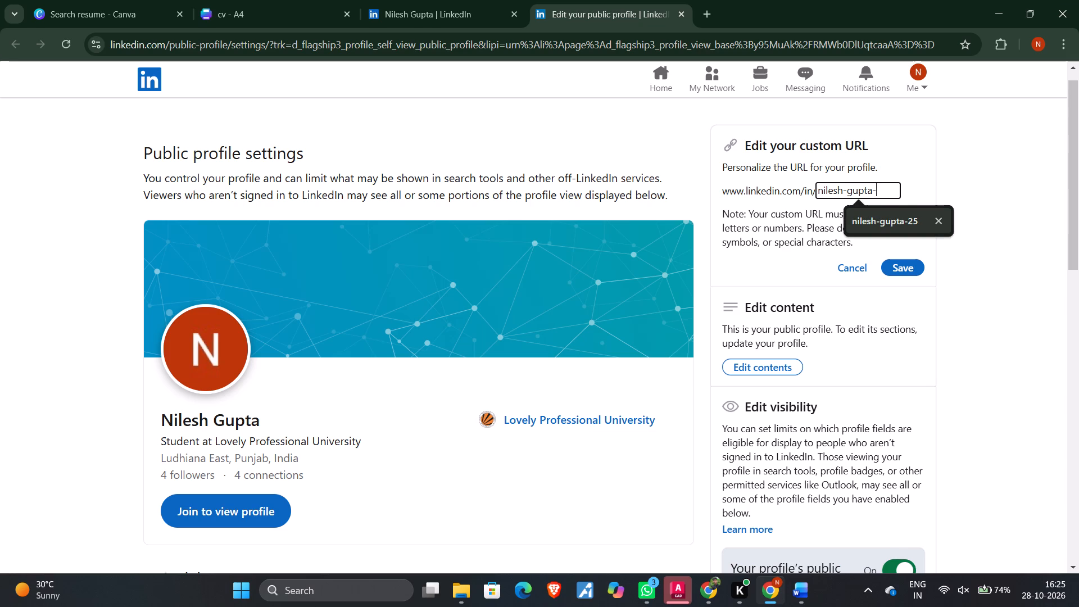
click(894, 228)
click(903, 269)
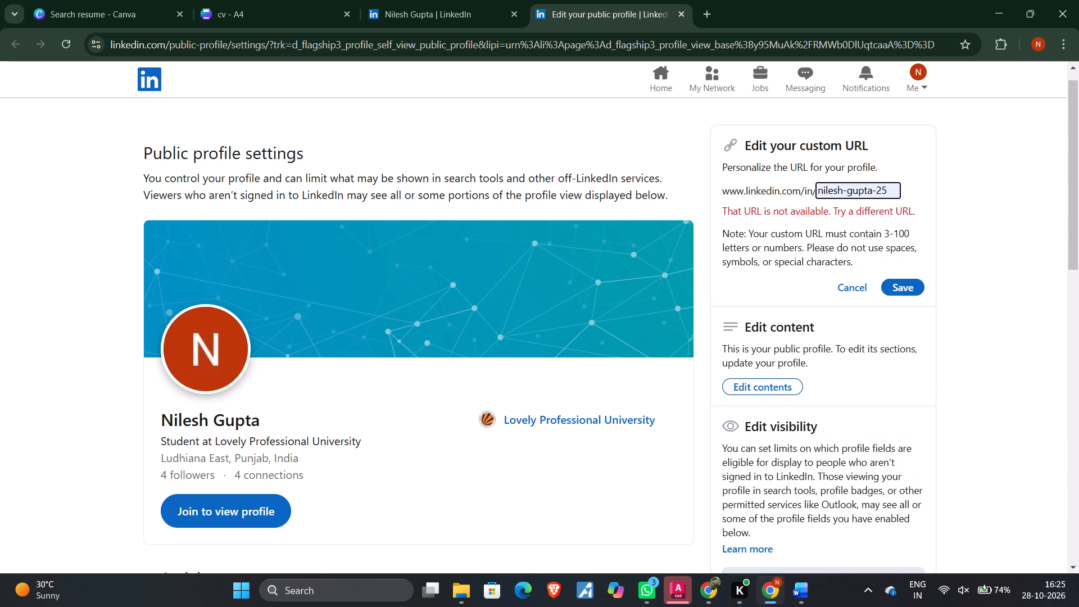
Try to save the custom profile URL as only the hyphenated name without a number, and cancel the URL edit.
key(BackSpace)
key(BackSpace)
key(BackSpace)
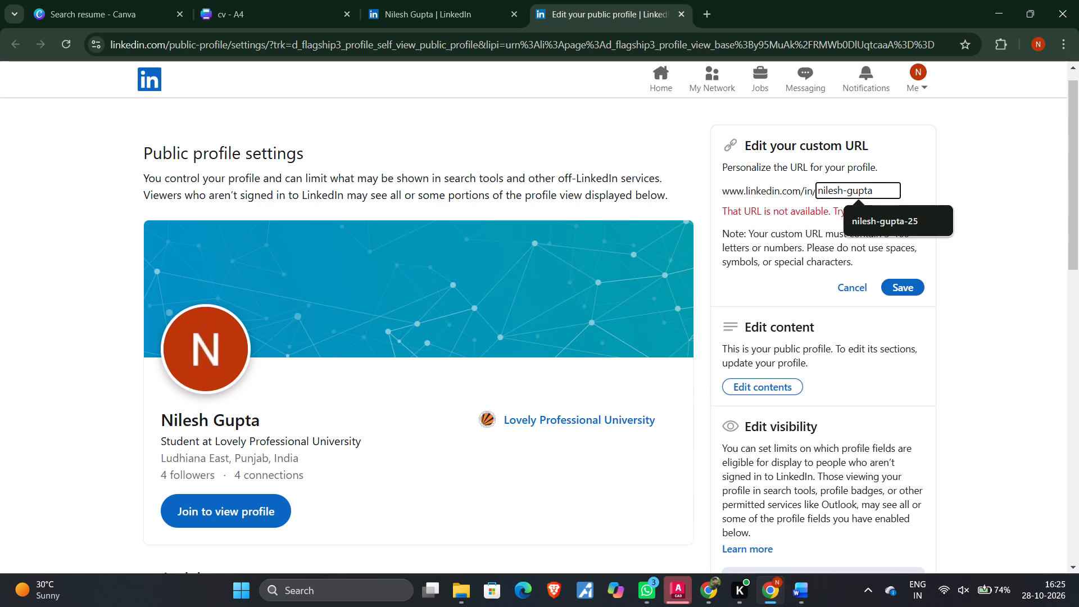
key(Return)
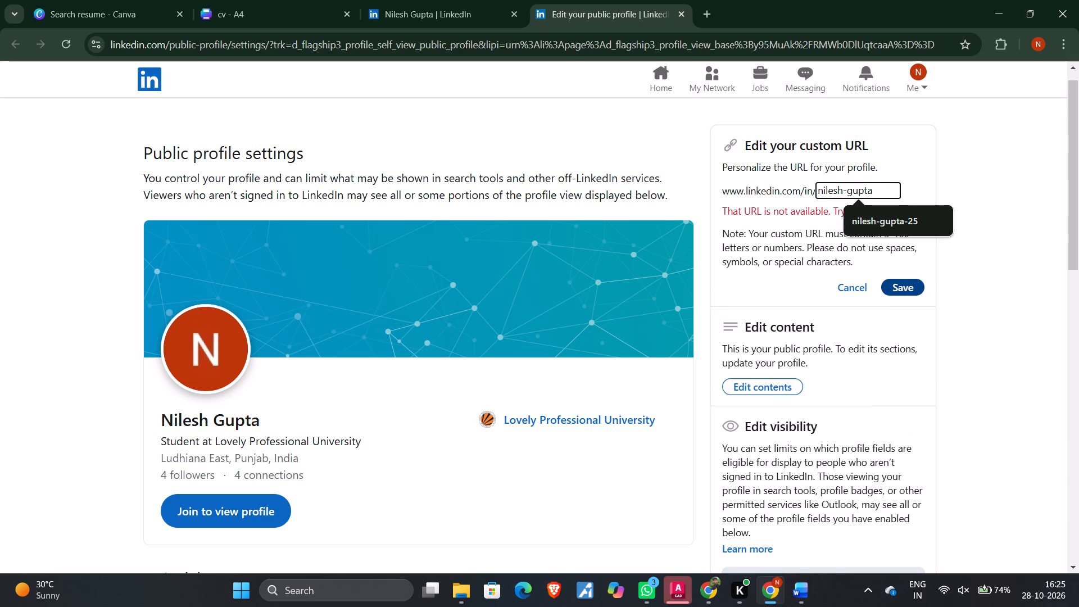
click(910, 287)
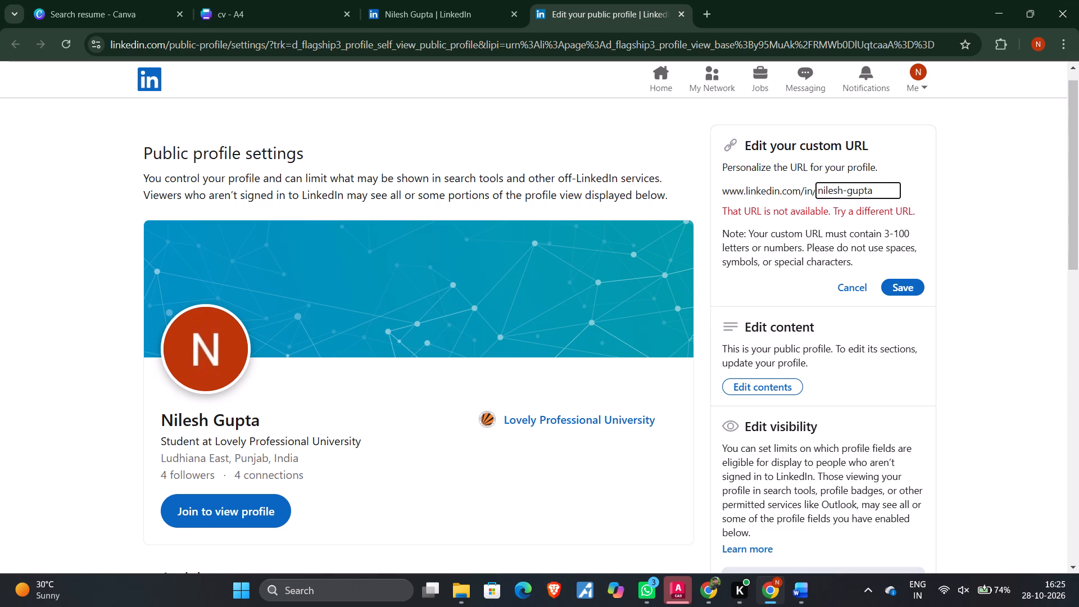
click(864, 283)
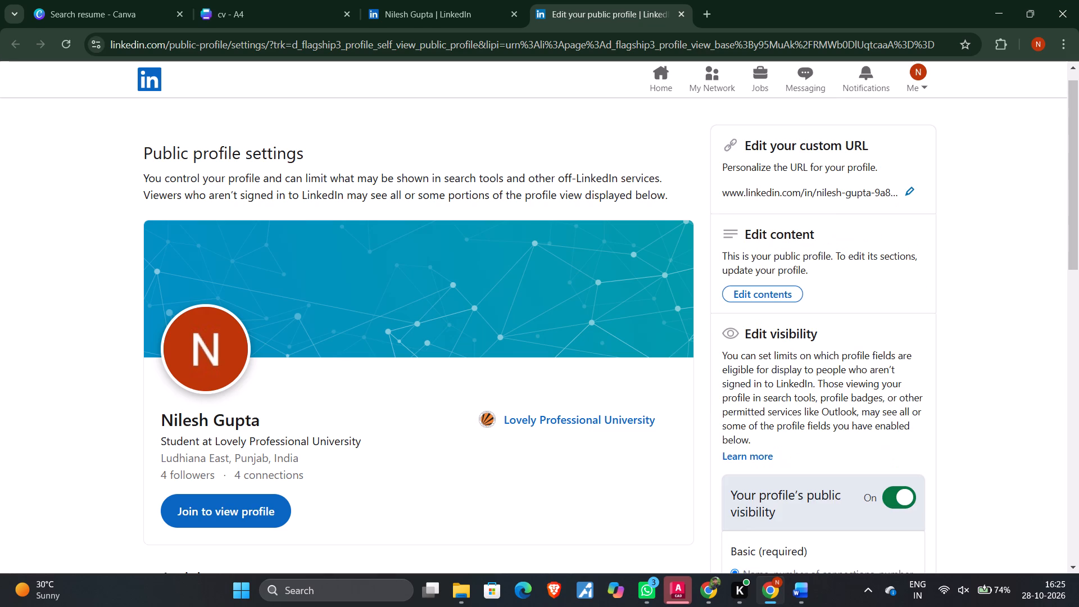
Switch to Word and look over the Resume Sample - Arch document.
scroll(827, 328, down, 6)
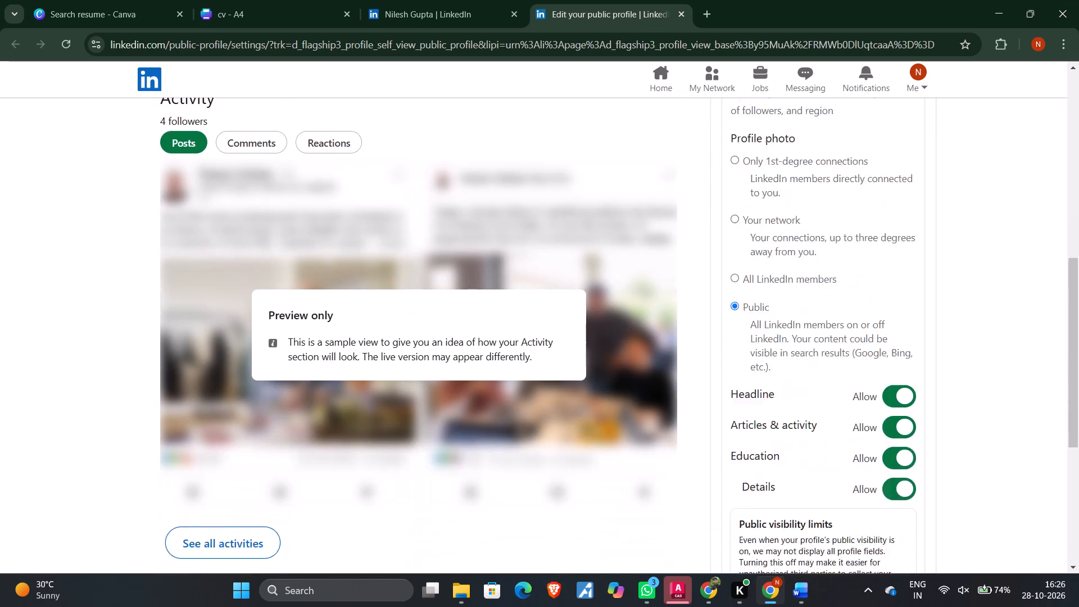
scroll(827, 328, down, 2)
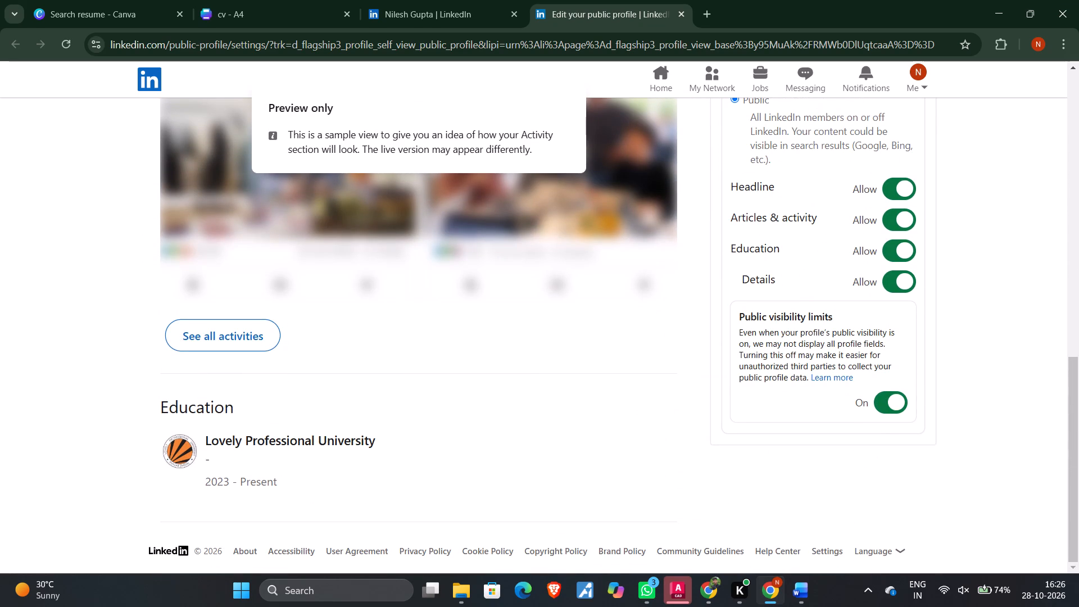
click(436, 0)
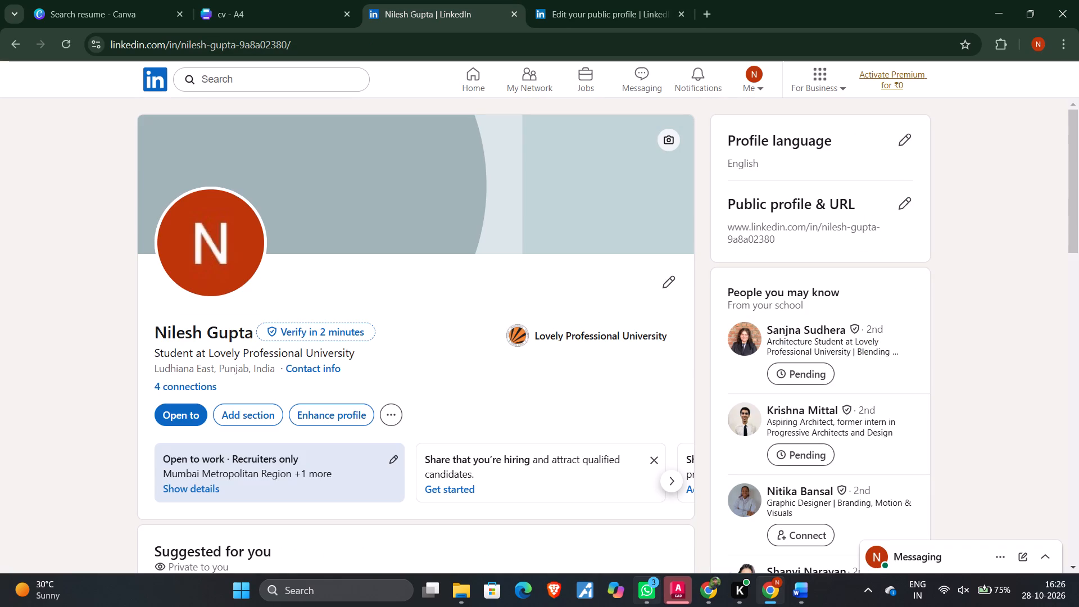
click(796, 590)
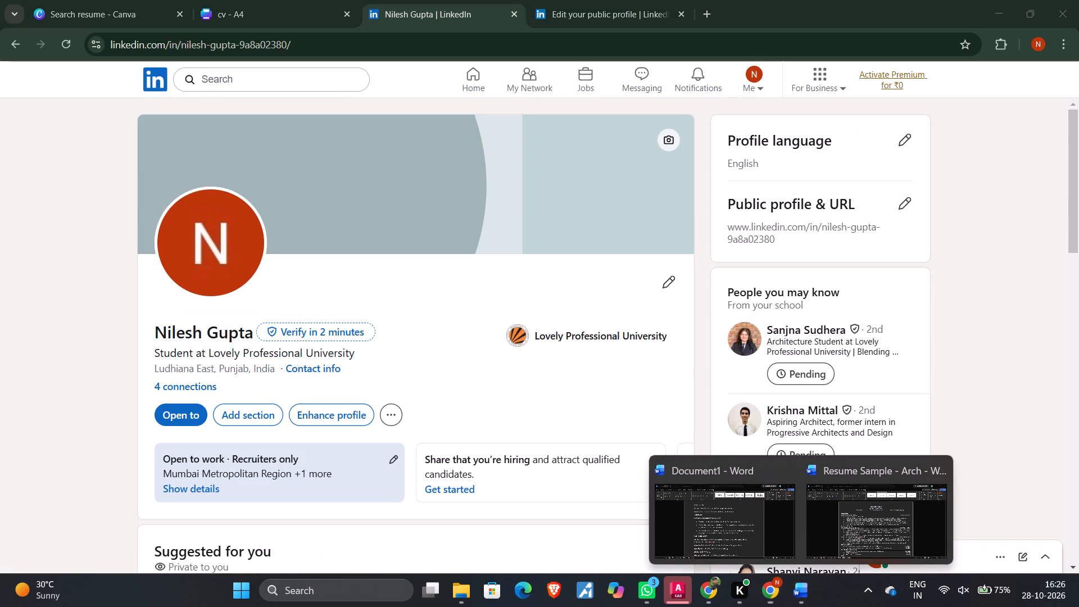
click(862, 522)
scroll(759, 400, down, 5)
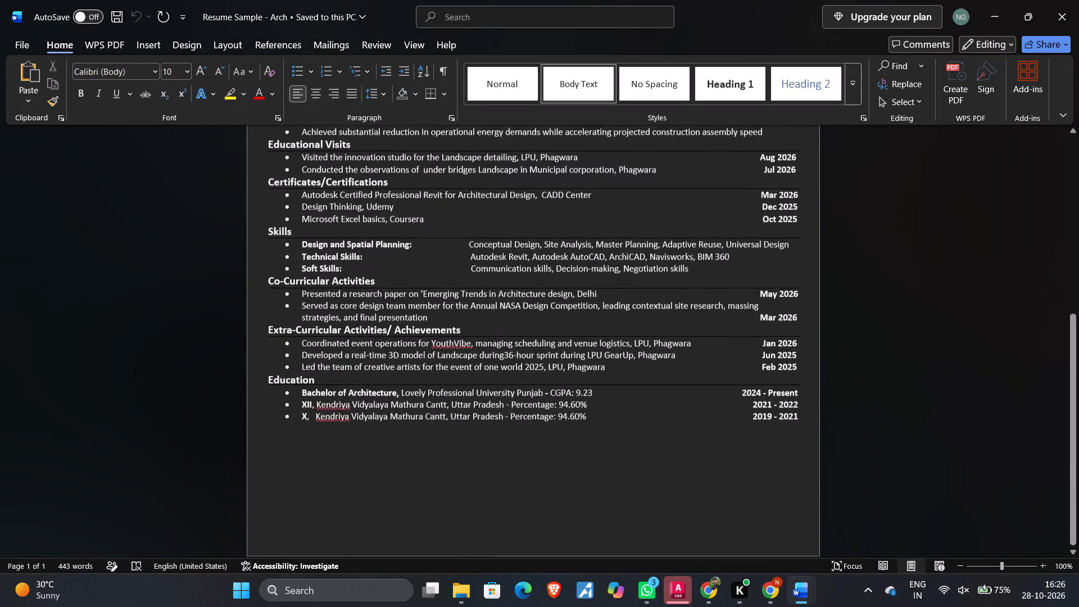
scroll(759, 400, down, 1)
scroll(759, 400, up, 2)
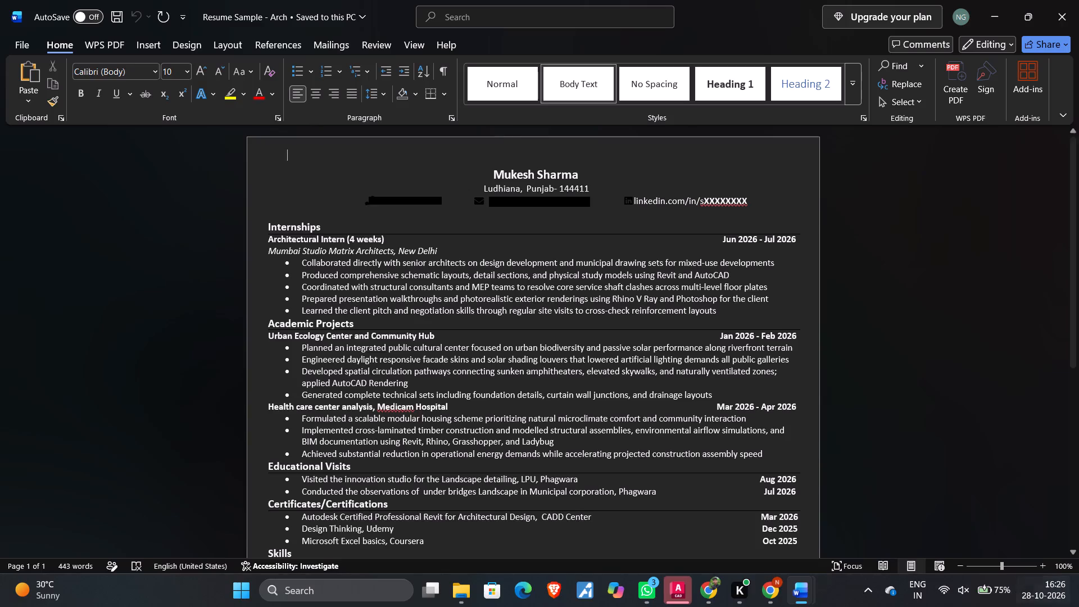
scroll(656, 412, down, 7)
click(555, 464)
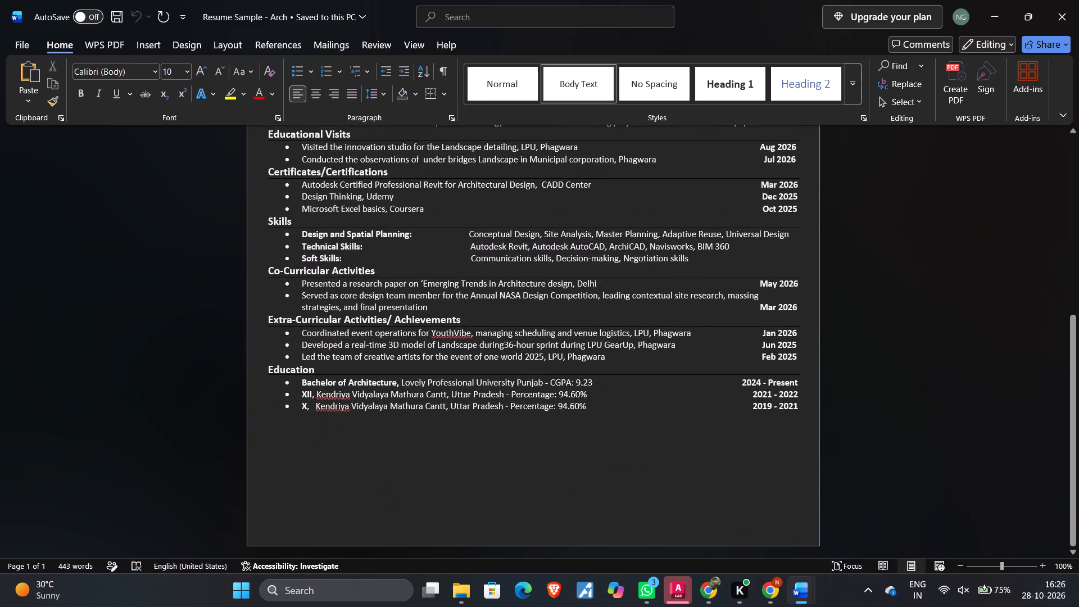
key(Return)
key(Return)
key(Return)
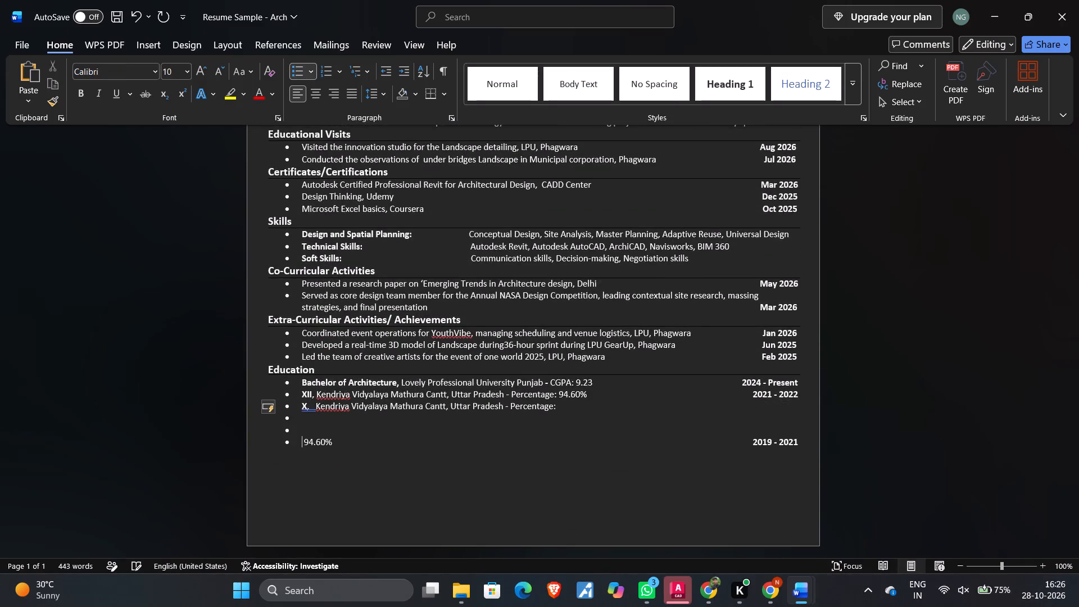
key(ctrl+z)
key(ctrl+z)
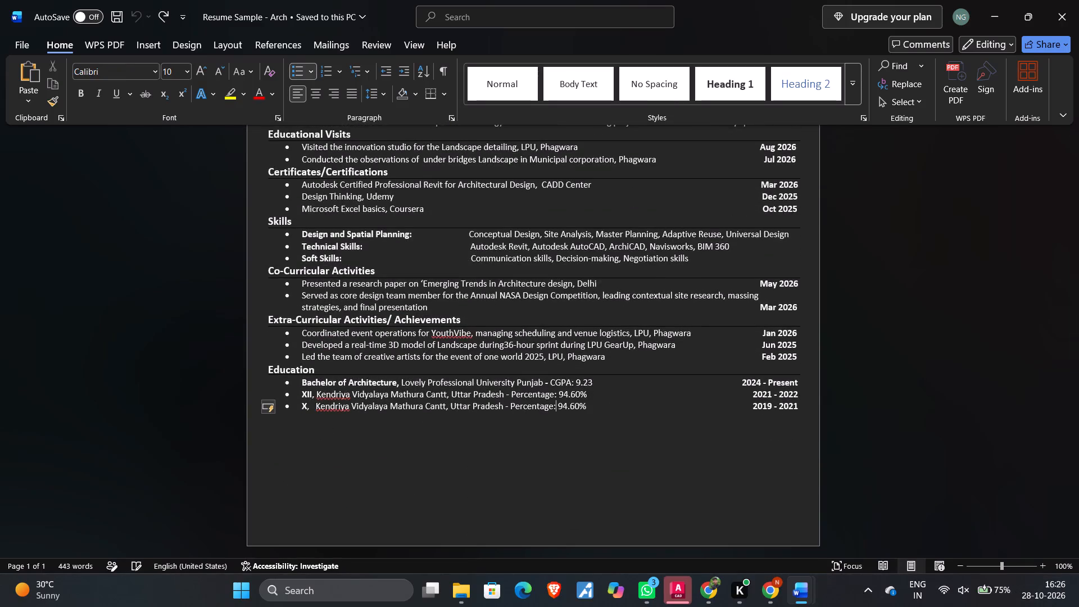
Add blank lines after the class X entry at the end of Education to extend the document onto a second page.
click(648, 483)
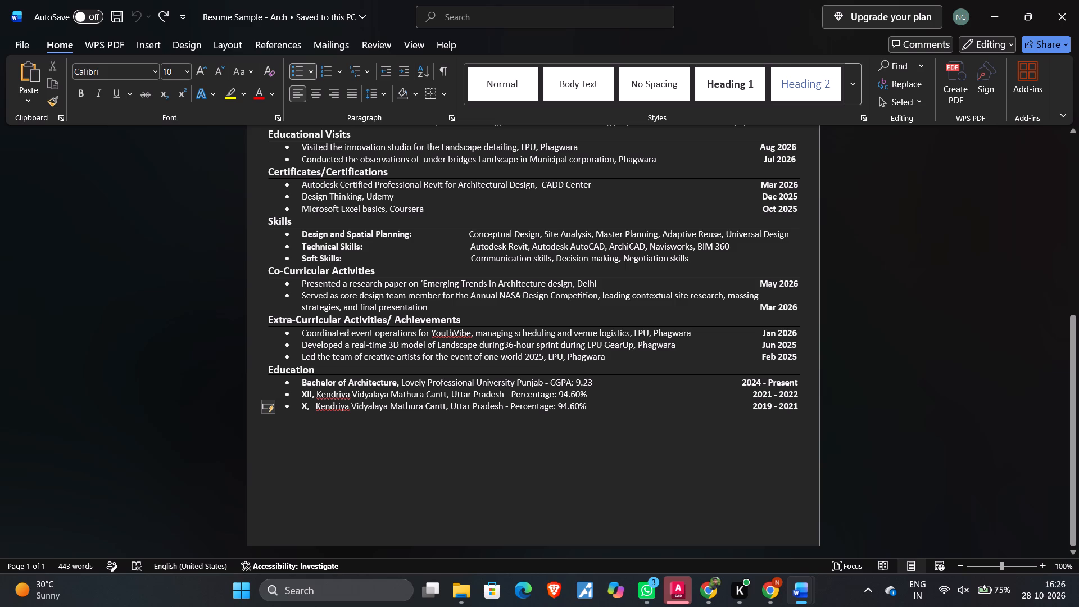
click(813, 420)
key(Return)
key(Return)
key(Return)
key(Return)
key(Return)
key(Return)
key(Return)
key(Return)
key(Return)
key(Return)
key(Return)
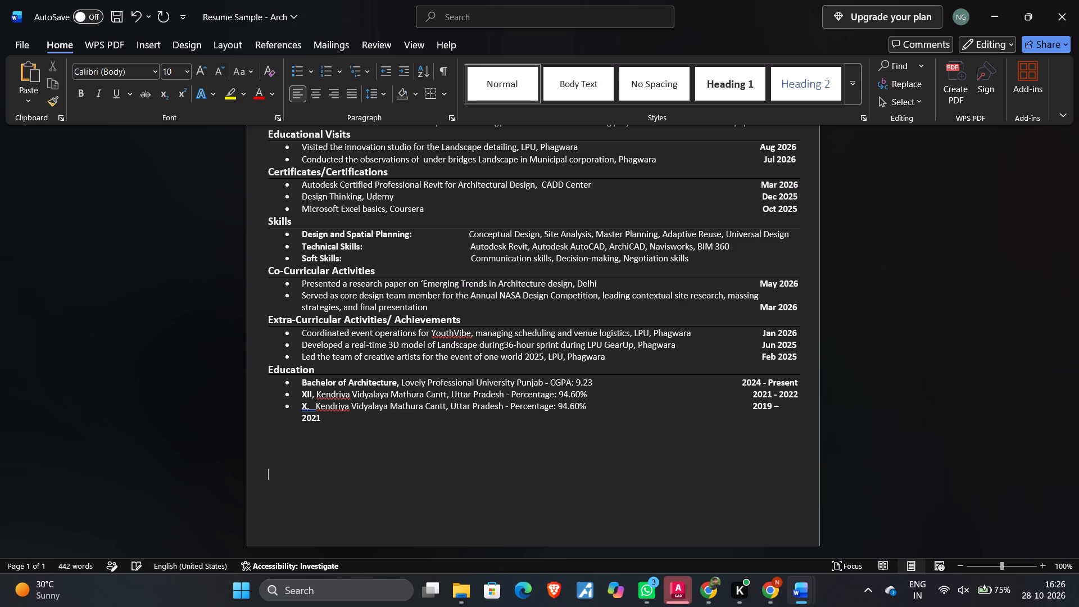
key(Return)
key(Return)
Copy the whole sample resume, from the name heading through the last Education entry.
scroll(813, 420, down, 1)
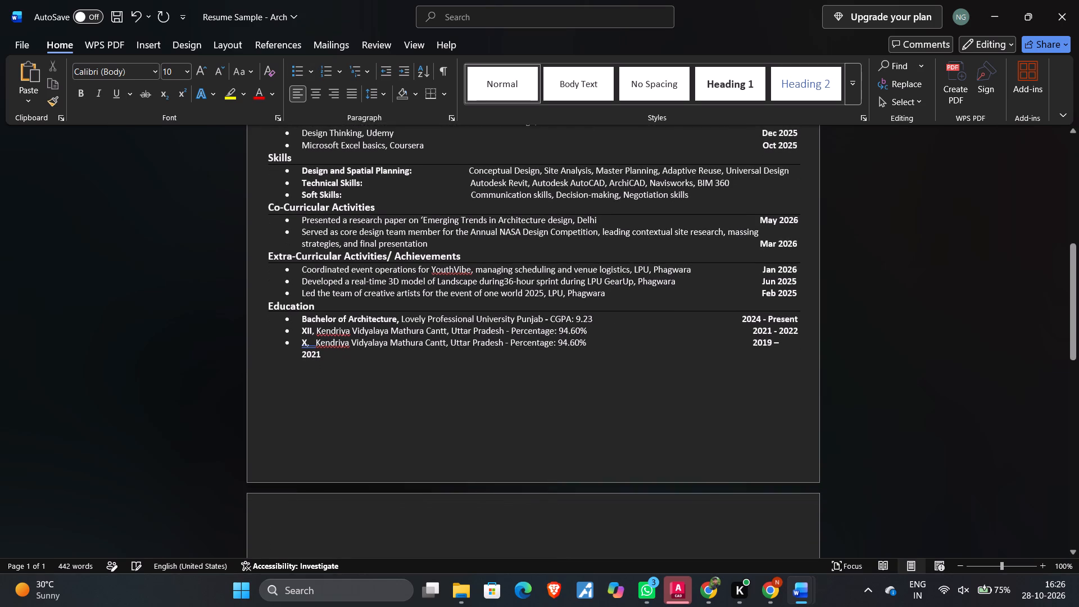
scroll(813, 420, down, 1)
scroll(813, 420, up, 5)
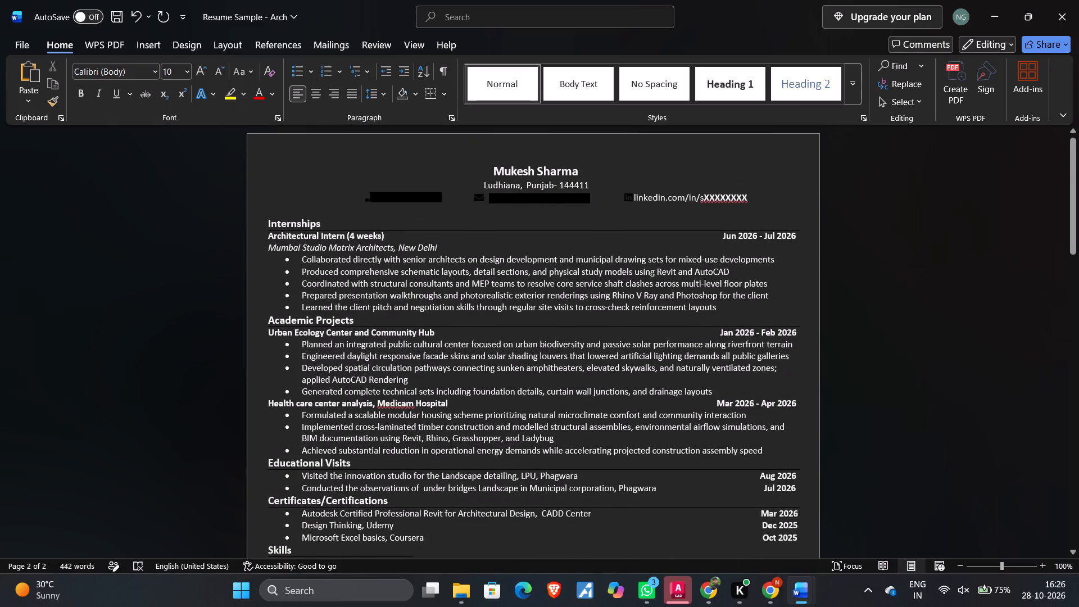
drag(270, 148, 479, 283)
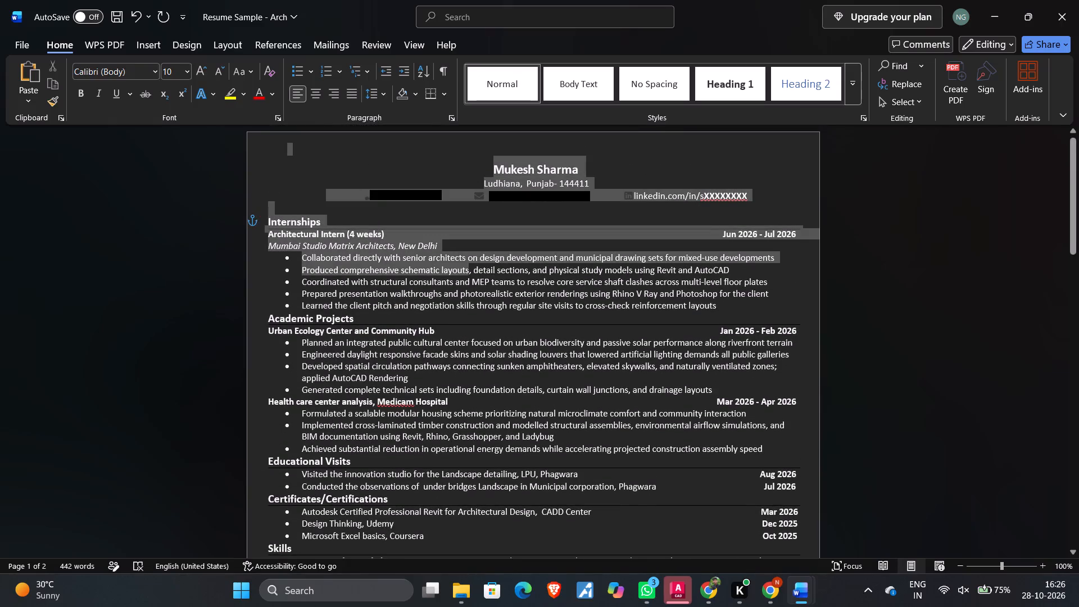
drag(479, 283, 786, 248)
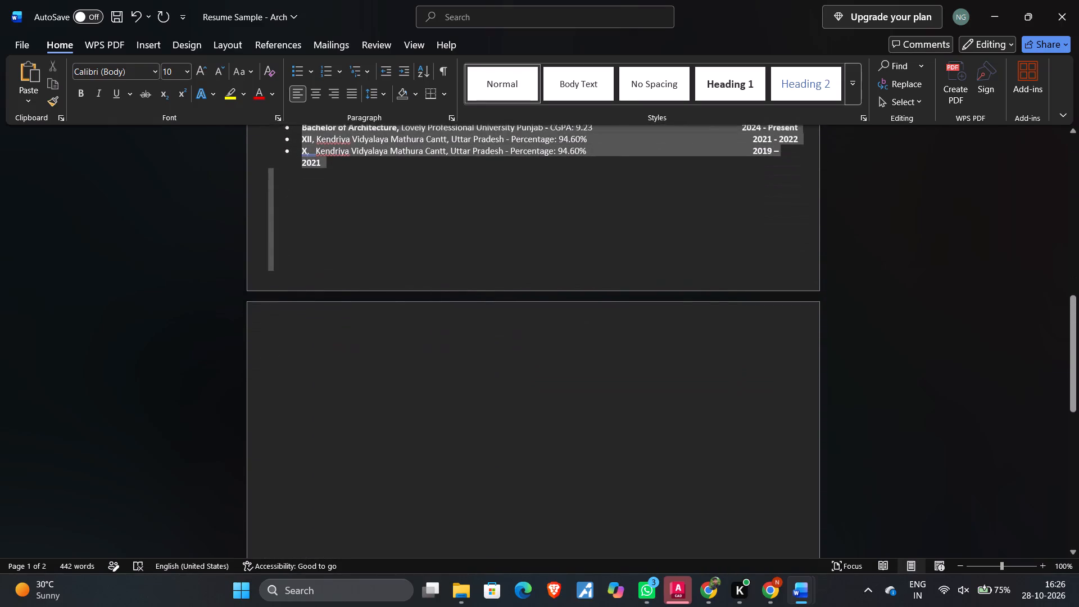
drag(786, 248, 764, 183)
key(ctrl+c)
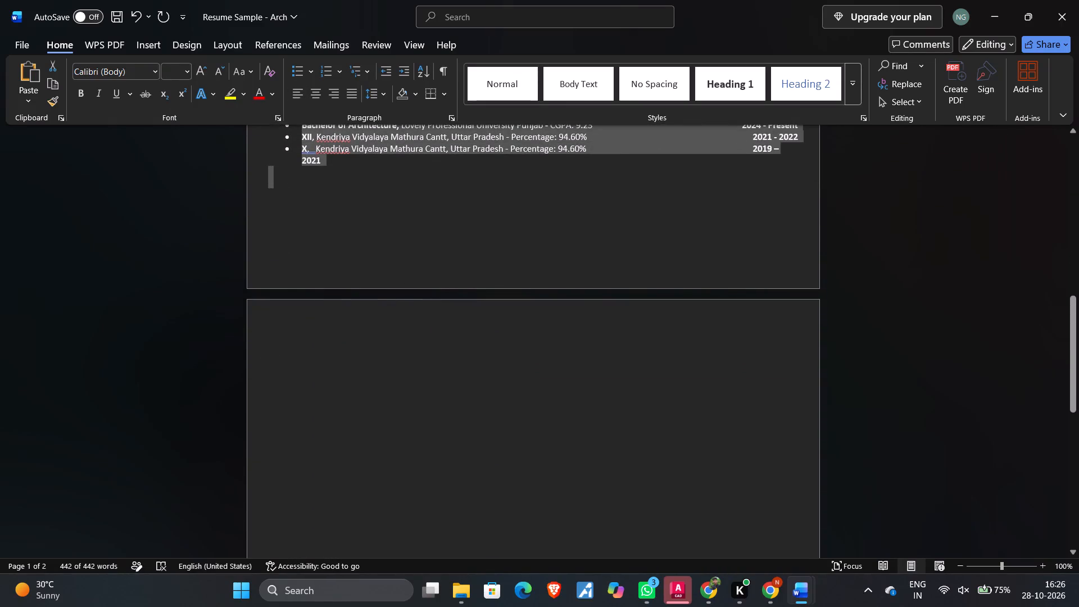
Paste the copied sample resume onto the blank second page.
click(559, 334)
key(ctrl+v)
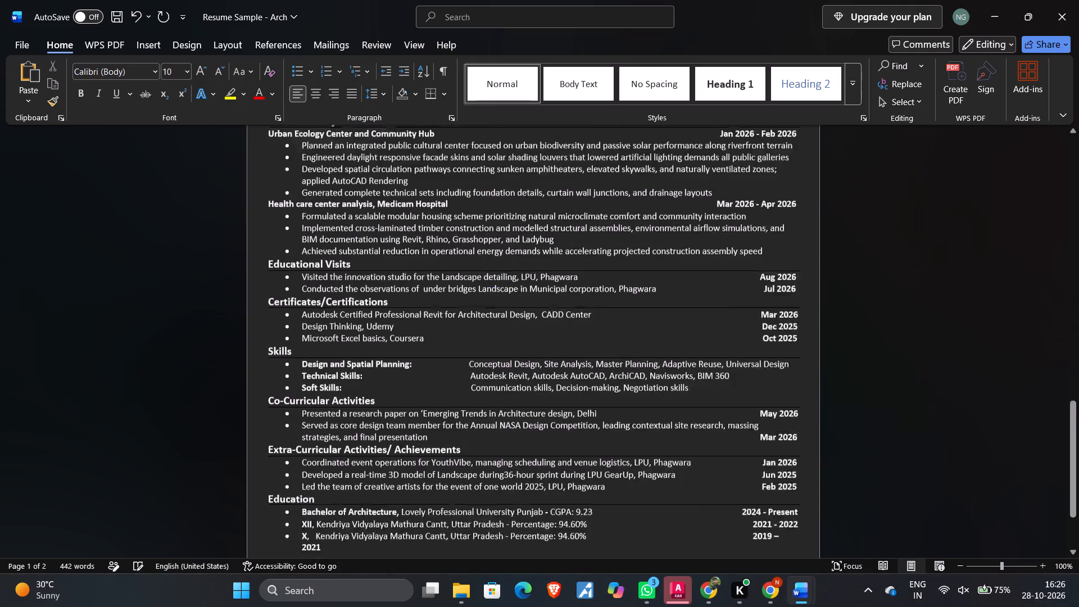
Replace the sample name in the heading of the pasted resume with the resume owner's full name.
scroll(559, 334, up, 1)
click(558, 365)
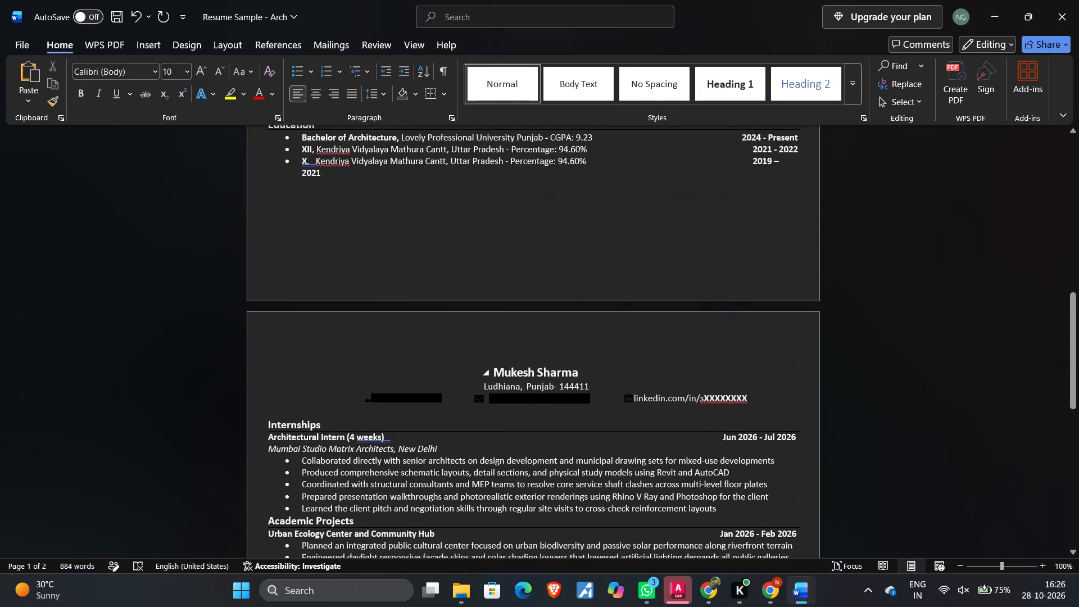
ctrl+scroll(558, 365, up, 6)
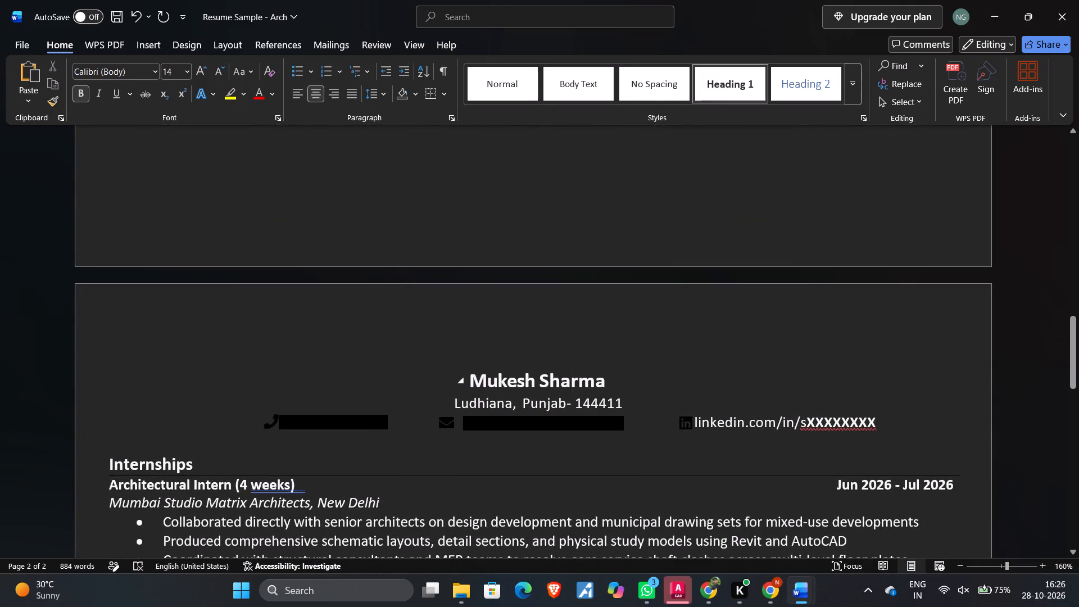
click(607, 375)
key(BackSpace)
key(BackSpace)
key(BackSpace)
key(BackSpace)
key(BackSpace)
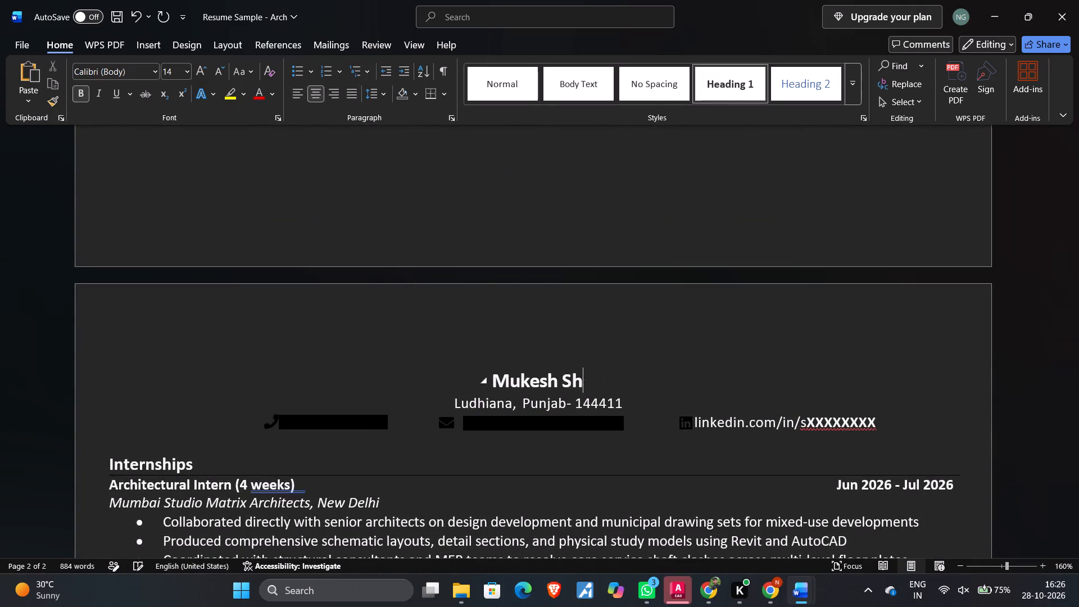
key(BackSpace)
key(BackSpace)
key(BackSpace)
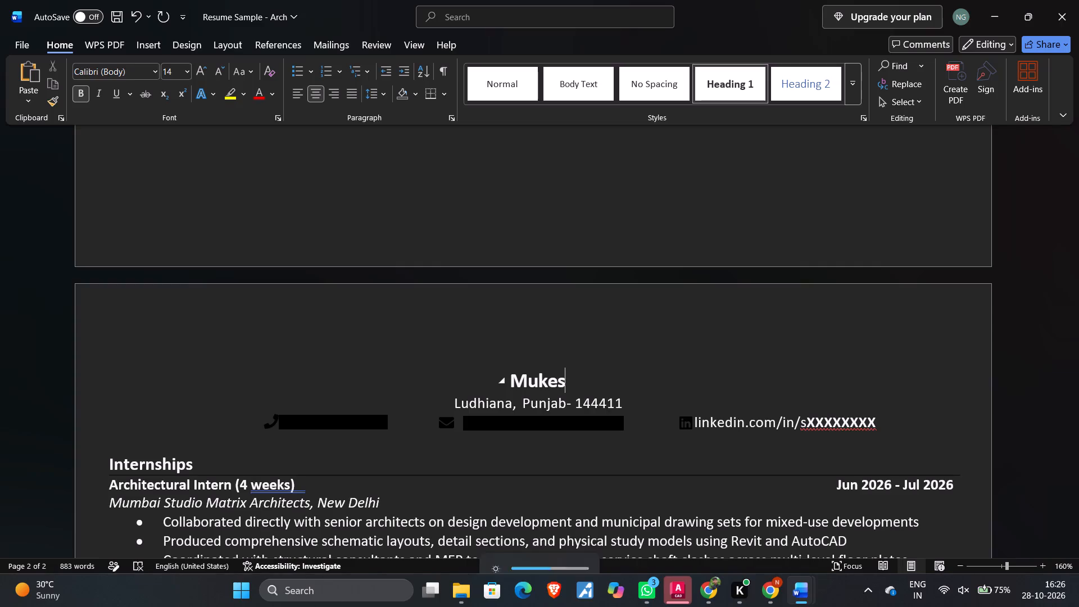
key(BackSpace)
key(BackSpace)
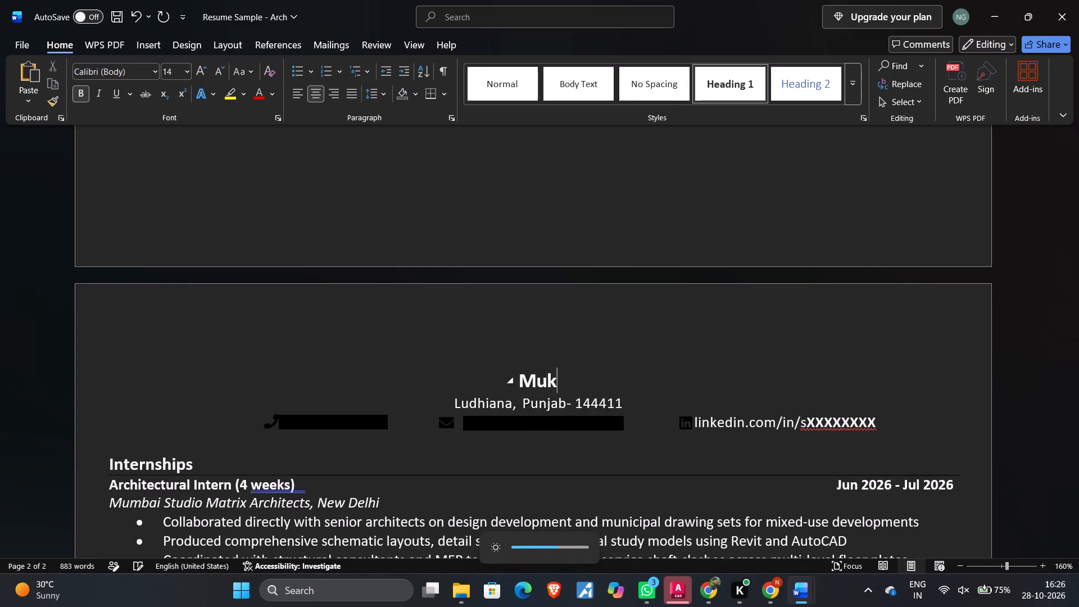
key(BackSpace)
key(BackSpace)
key(BackSpace)
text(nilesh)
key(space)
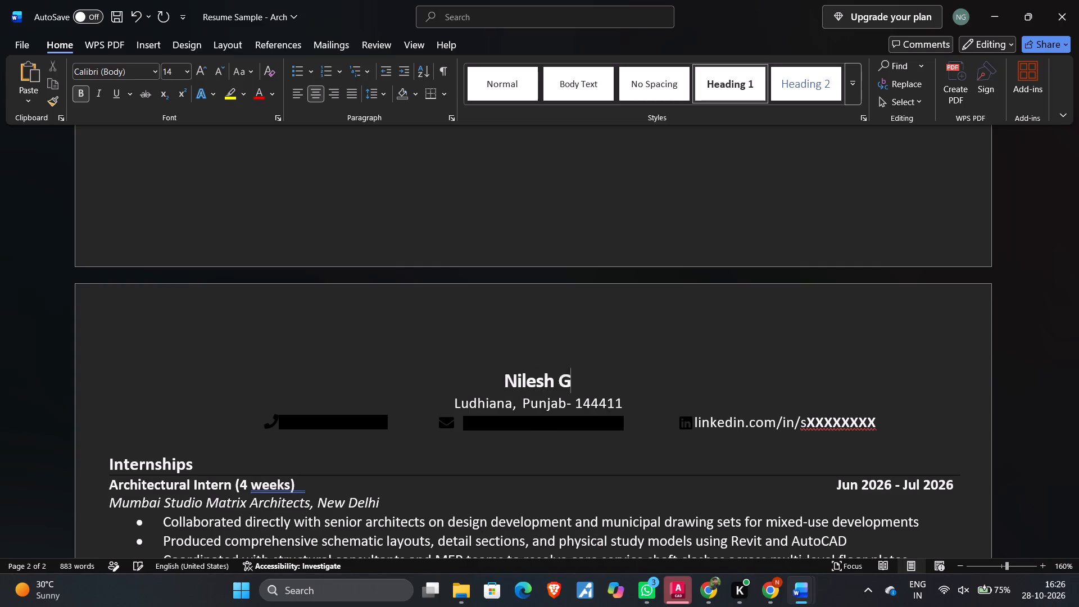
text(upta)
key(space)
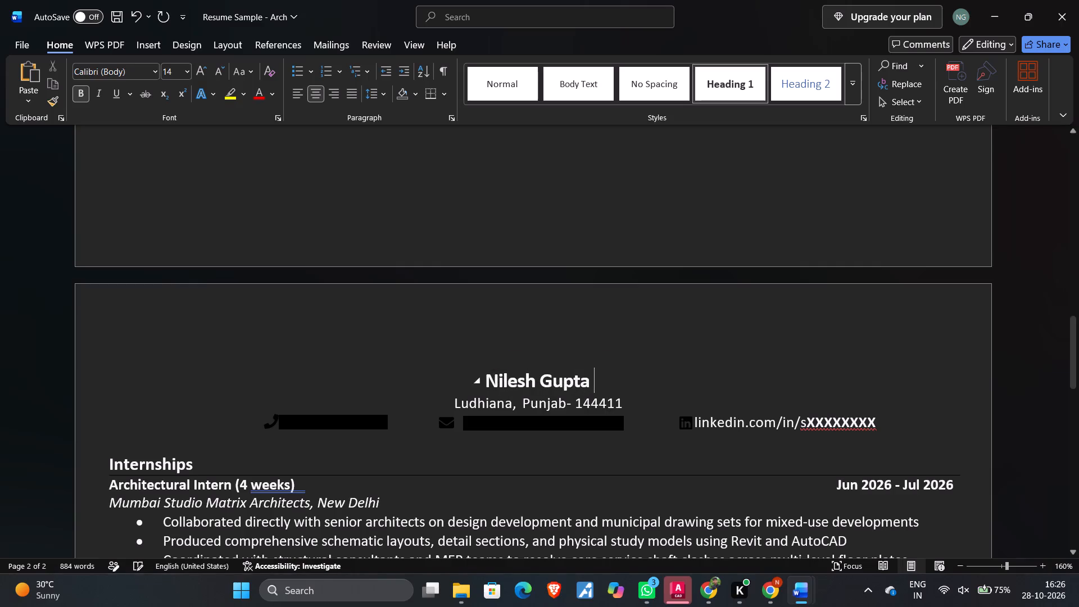
Replace the sample phone number in the pasted resume's contact line with the owner's number, keeping the country prefix.
click(568, 407)
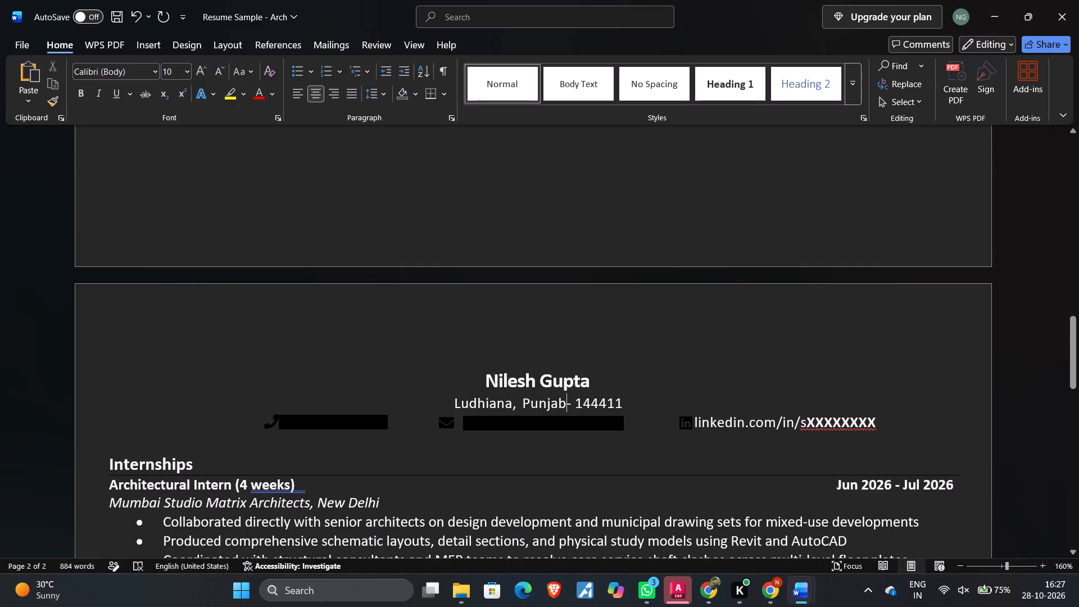
click(394, 417)
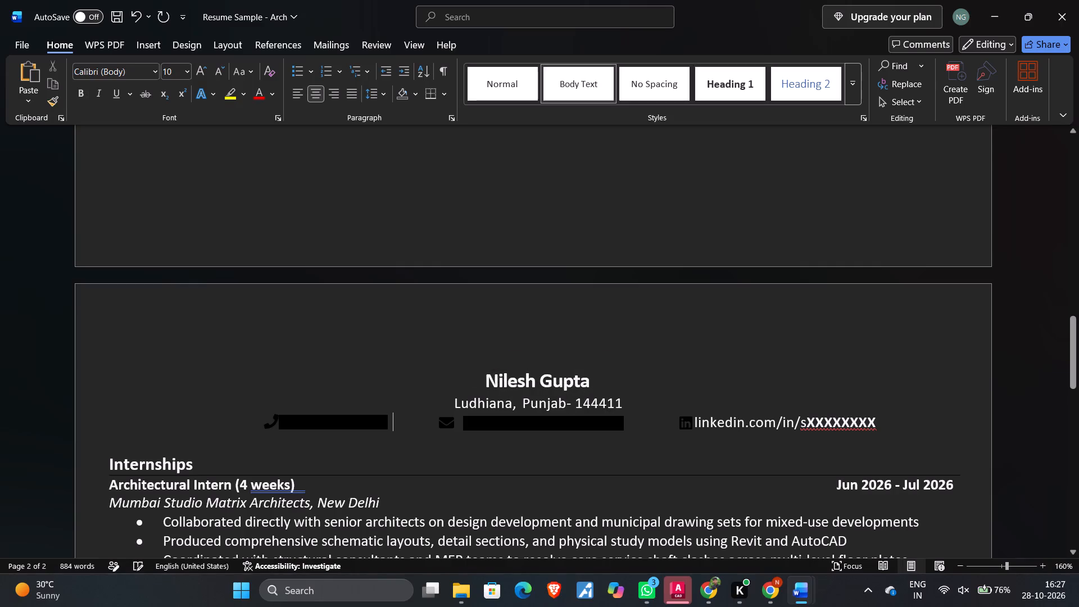
key(BackSpace)
key(BackSpace)
key(BackSpace)
key(BackSpace)
key(BackSpace)
key(BackSpace)
key(BackSpace)
key(BackSpace)
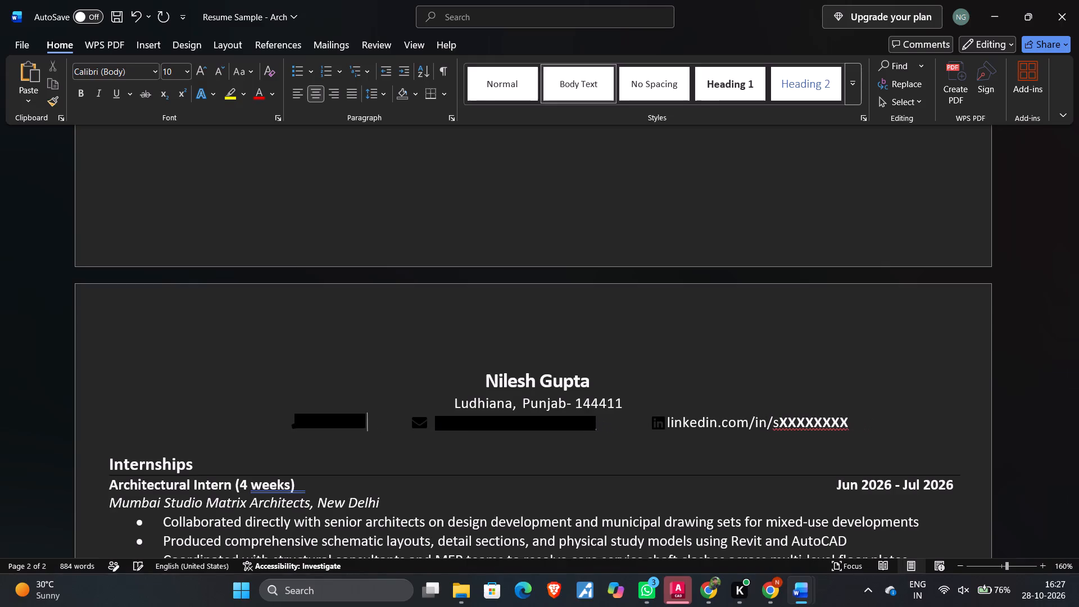
key(BackSpace)
key(BackSpace)
key(BackSpace)
key(BackSpace)
key(Up)
key(Left)
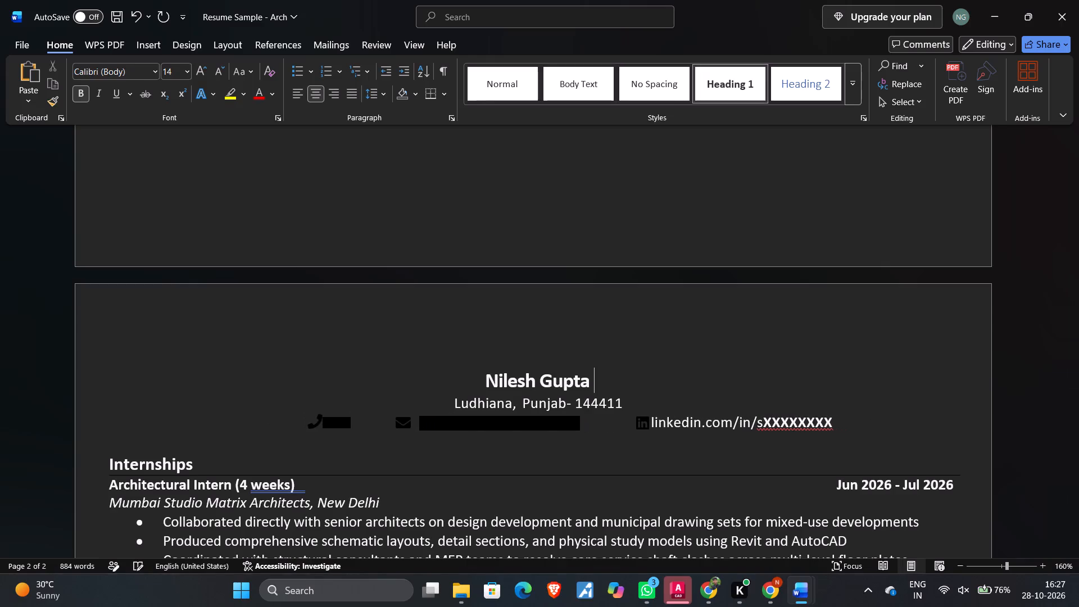
key(Right)
key(Left)
key(Up)
key(Up)
key(Down)
key(Home)
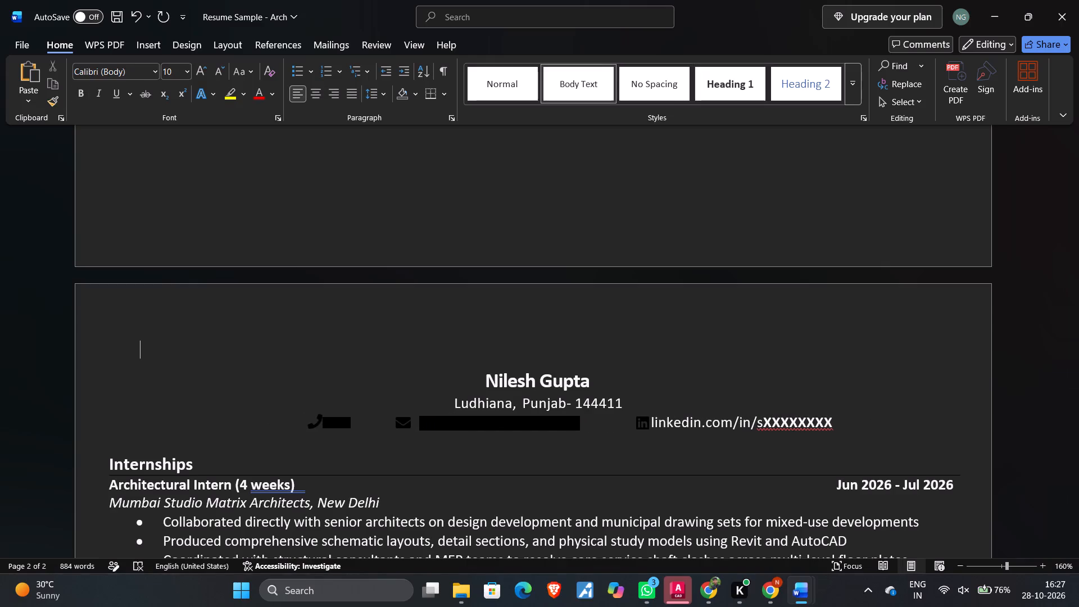
key(Clear)
key(ctrl+z)
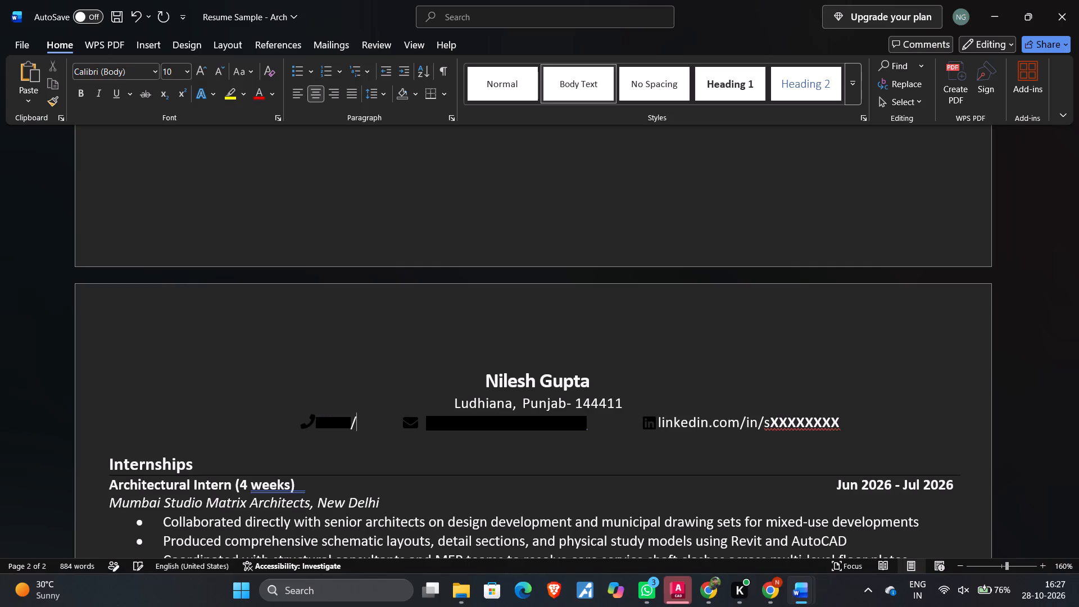
key(BackSpace)
key(BackSpace)
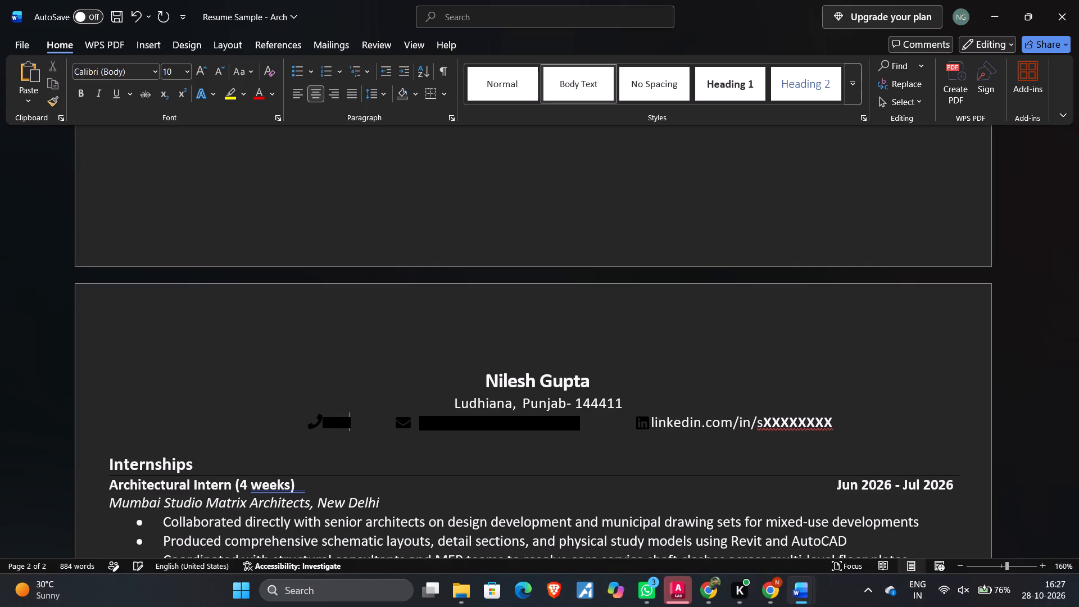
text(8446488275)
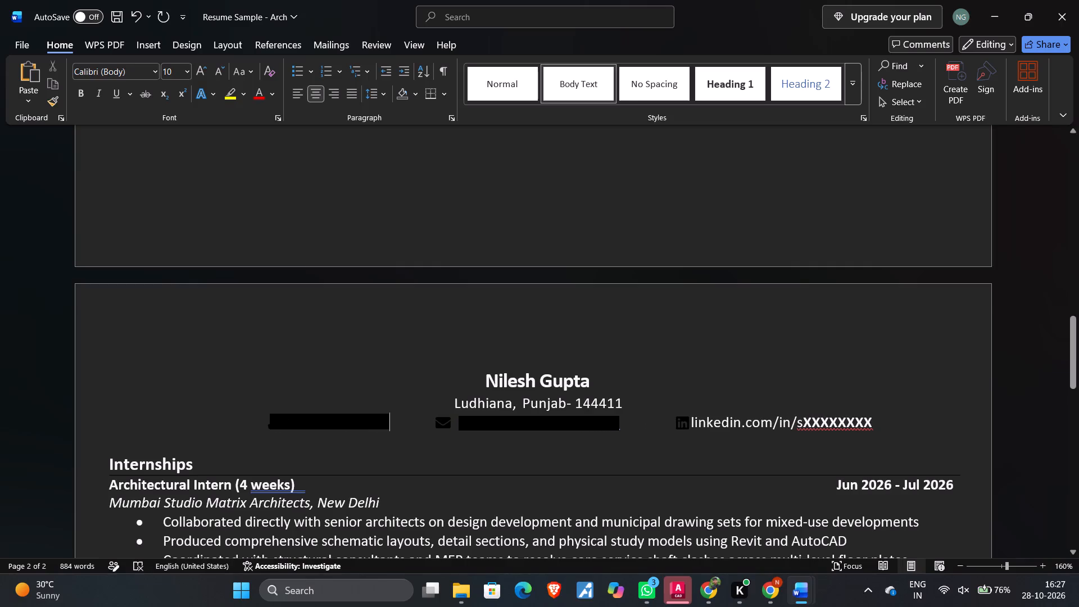
Replace the user part of the sample e-mail address in the pasted resume's contact line with the owner's own.
click(809, 436)
scroll(809, 436, down, 1)
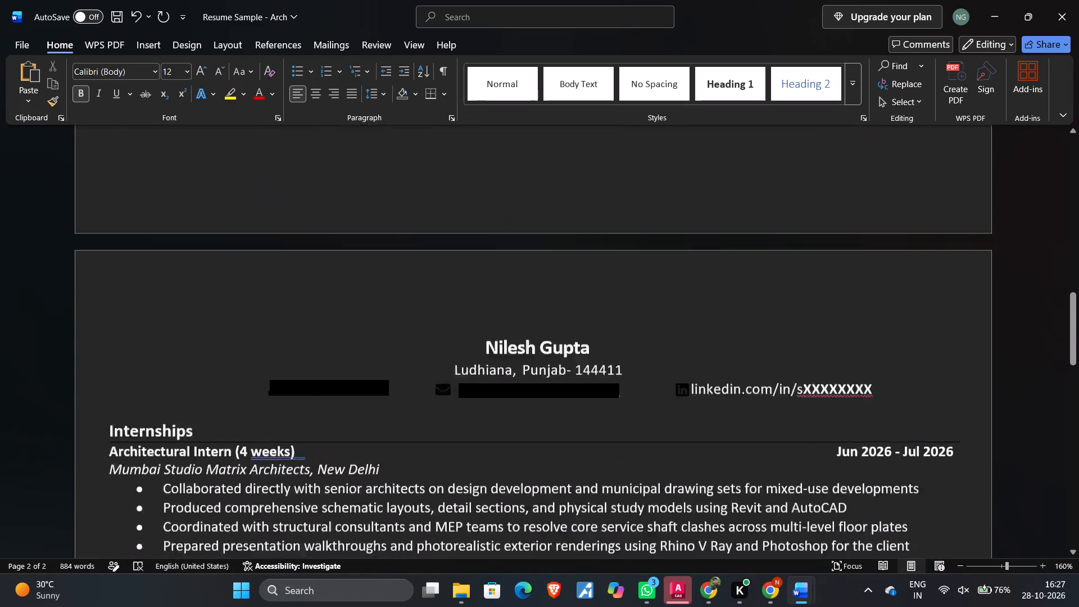
click(621, 324)
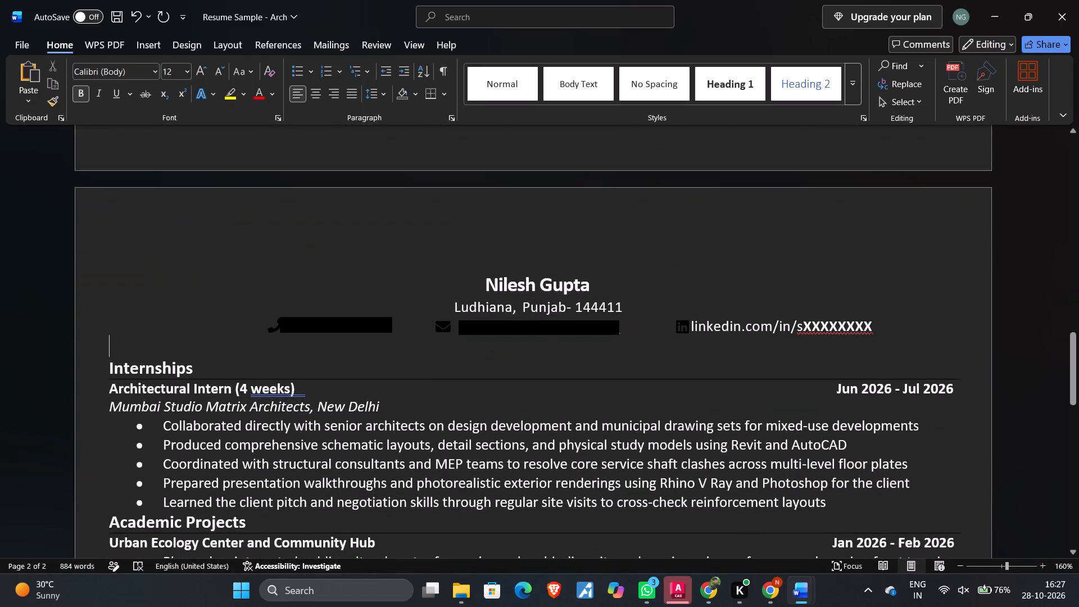
click(542, 330)
key(BackSpace)
key(BackSpace)
key(BackSpace)
key(BackSpace)
key(BackSpace)
key(BackSpace)
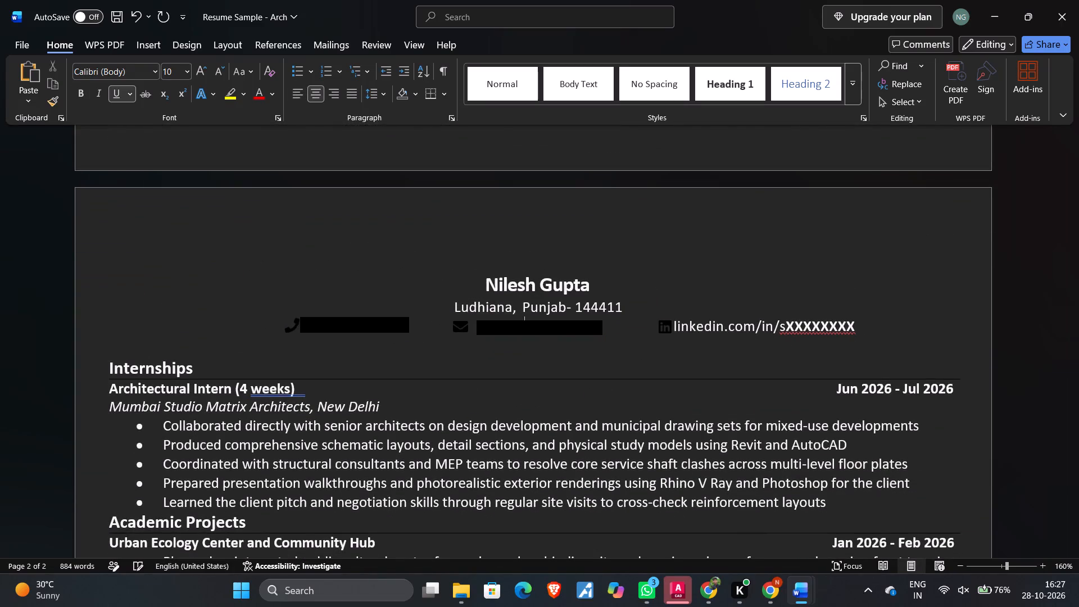
key(BackSpace)
key(BackSpace)
key(BackSpace)
key(BackSpace)
key(BackSpace)
key(BackSpace)
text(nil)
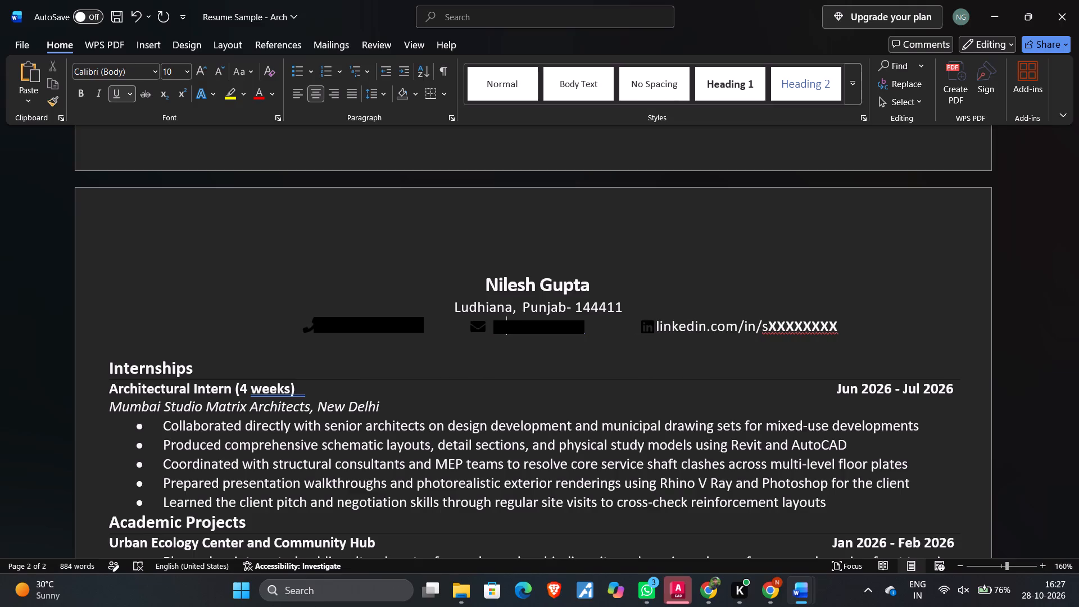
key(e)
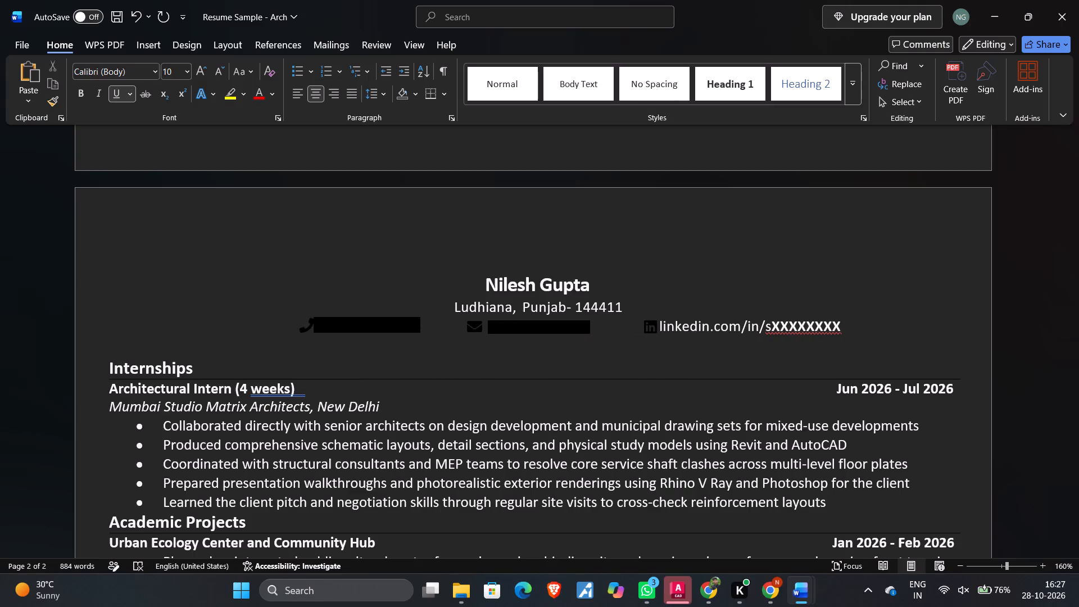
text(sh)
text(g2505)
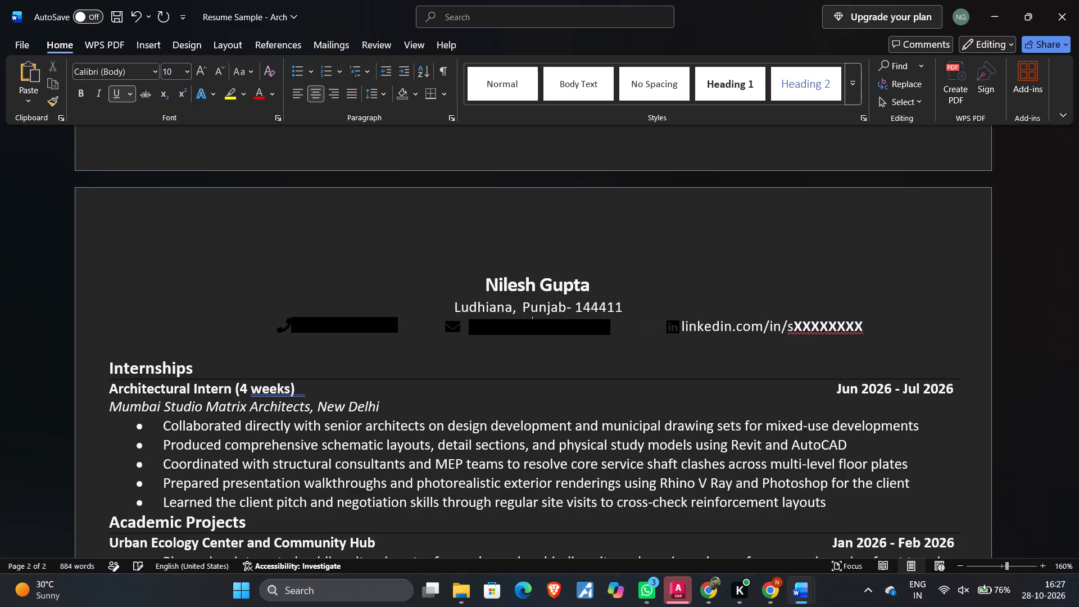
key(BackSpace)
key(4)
click(611, 354)
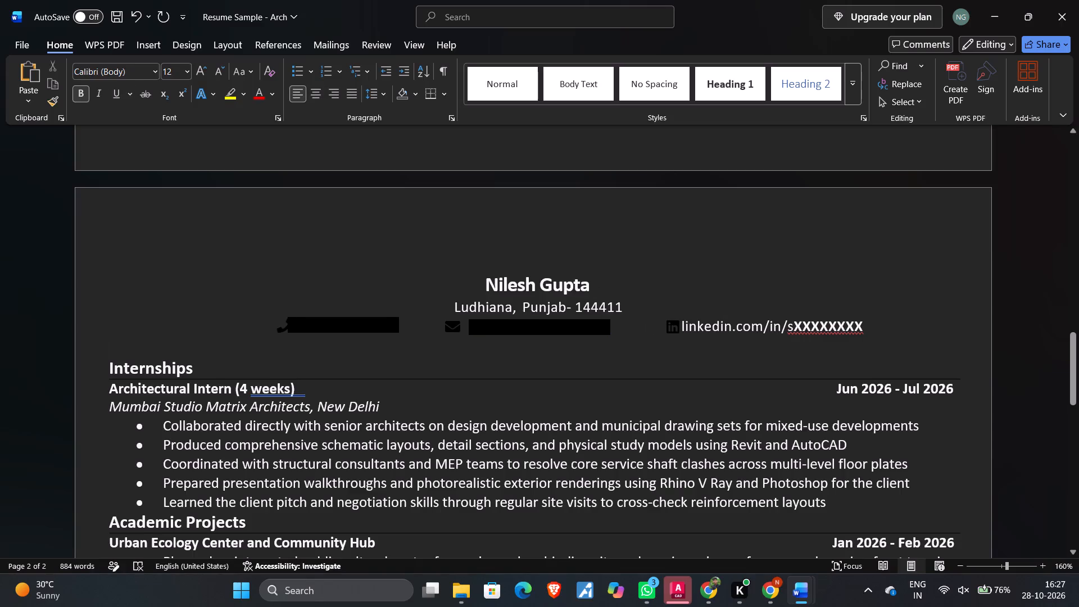
Place the cursor after the LinkedIn placeholder in the contact line and arrange Word side by side with Chrome.
click(873, 316)
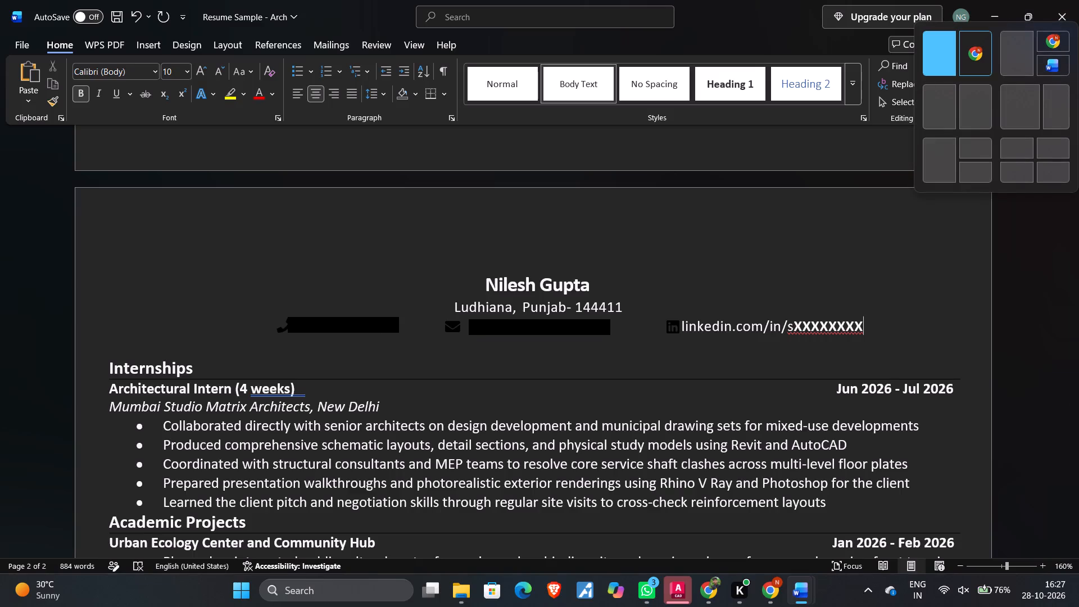
click(939, 61)
Look over the LinkedIn profile page in Chrome for the public profile URL.
scroll(867, 158, up, 2)
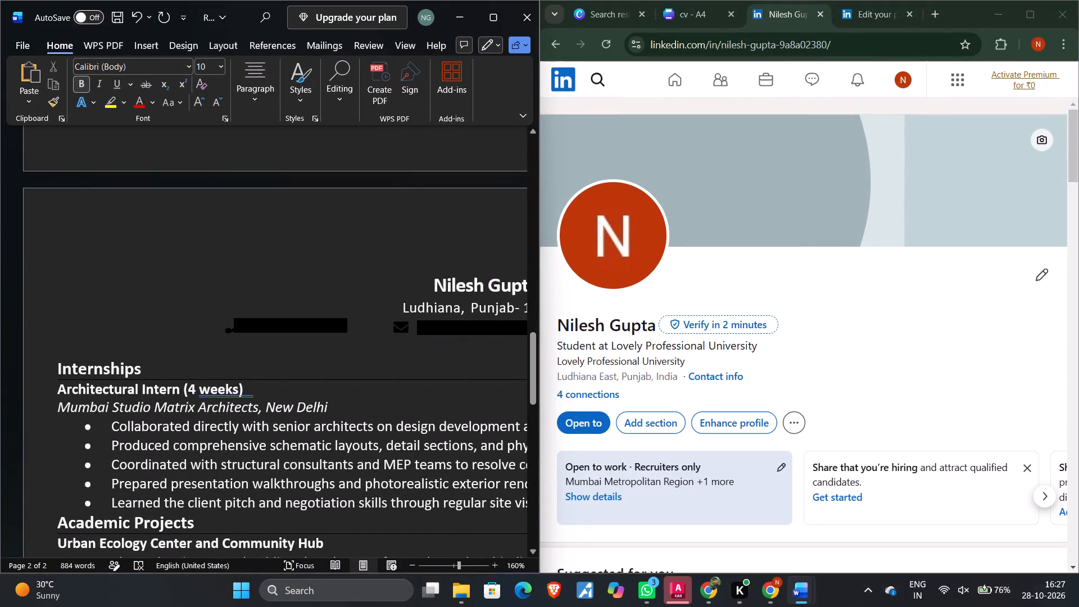
scroll(913, 348, down, 1)
scroll(913, 348, left, 1)
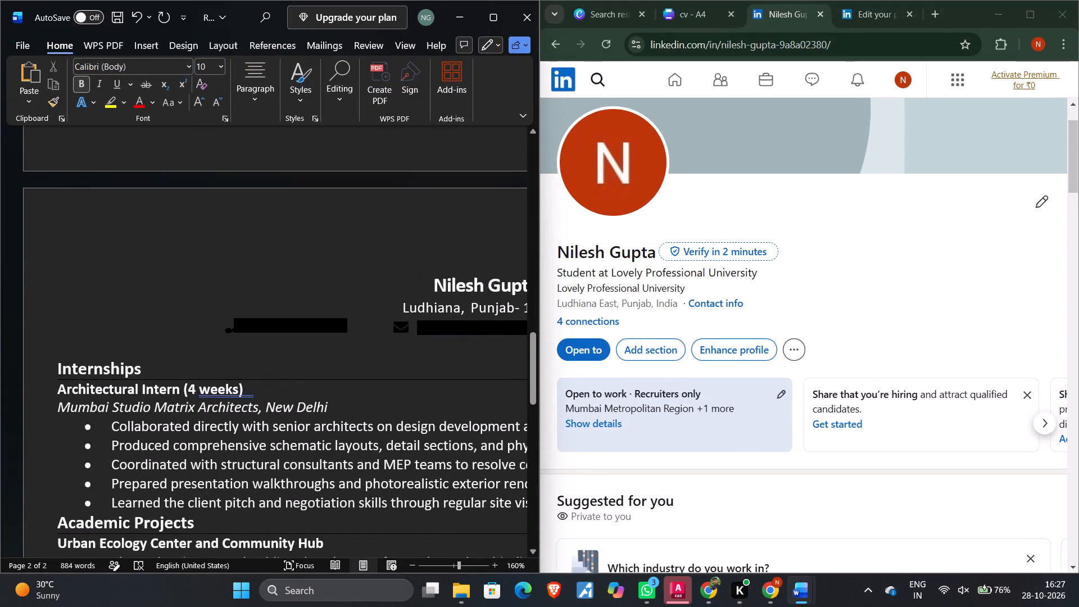
scroll(913, 348, left, 1)
scroll(913, 348, down, 4)
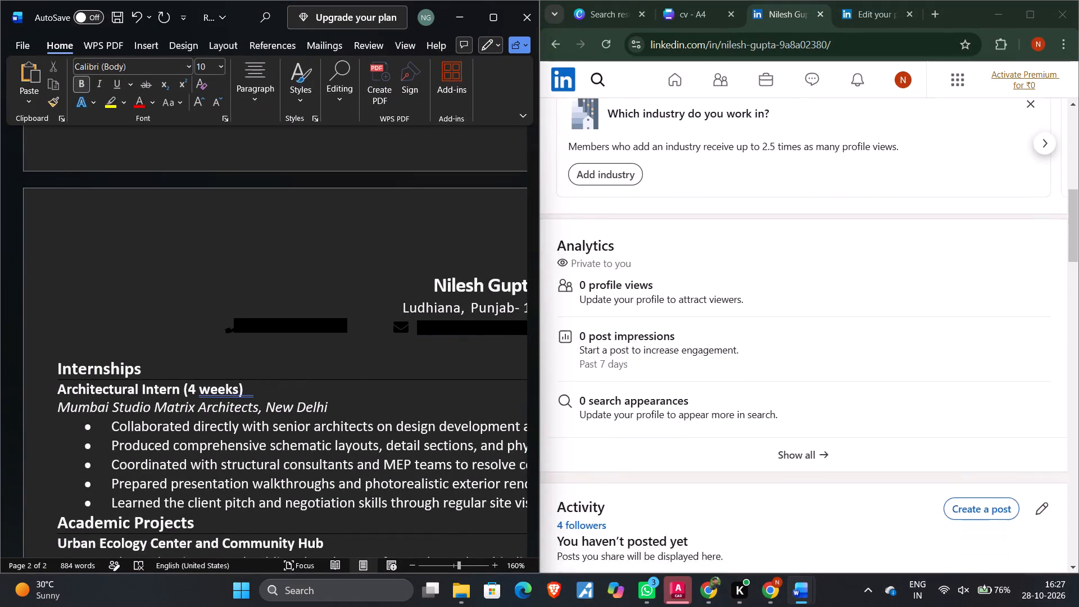
scroll(913, 348, up, 6)
Maximize Chrome on the LinkedIn profile and open its public profile and URL settings.
click(860, 4)
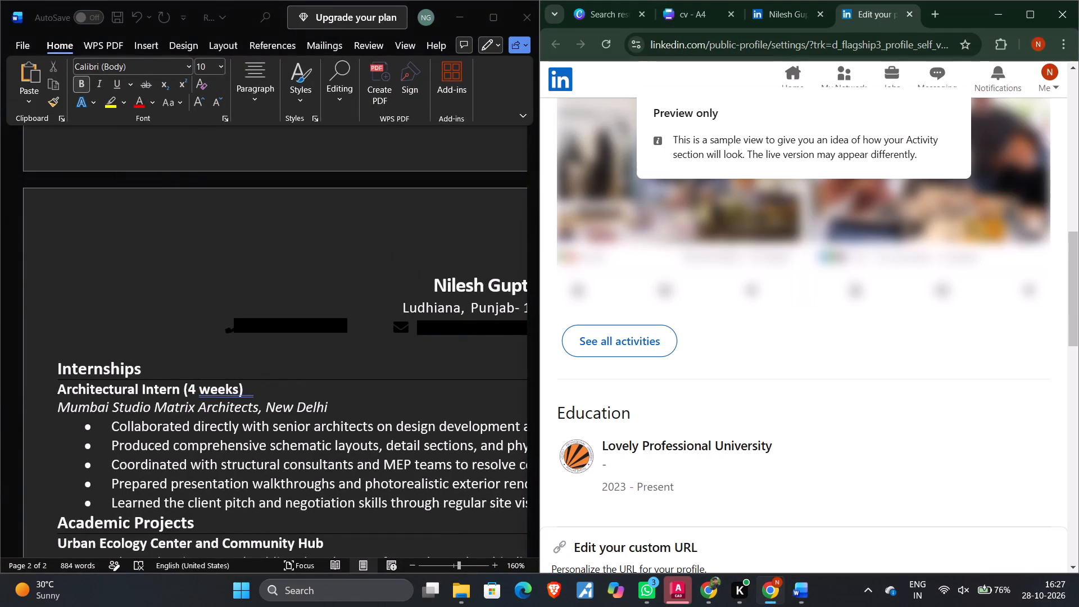
click(790, 7)
click(1031, 9)
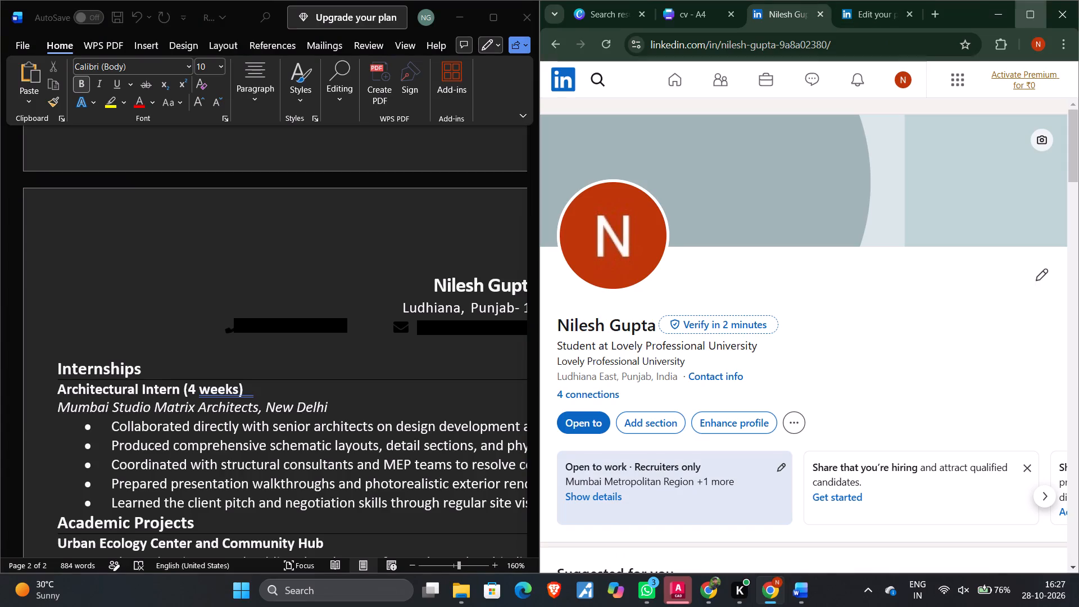
click(909, 203)
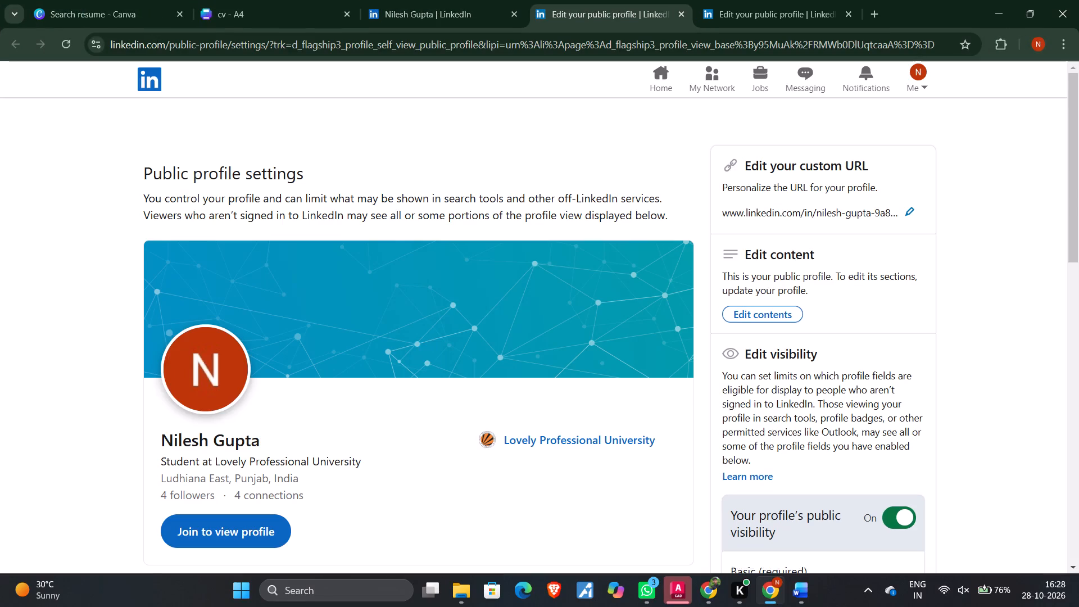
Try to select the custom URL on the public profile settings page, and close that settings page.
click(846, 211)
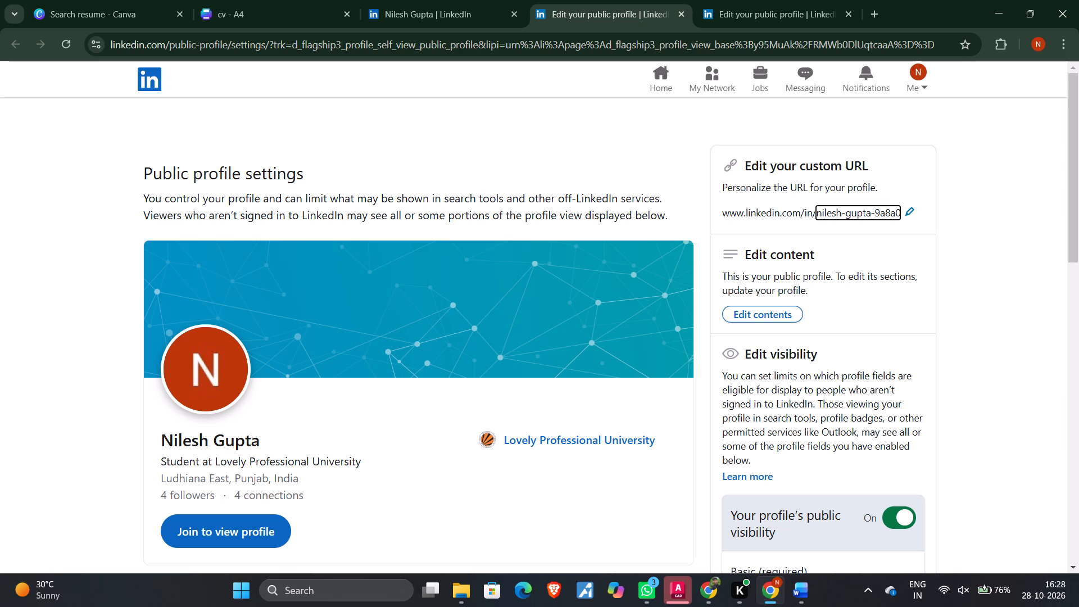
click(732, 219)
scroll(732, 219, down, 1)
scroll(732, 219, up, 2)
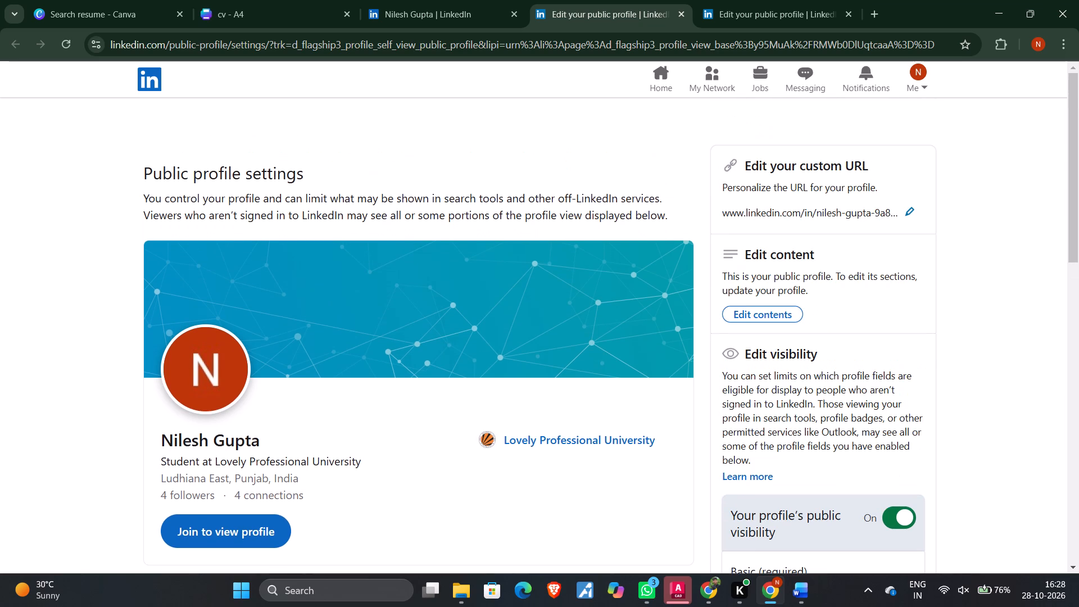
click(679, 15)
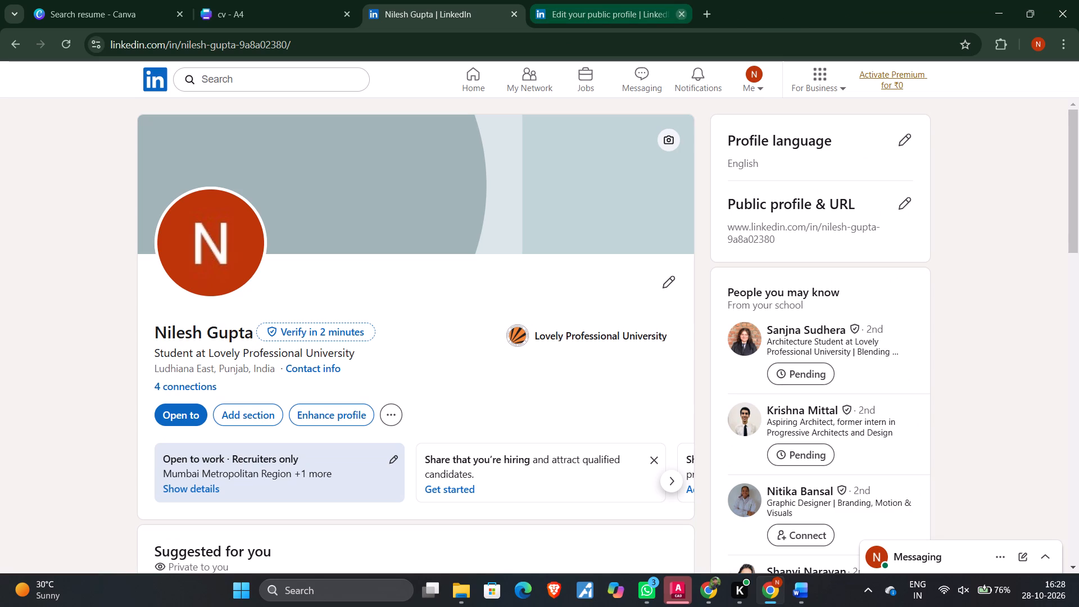
Copy the full public profile URL from the Public profile & URL section of the LinkedIn profile page.
click(724, 225)
click(779, 243)
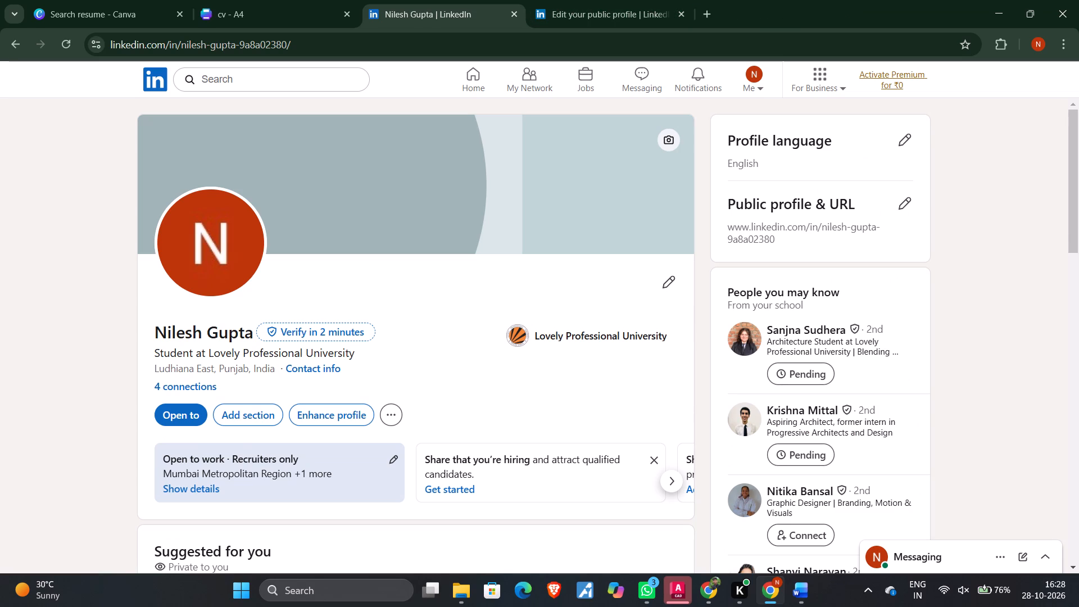
double_click(733, 229)
click(735, 228)
drag(774, 241, 760, 232)
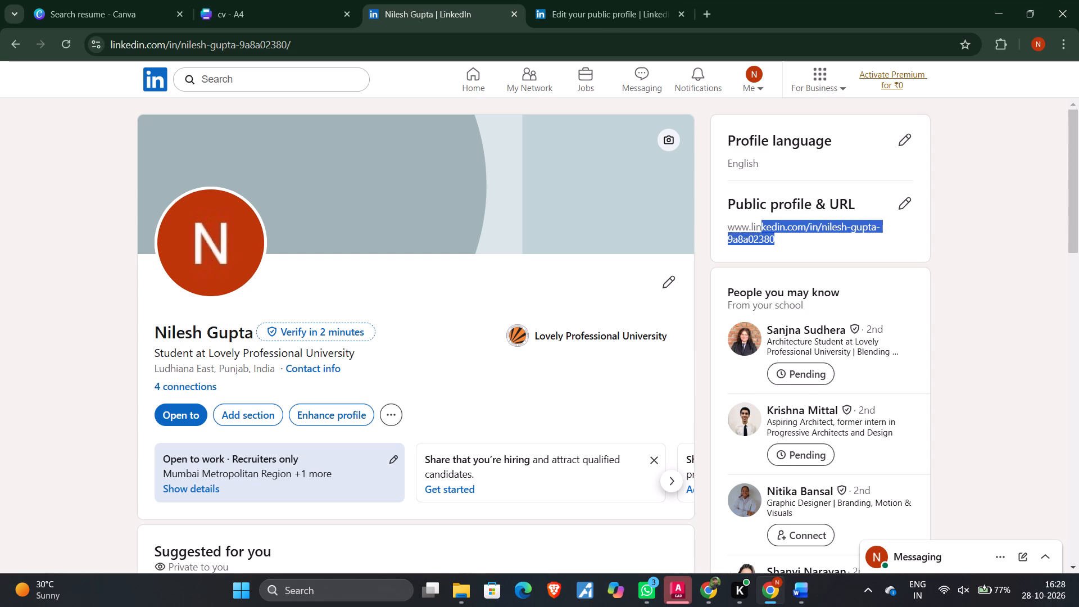
drag(760, 232, 724, 227)
key(ctrl+c)
Switch to Word and arrange Document1 and the Resume Sample document side by side.
click(809, 583)
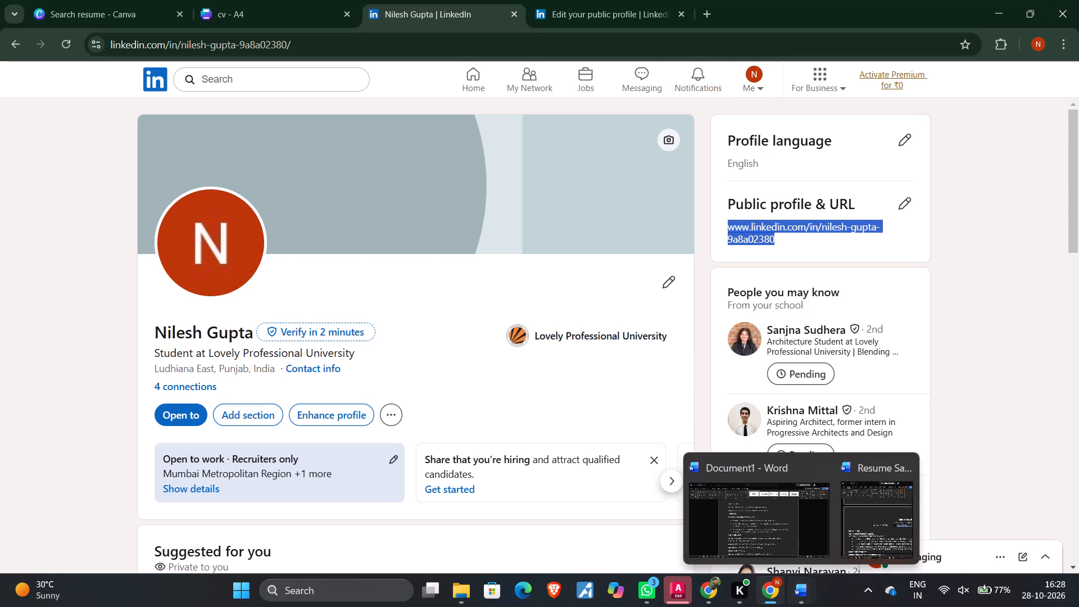
click(781, 526)
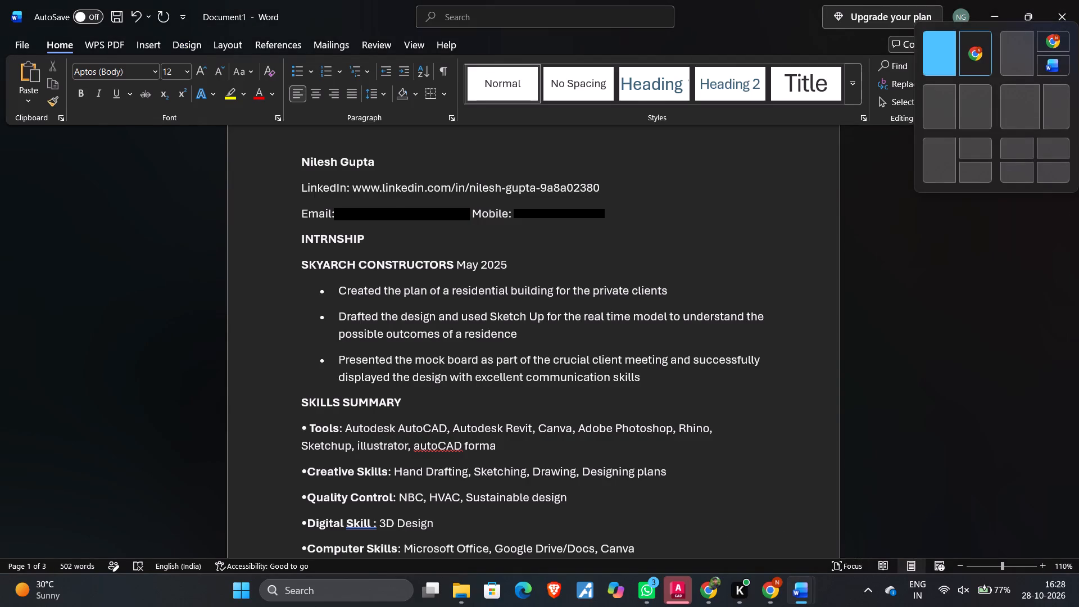
click(949, 39)
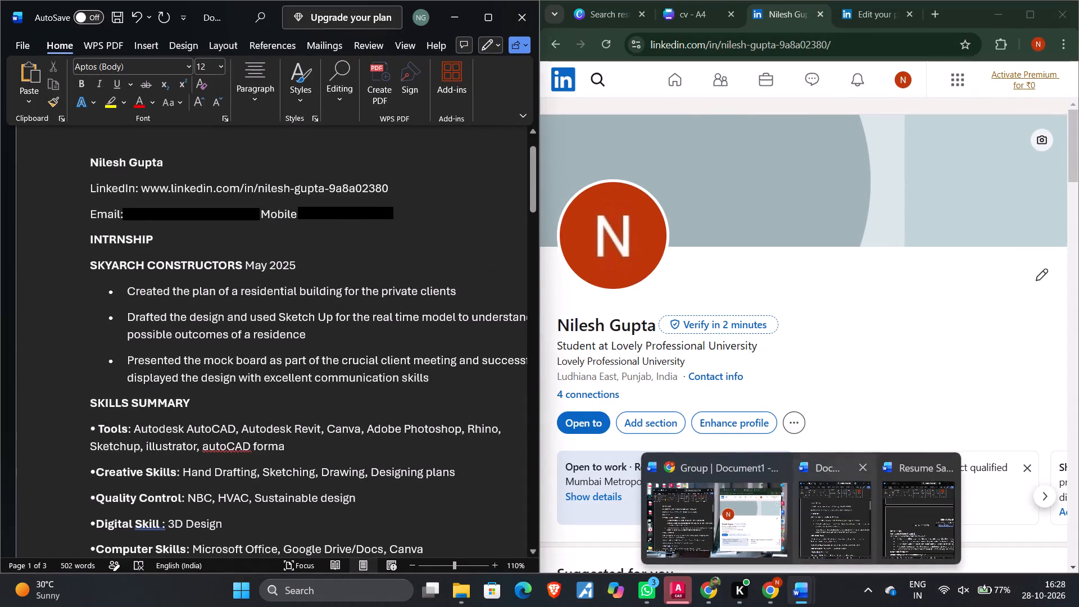
click(938, 519)
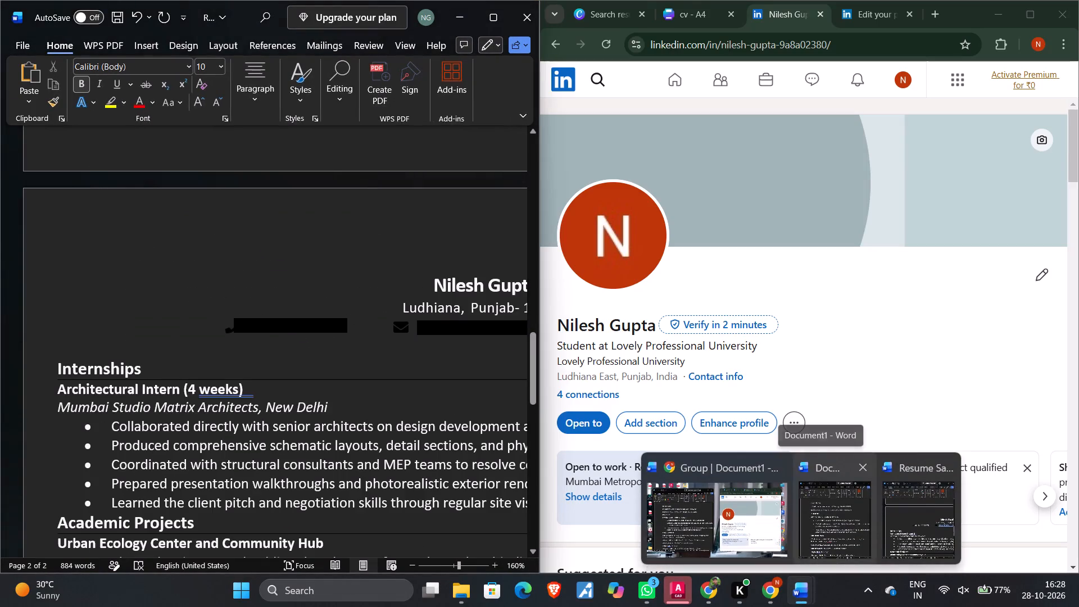
click(820, 559)
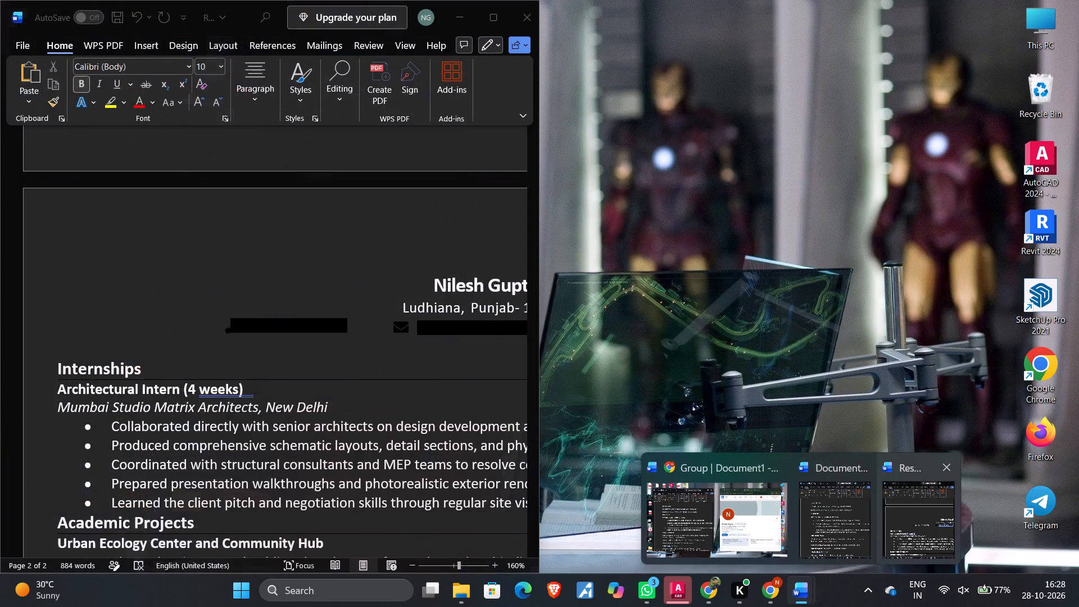
click(915, 524)
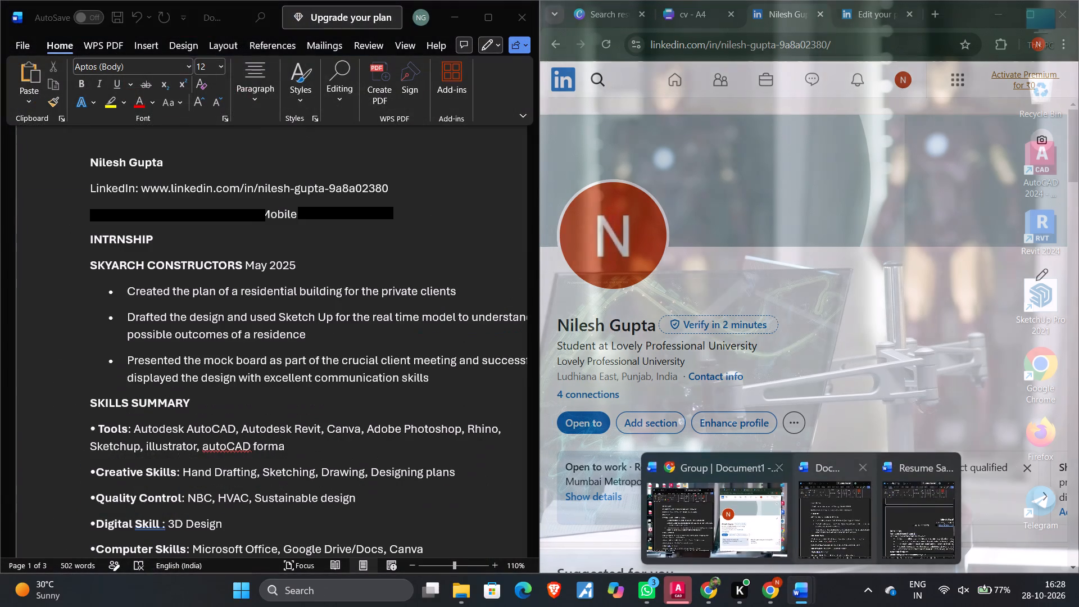
click(826, 520)
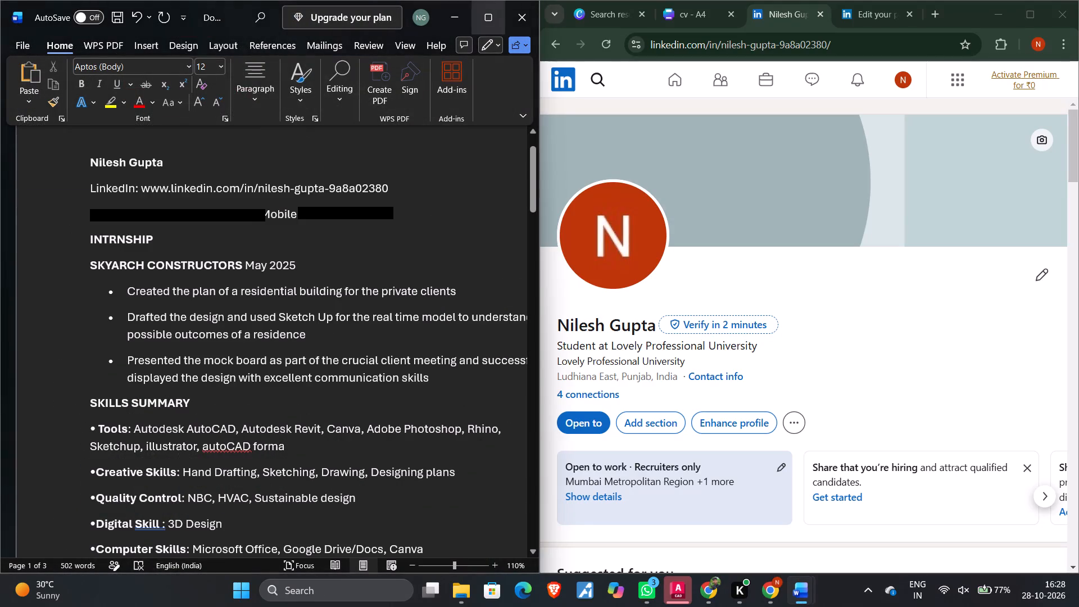
click(422, 65)
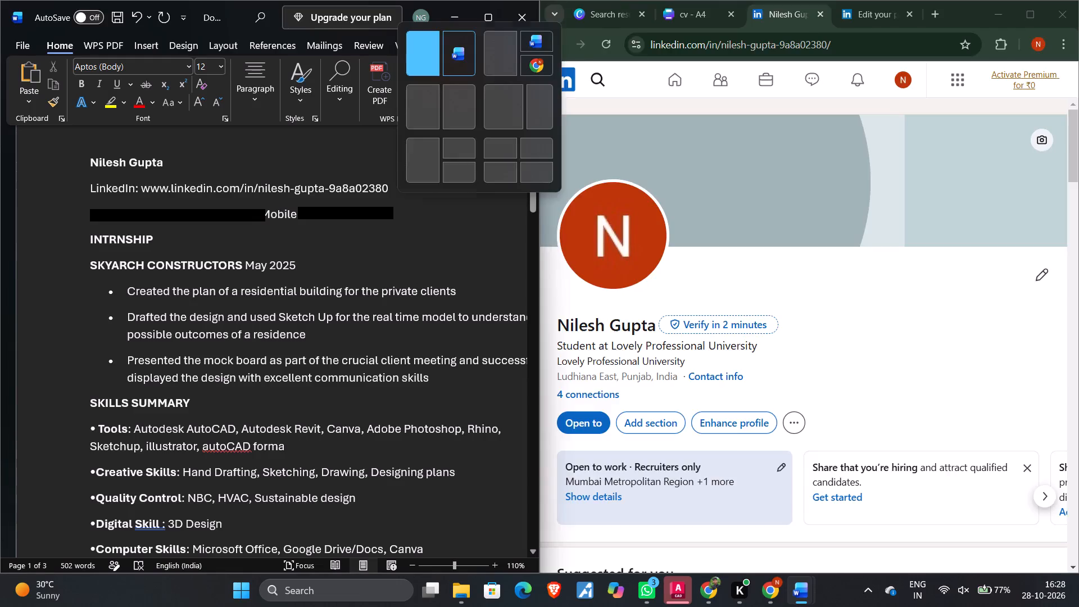
Replace the linkedin.com/in placeholder in the Resume Sample's contact line with the copied LinkedIn profile URL.
scroll(626, 251, left, 1)
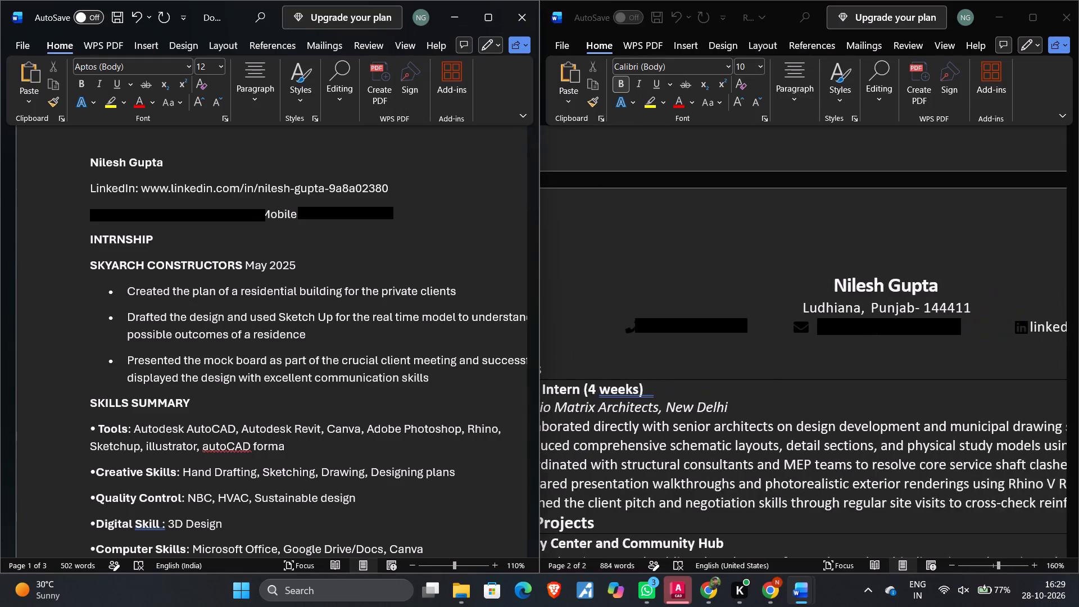
ctrl+scroll(626, 251, down, 2)
scroll(626, 251, left, 1)
scroll(576, 250, left, 1)
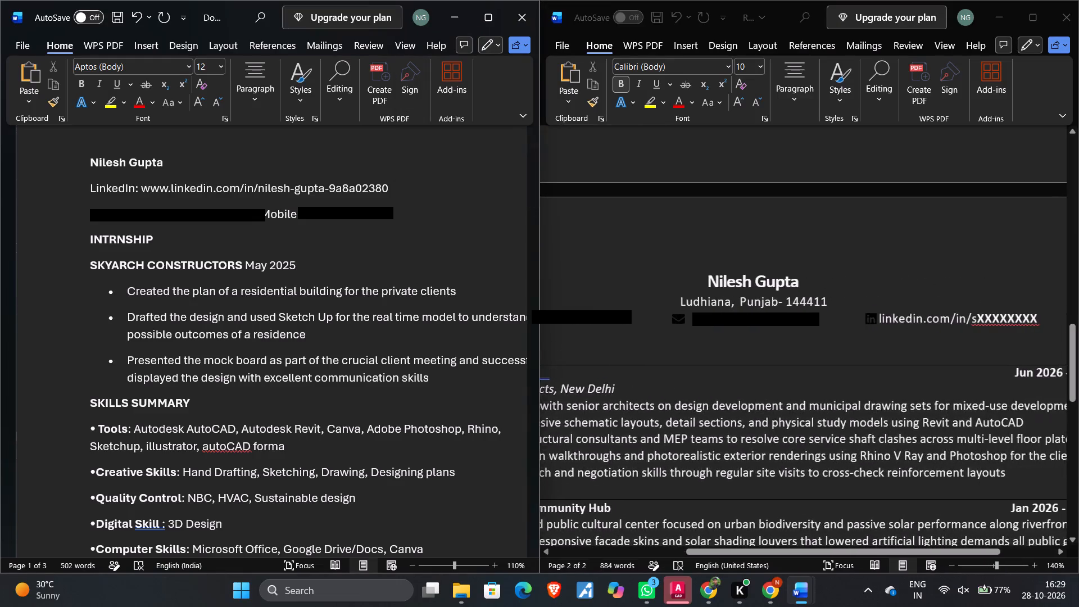
scroll(576, 250, left, 2)
click(942, 284)
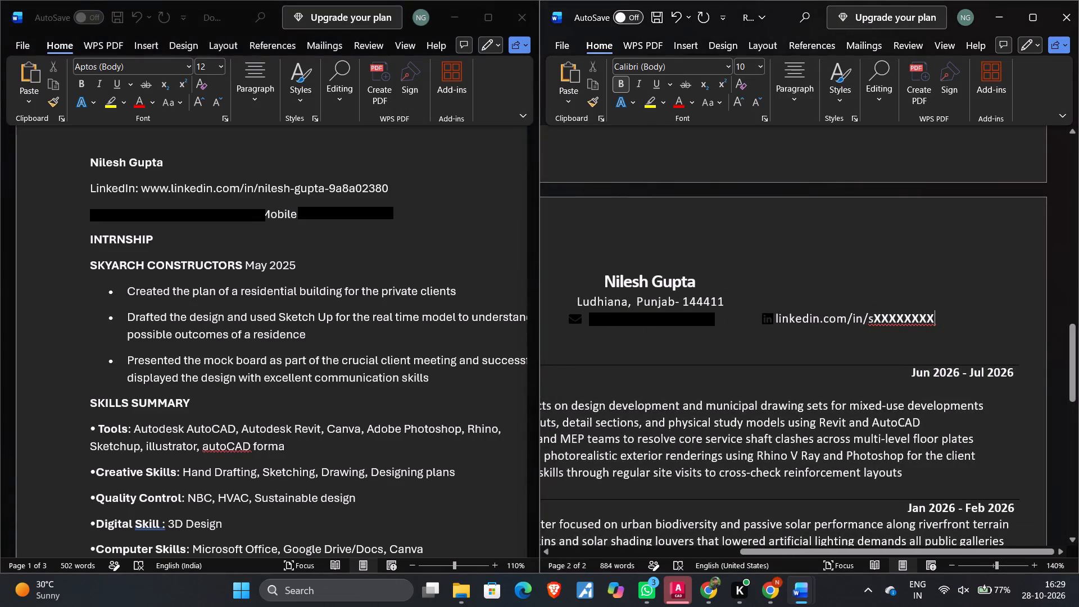
click(949, 308)
click(940, 320)
key(BackSpace)
key(BackSpace)
key(BackSpace)
key(BackSpace)
key(BackSpace)
key(BackSpace)
key(BackSpace)
key(BackSpace)
key(BackSpace)
key(BackSpace)
key(BackSpace)
key(BackSpace)
key(BackSpace)
key(BackSpace)
key(BackSpace)
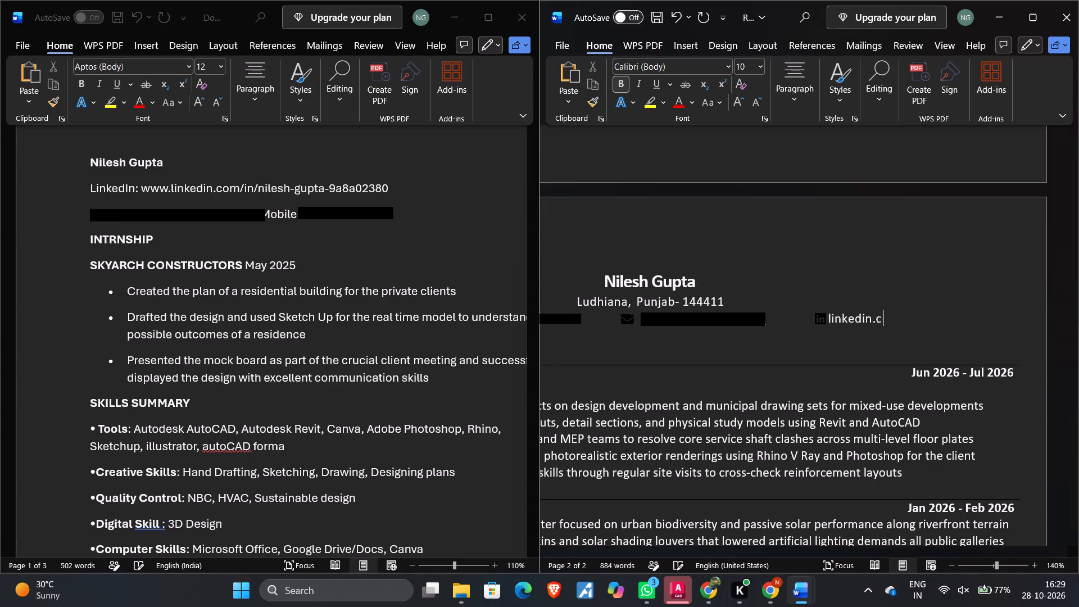
key(BackSpace)
key(BackSpace)
key(BackSpace)
key(BackSpace)
key(BackSpace)
key(BackSpace)
key(BackSpace)
key(BackSpace)
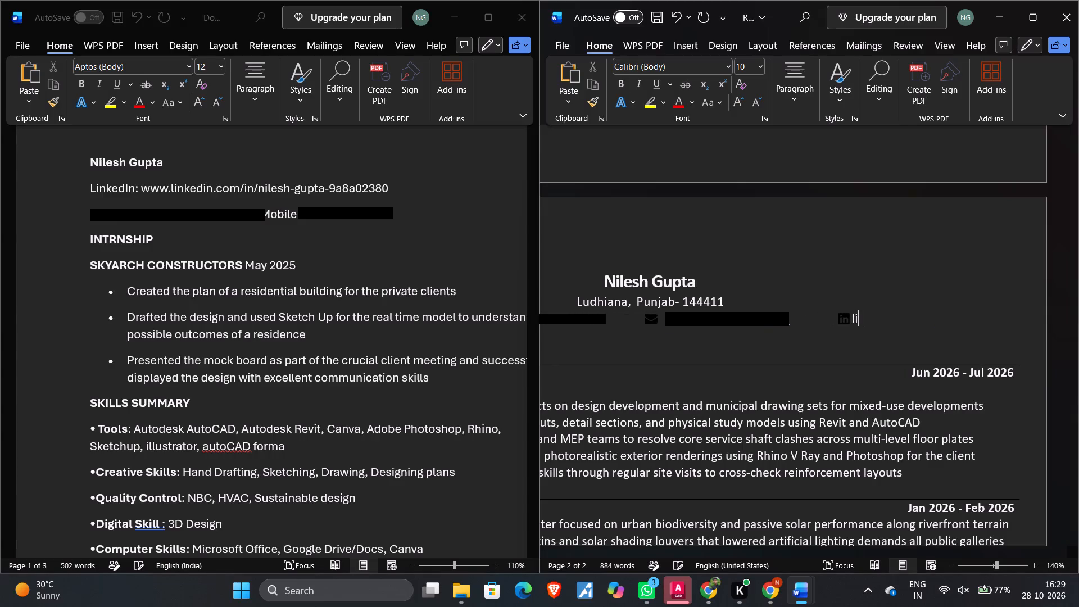
key(BackSpace)
key(BackSpace)
key(ctrl+v)
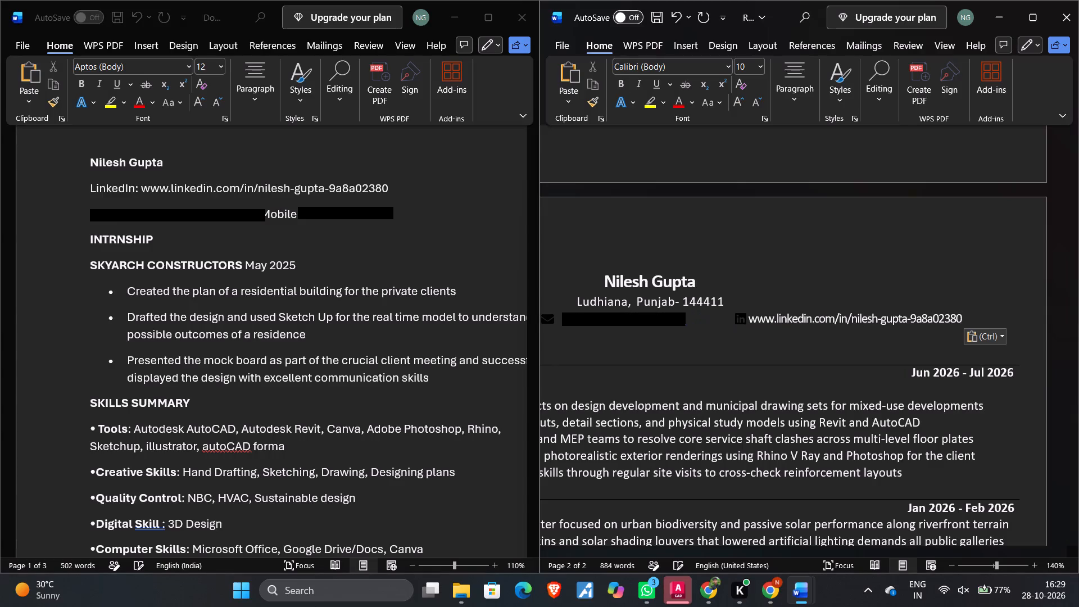
Look over the Resume Sample's internship, project and certification sections beside the Document1 content, at full page width.
click(790, 376)
scroll(790, 376, down, 1)
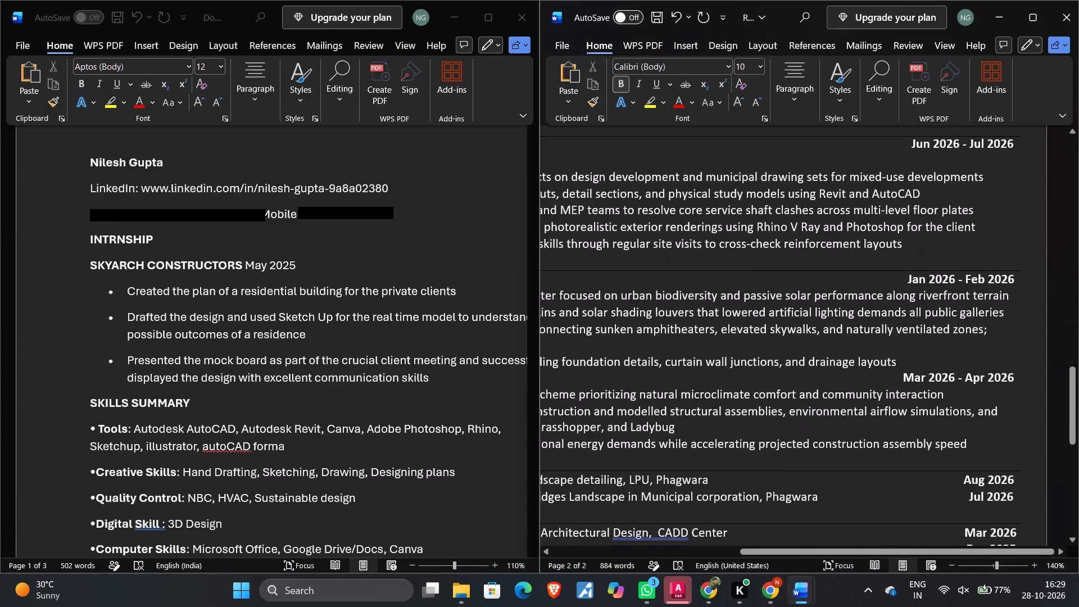
ctrl+scroll(790, 376, down, 3)
scroll(790, 376, up, 1)
scroll(790, 376, down, 1)
scroll(790, 376, right, 1)
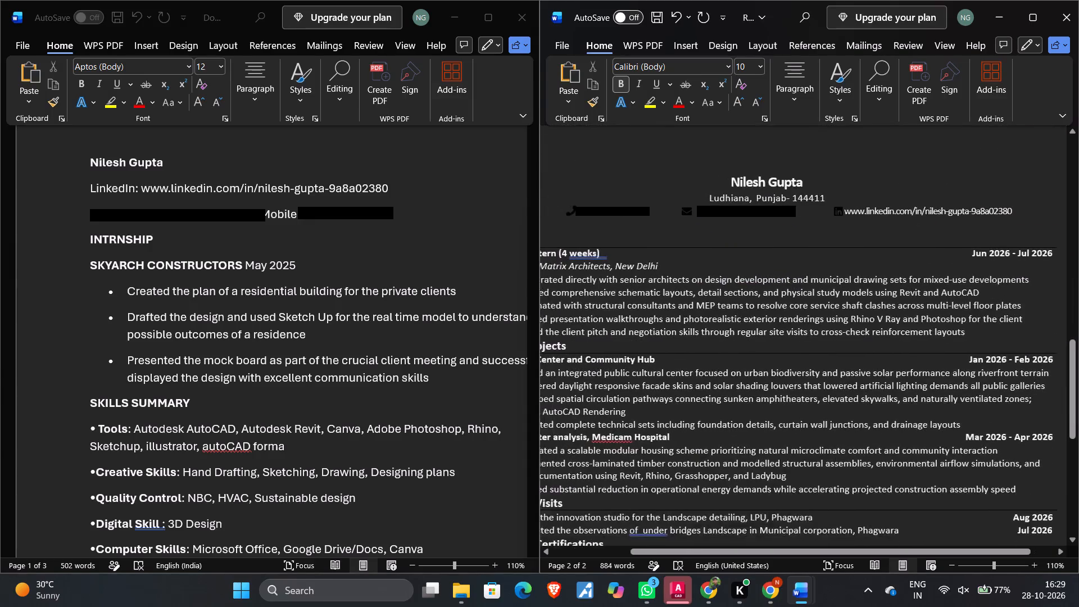
scroll(790, 376, right, 1)
click(601, 287)
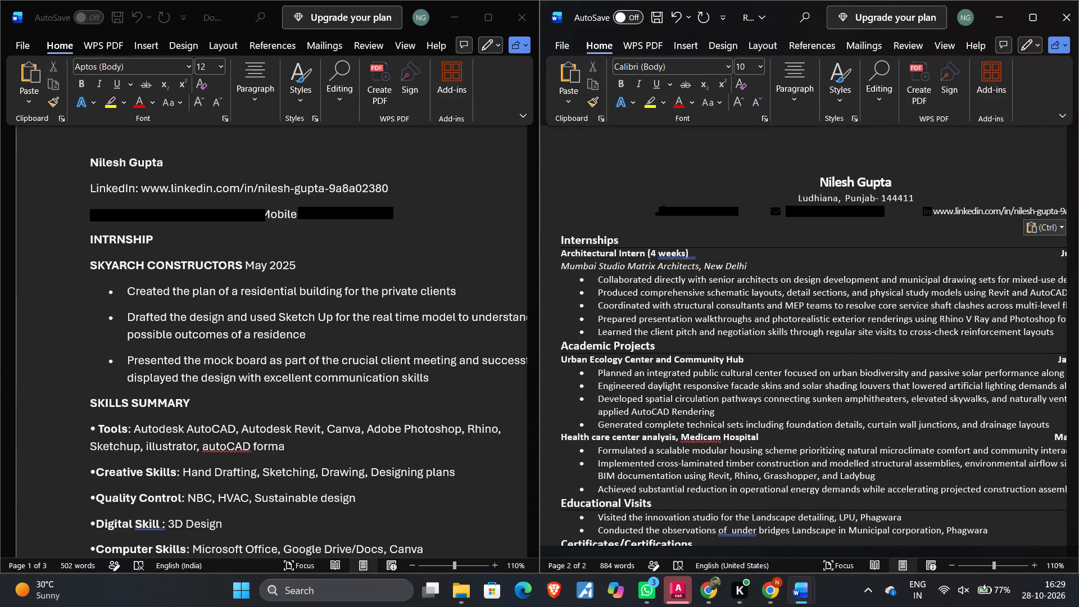
scroll(236, 312, left, 1)
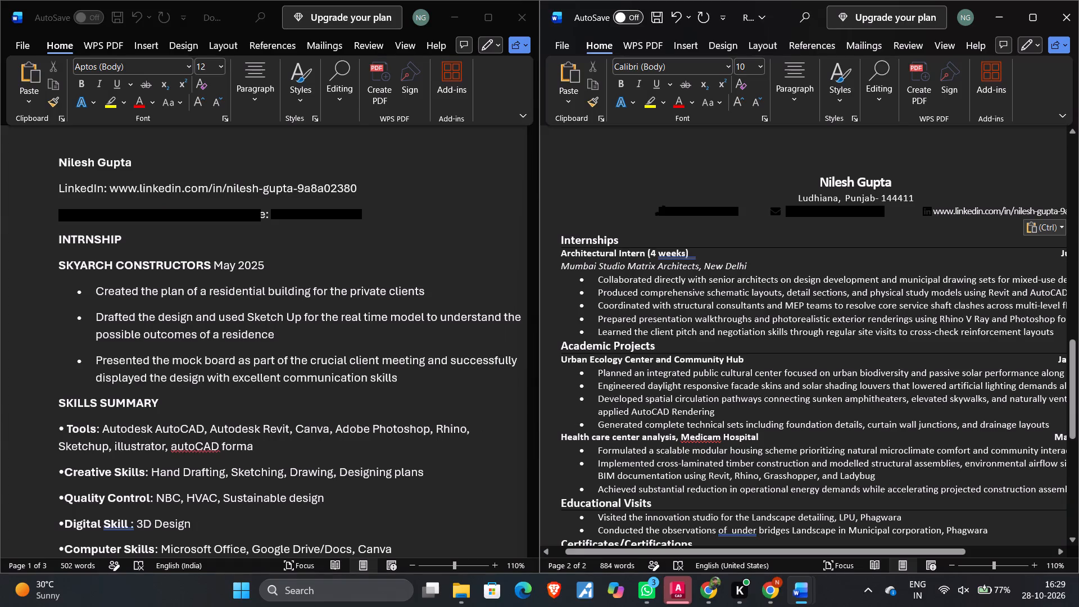
scroll(679, 297, left, 1)
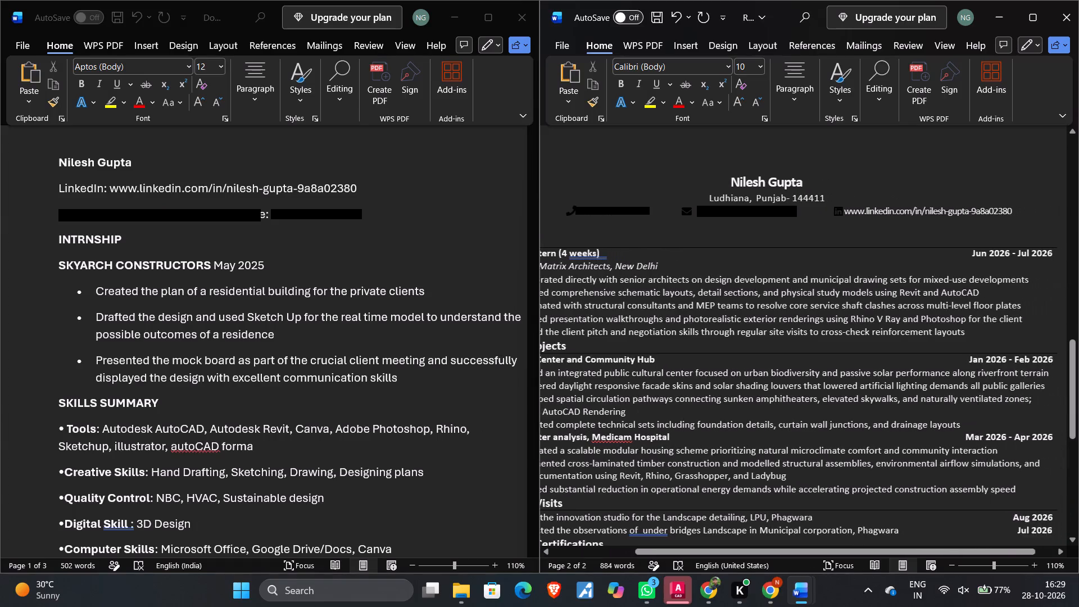
scroll(679, 297, left, 1)
ctrl+scroll(679, 297, down, 2)
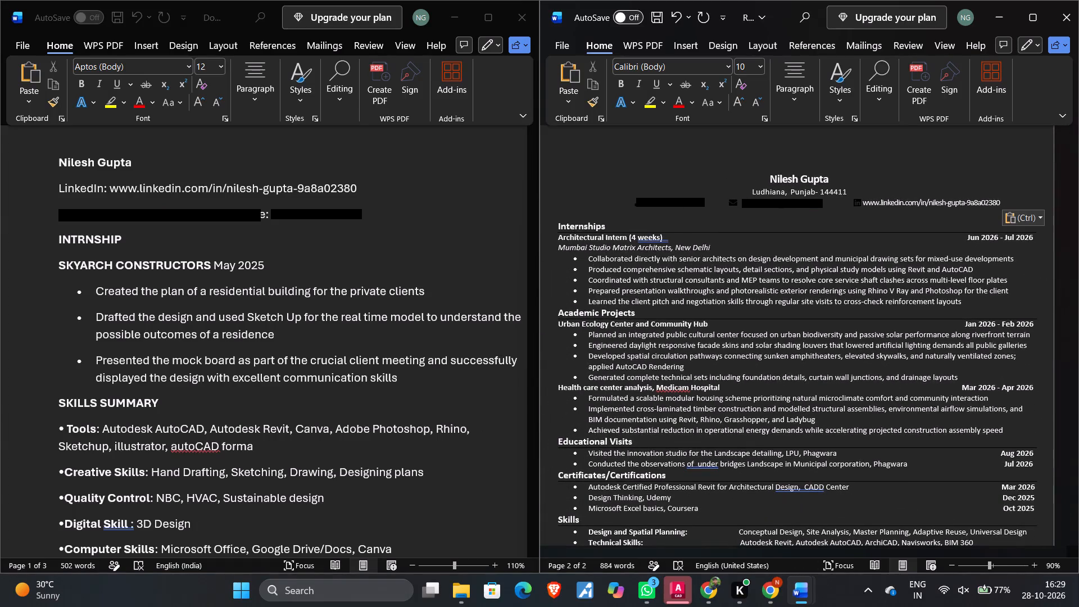
Copy the three bullet points under SKYARCH CONSTRUCTORS in Document1.
click(124, 319)
scroll(124, 319, left, 1)
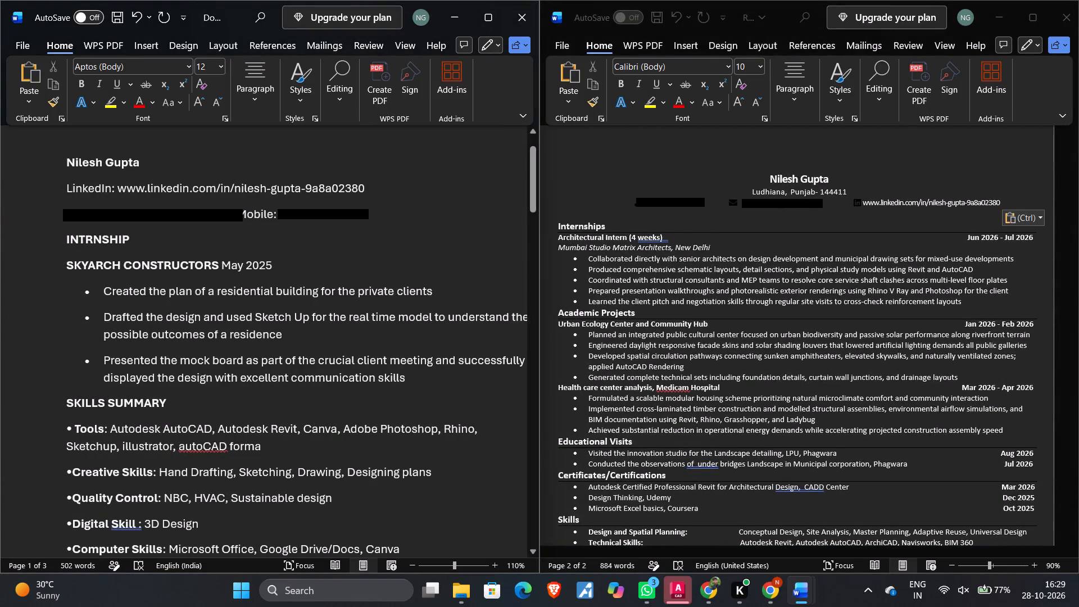
double_click(107, 286)
drag(107, 286, 206, 338)
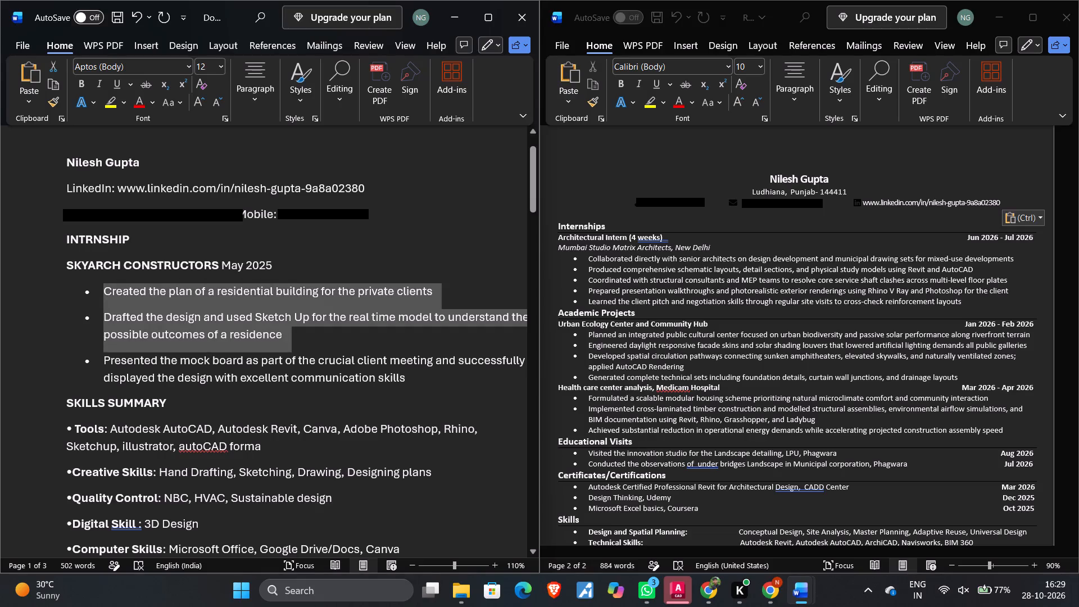
drag(206, 338, 404, 380)
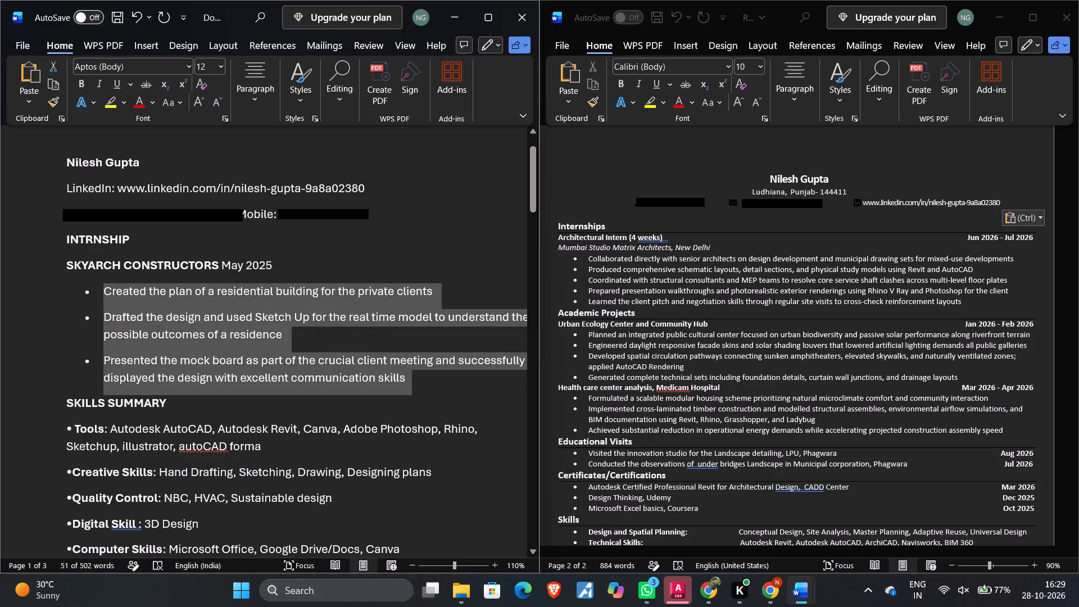
key(ctrl+c)
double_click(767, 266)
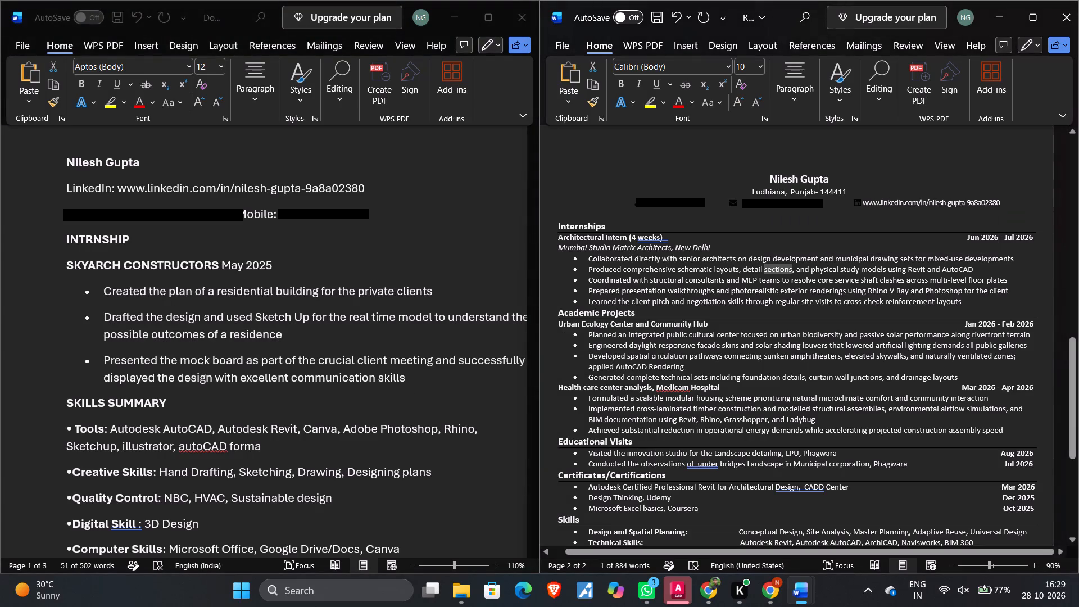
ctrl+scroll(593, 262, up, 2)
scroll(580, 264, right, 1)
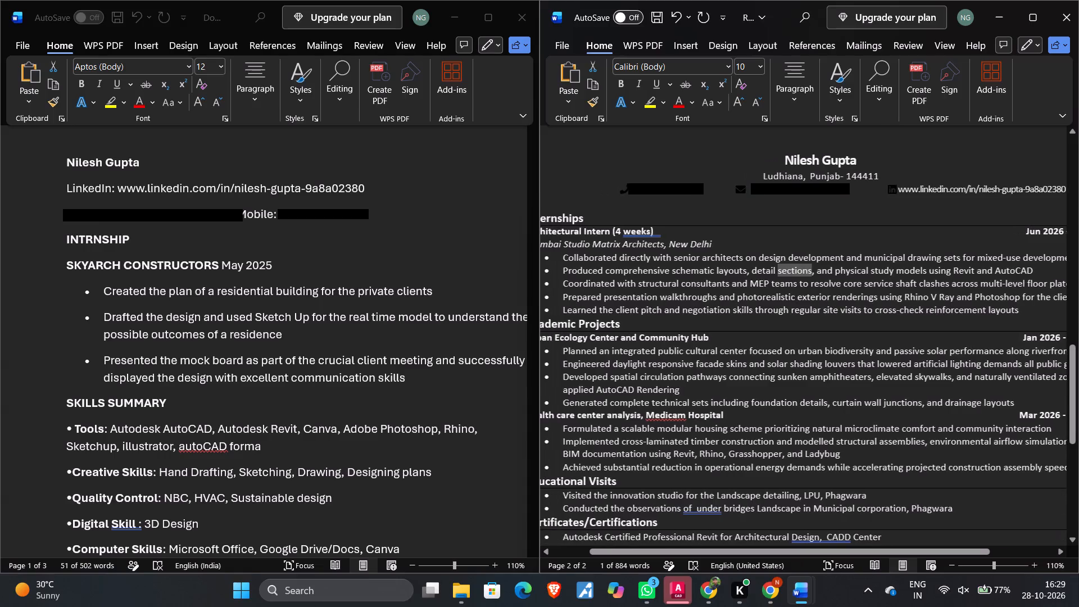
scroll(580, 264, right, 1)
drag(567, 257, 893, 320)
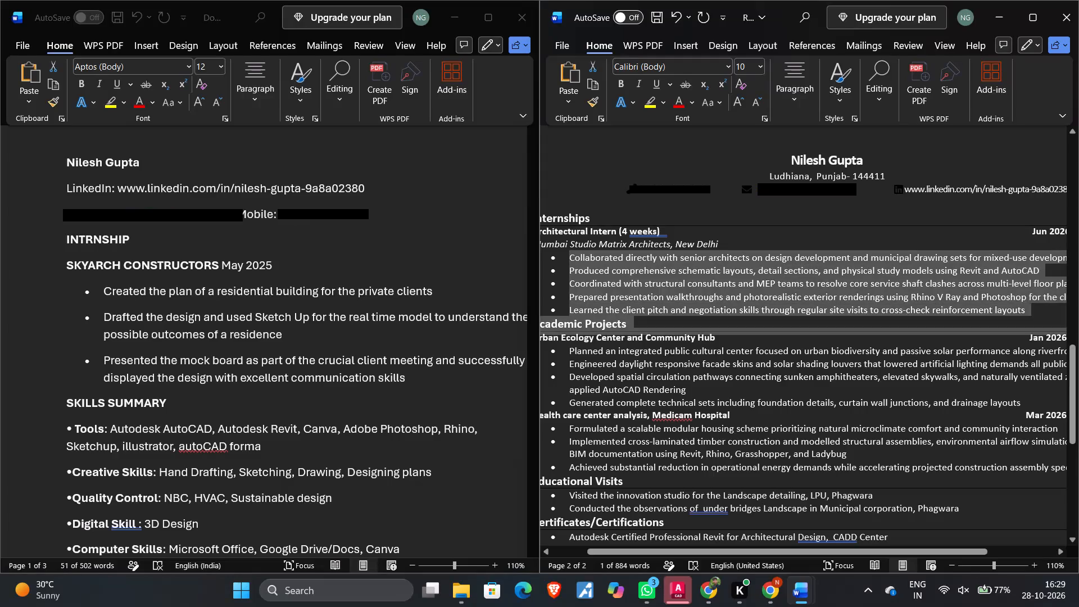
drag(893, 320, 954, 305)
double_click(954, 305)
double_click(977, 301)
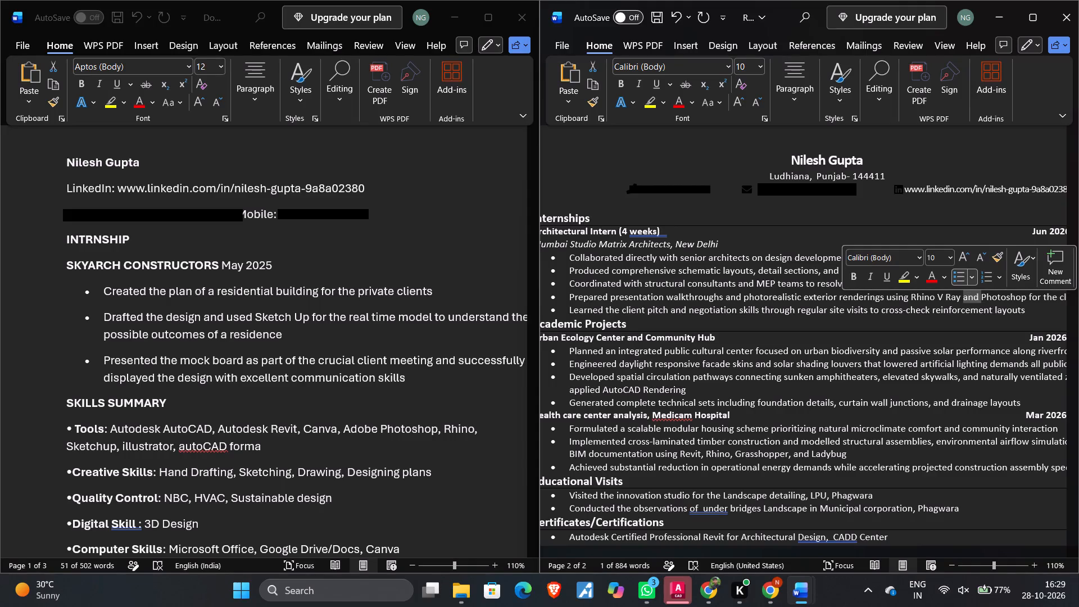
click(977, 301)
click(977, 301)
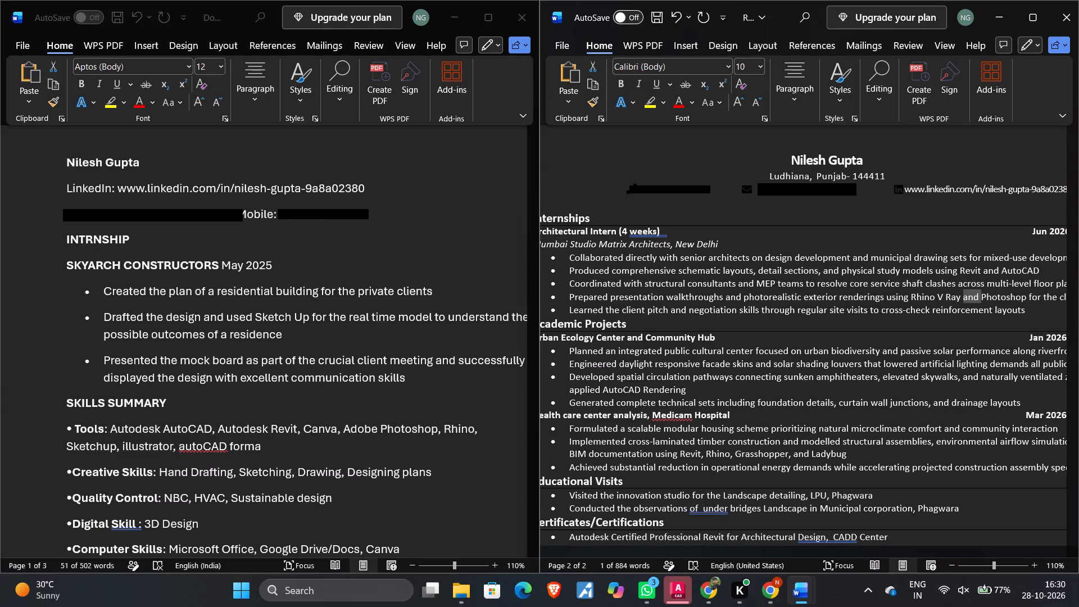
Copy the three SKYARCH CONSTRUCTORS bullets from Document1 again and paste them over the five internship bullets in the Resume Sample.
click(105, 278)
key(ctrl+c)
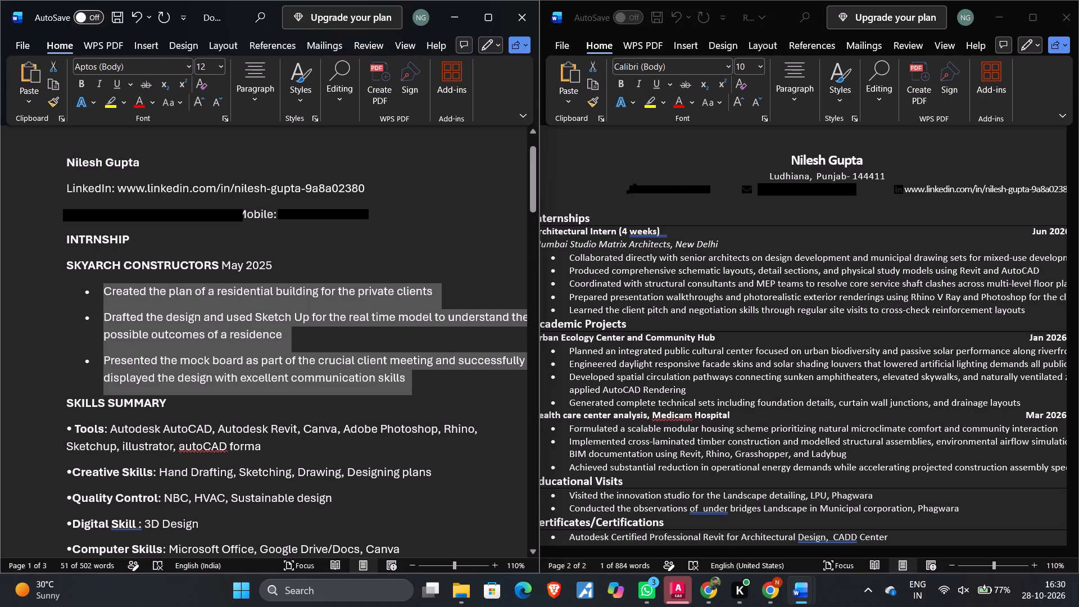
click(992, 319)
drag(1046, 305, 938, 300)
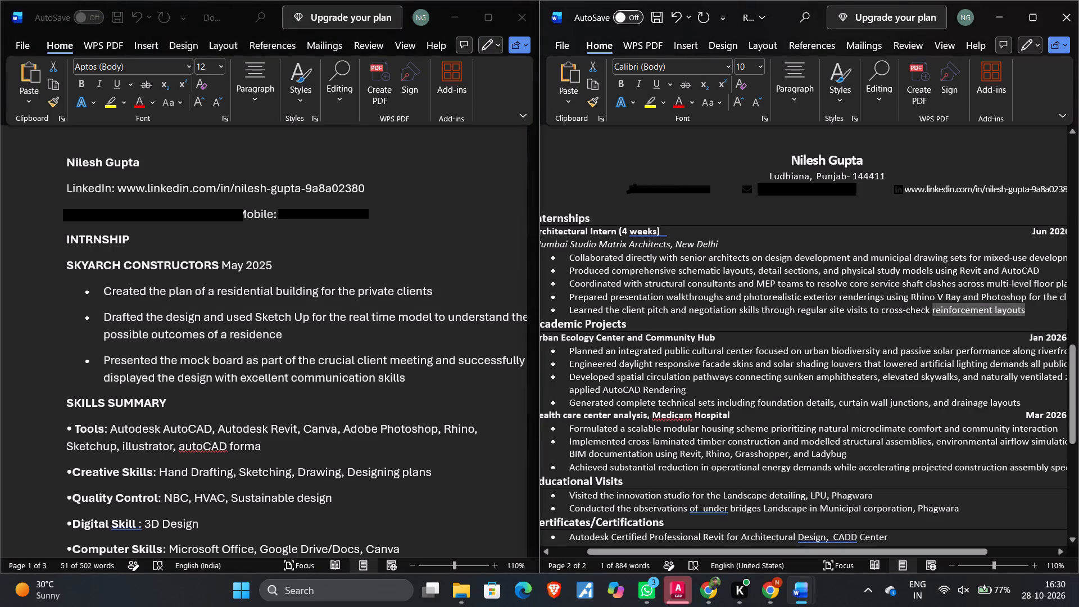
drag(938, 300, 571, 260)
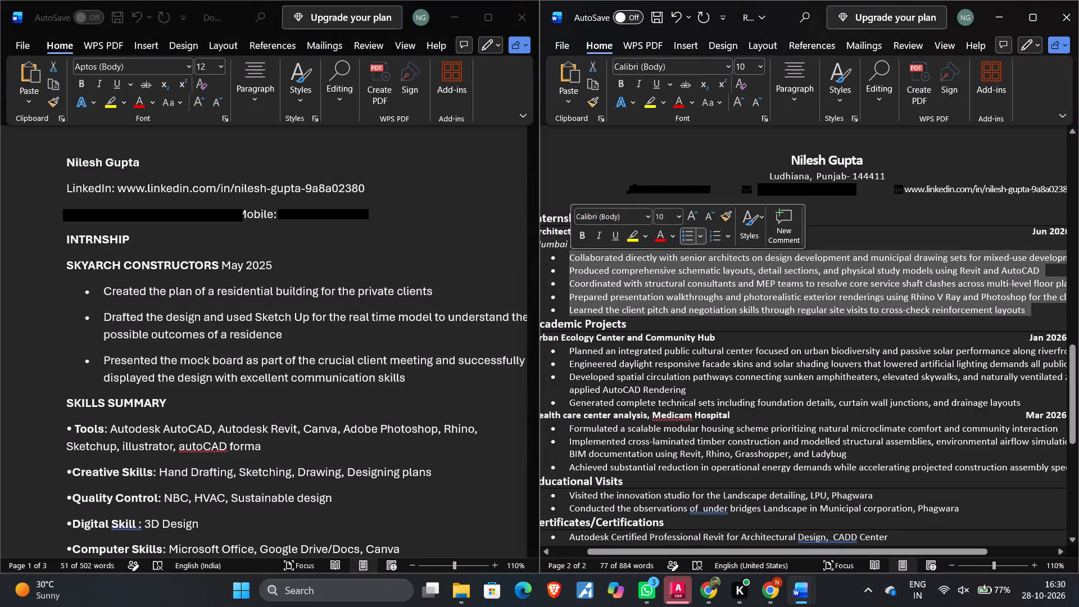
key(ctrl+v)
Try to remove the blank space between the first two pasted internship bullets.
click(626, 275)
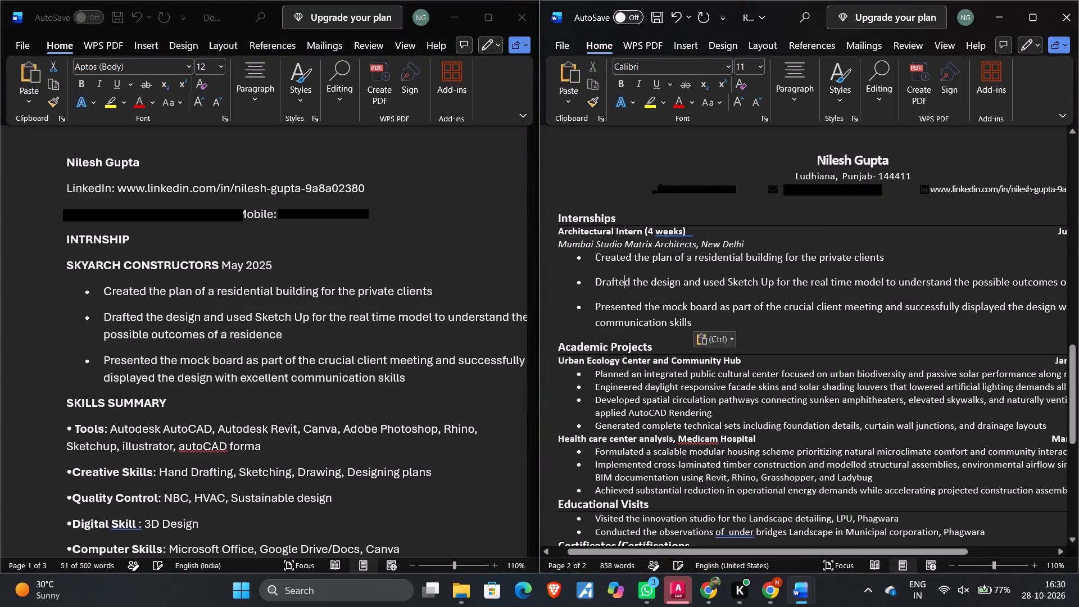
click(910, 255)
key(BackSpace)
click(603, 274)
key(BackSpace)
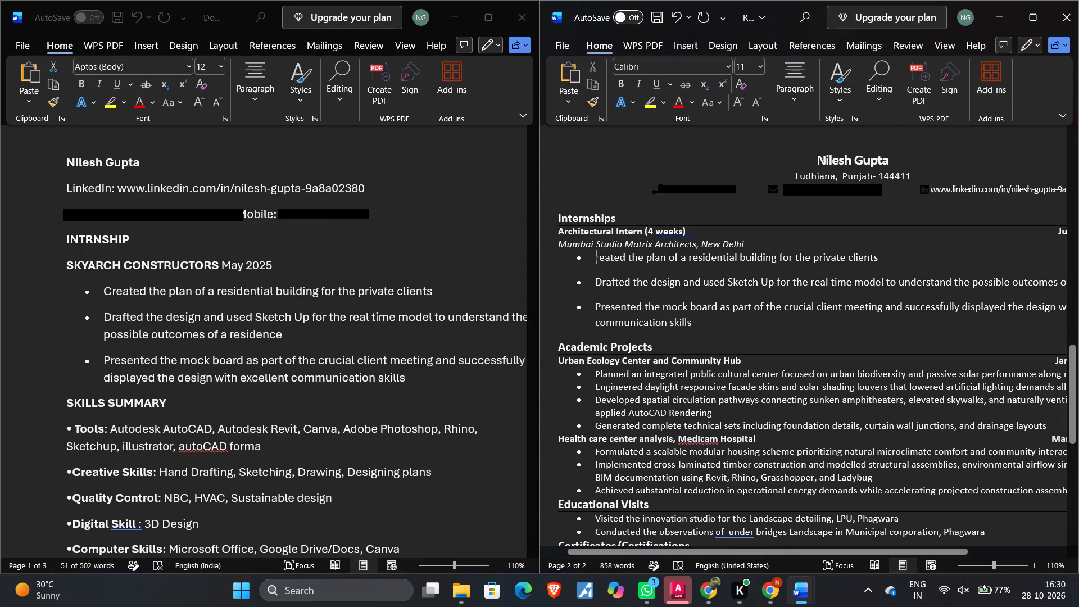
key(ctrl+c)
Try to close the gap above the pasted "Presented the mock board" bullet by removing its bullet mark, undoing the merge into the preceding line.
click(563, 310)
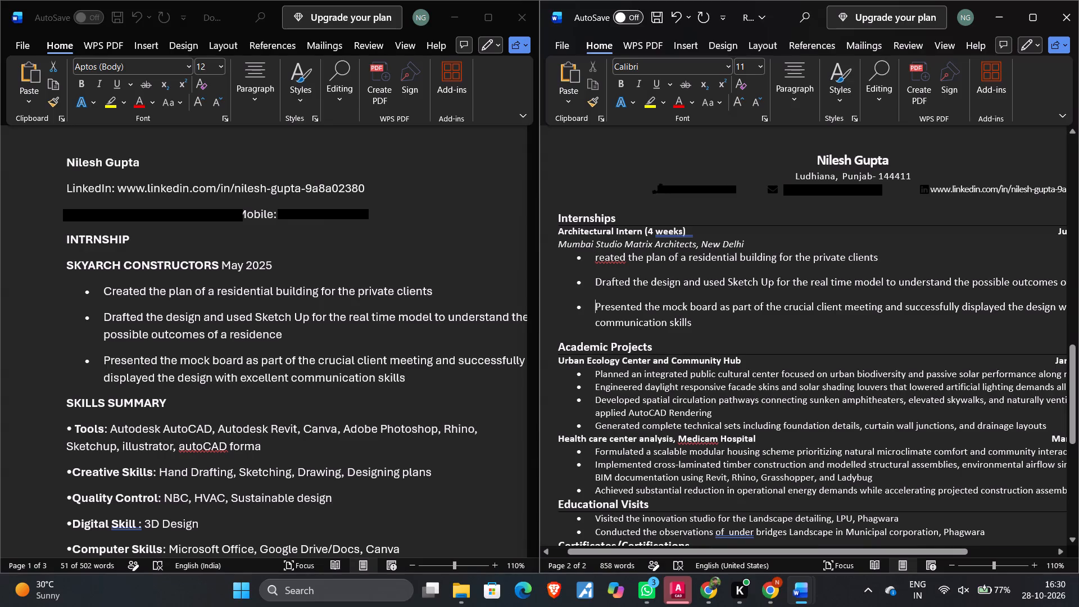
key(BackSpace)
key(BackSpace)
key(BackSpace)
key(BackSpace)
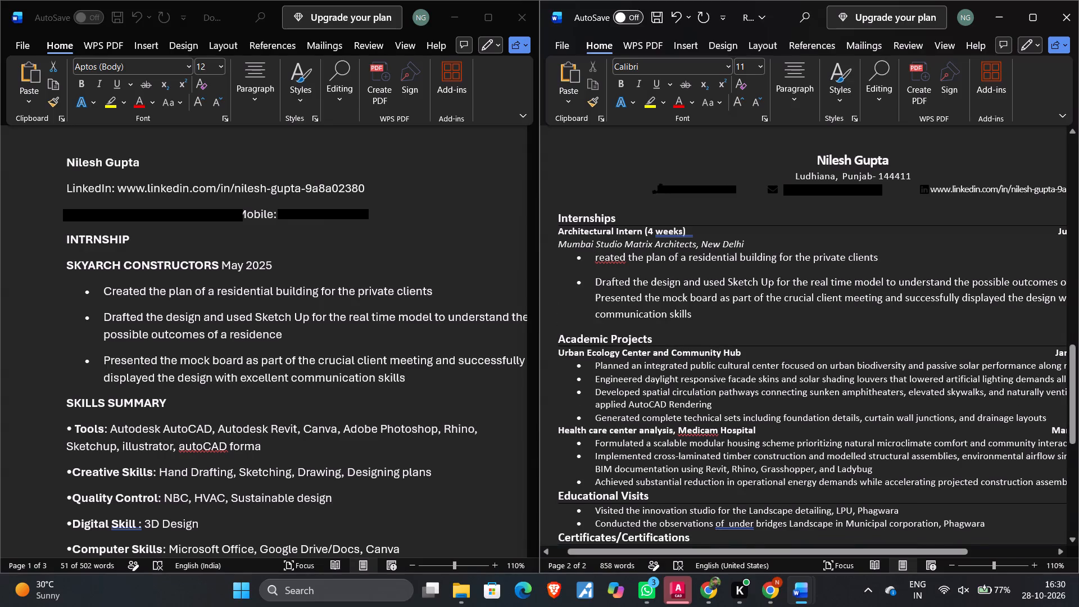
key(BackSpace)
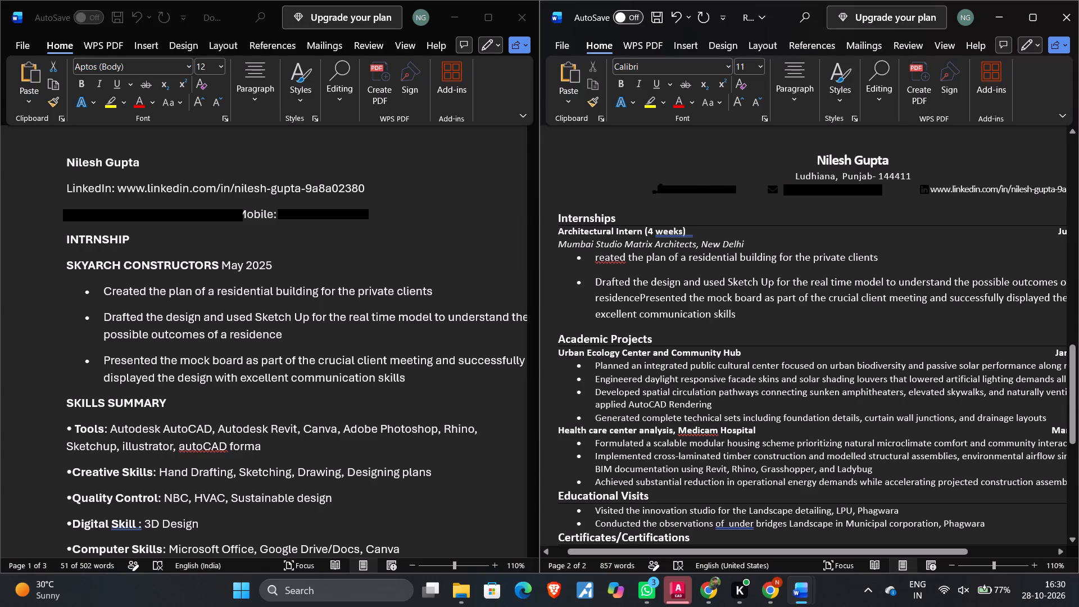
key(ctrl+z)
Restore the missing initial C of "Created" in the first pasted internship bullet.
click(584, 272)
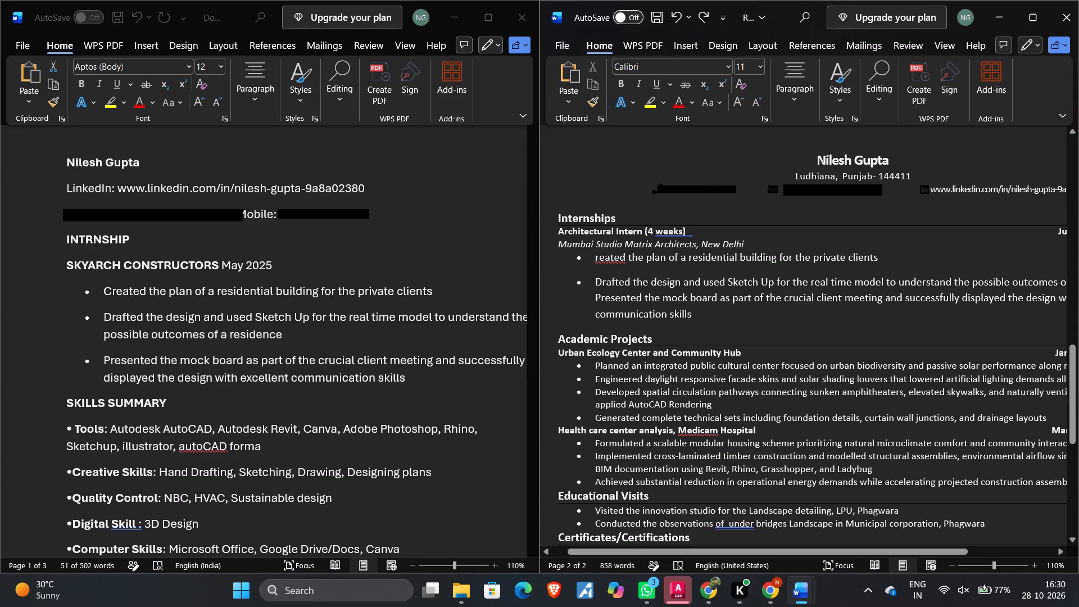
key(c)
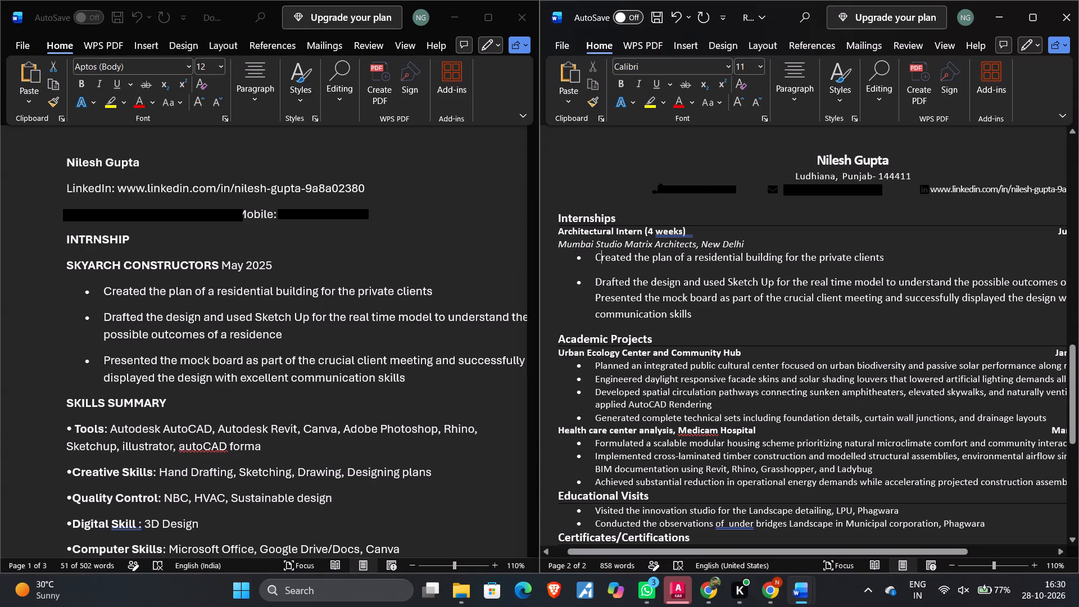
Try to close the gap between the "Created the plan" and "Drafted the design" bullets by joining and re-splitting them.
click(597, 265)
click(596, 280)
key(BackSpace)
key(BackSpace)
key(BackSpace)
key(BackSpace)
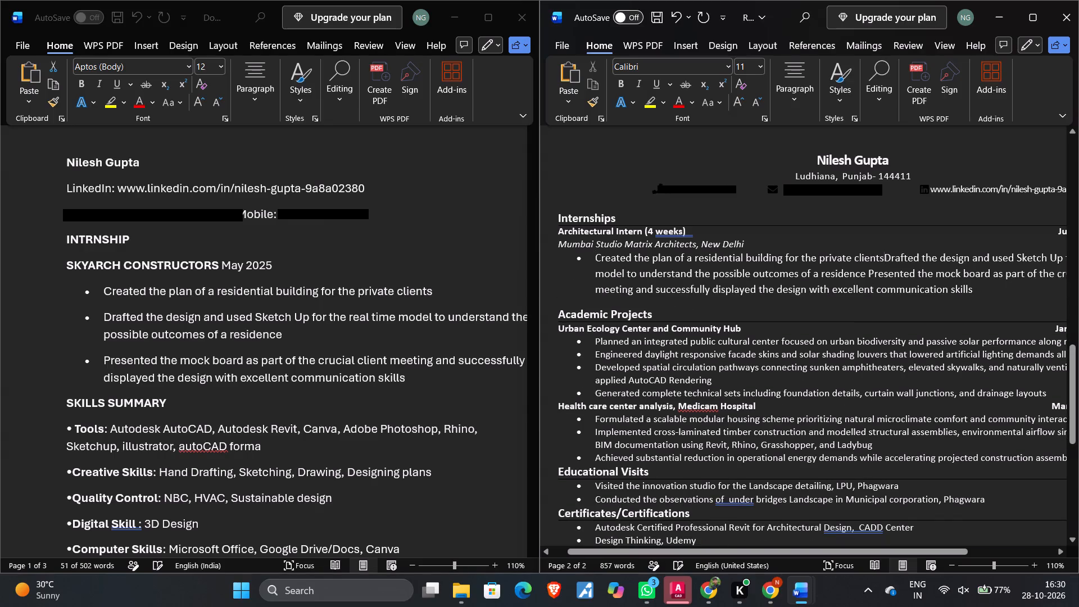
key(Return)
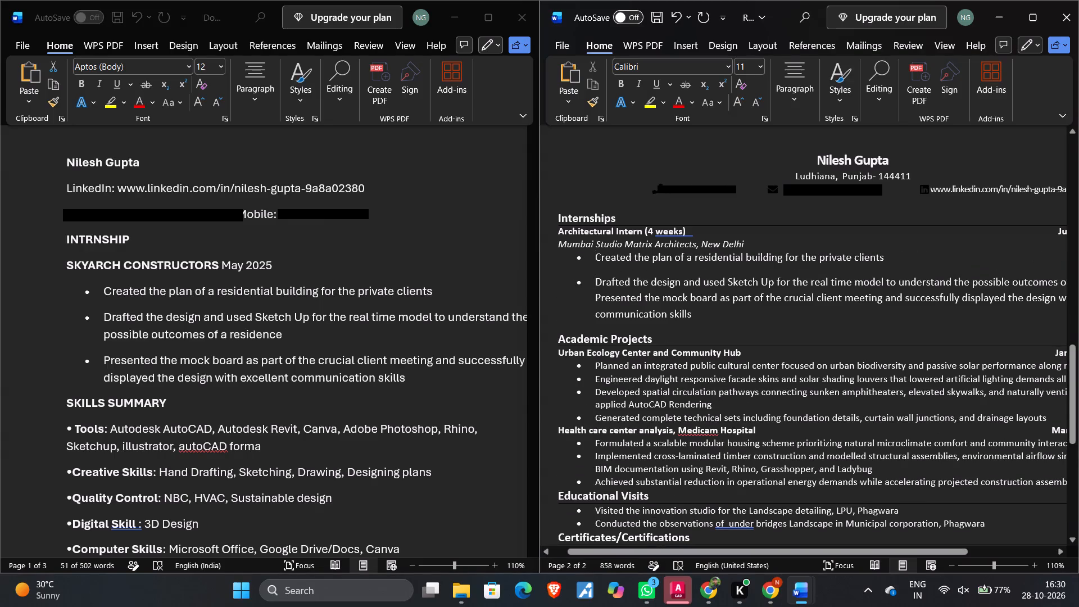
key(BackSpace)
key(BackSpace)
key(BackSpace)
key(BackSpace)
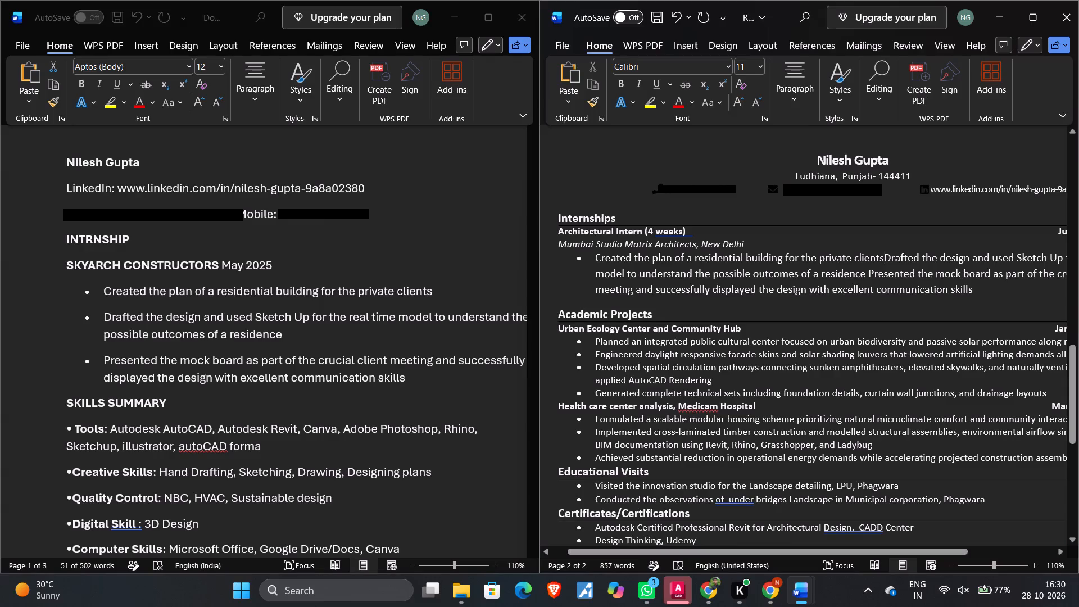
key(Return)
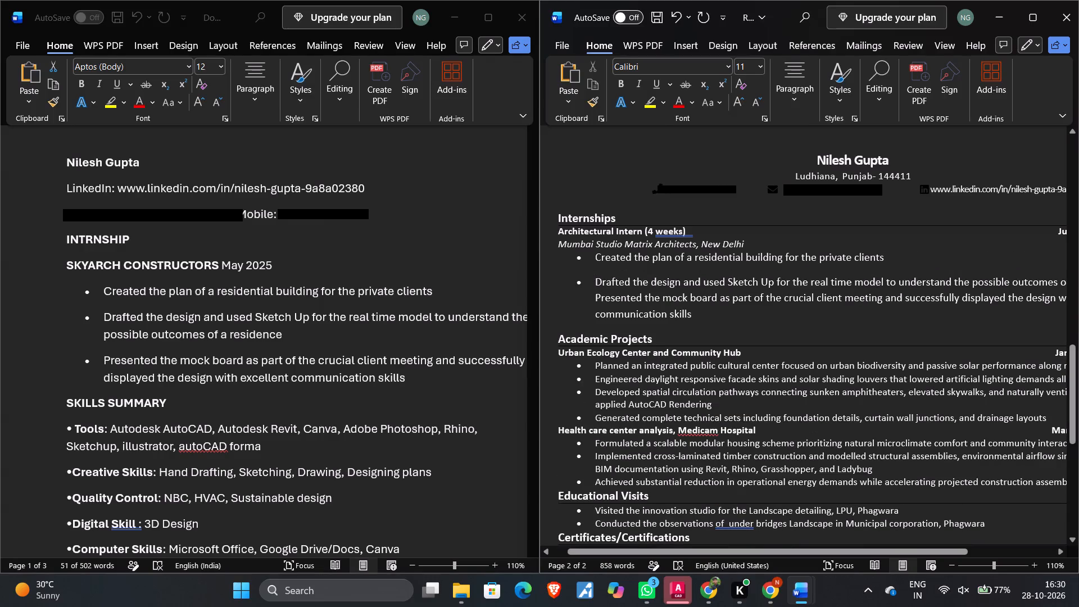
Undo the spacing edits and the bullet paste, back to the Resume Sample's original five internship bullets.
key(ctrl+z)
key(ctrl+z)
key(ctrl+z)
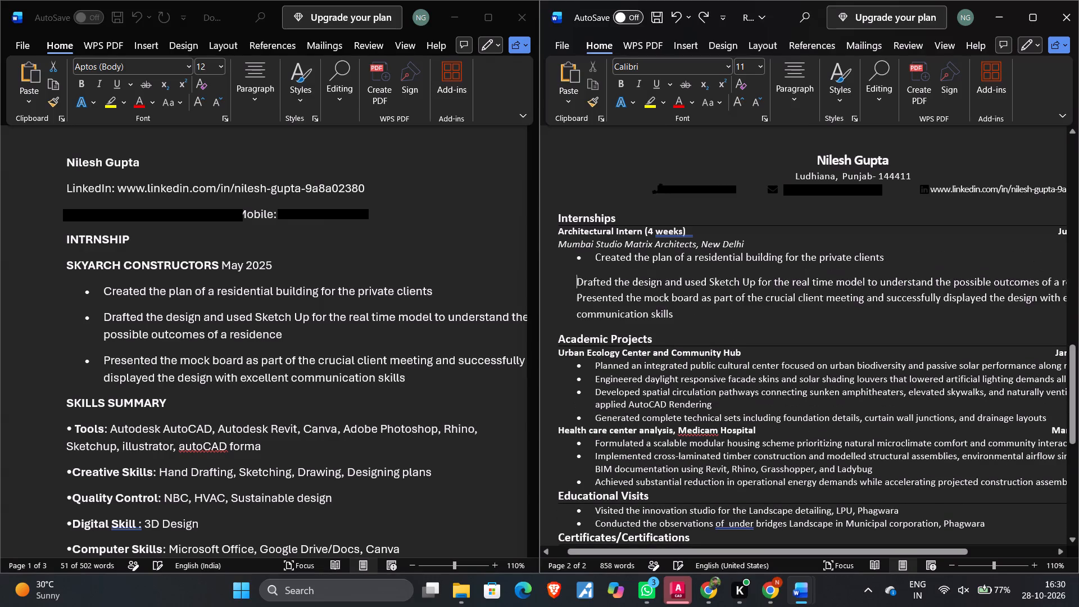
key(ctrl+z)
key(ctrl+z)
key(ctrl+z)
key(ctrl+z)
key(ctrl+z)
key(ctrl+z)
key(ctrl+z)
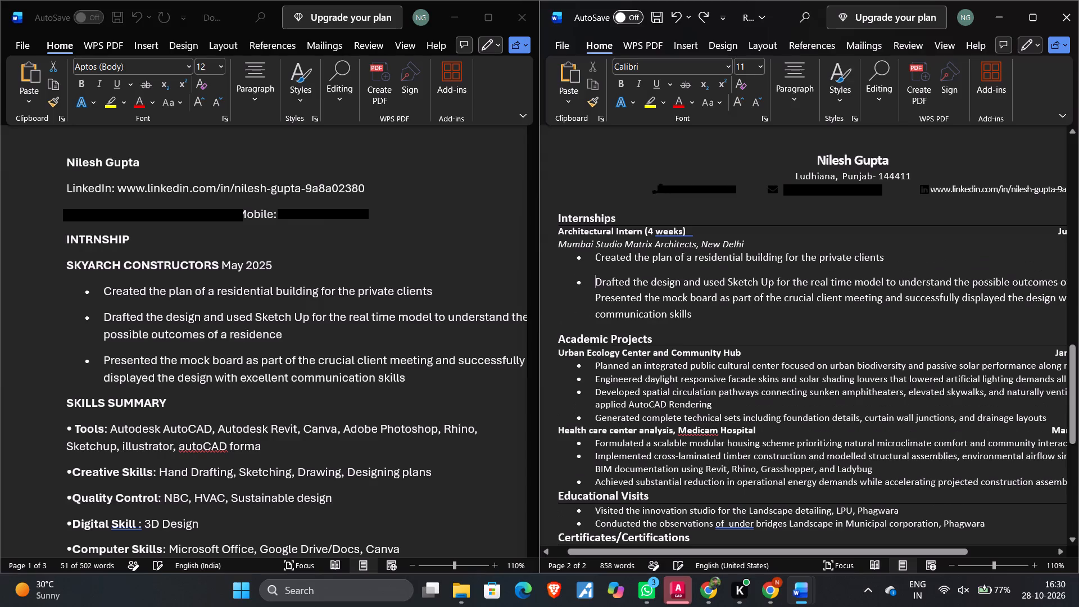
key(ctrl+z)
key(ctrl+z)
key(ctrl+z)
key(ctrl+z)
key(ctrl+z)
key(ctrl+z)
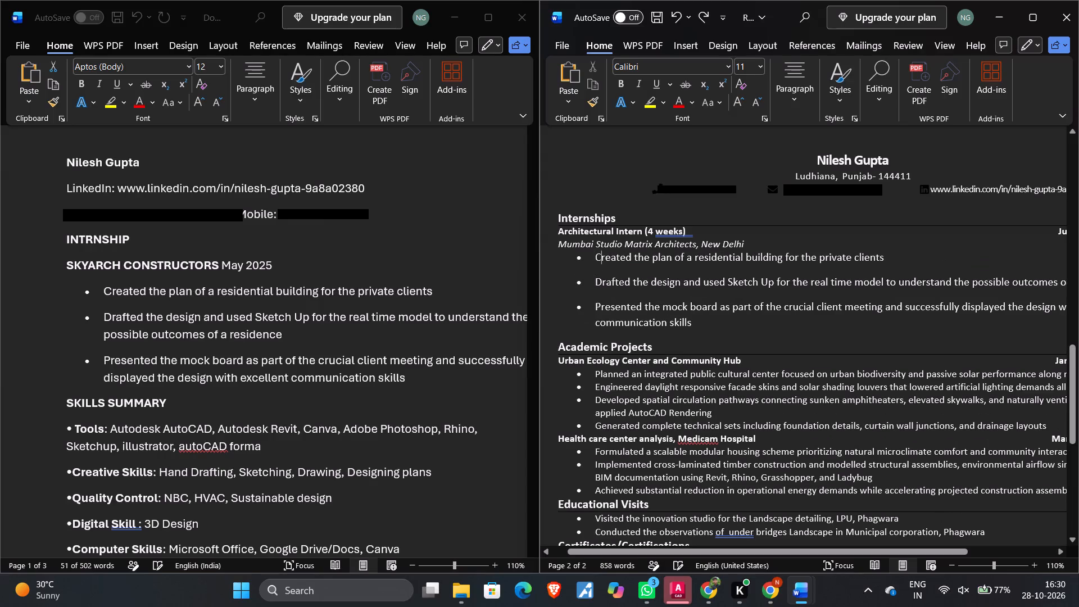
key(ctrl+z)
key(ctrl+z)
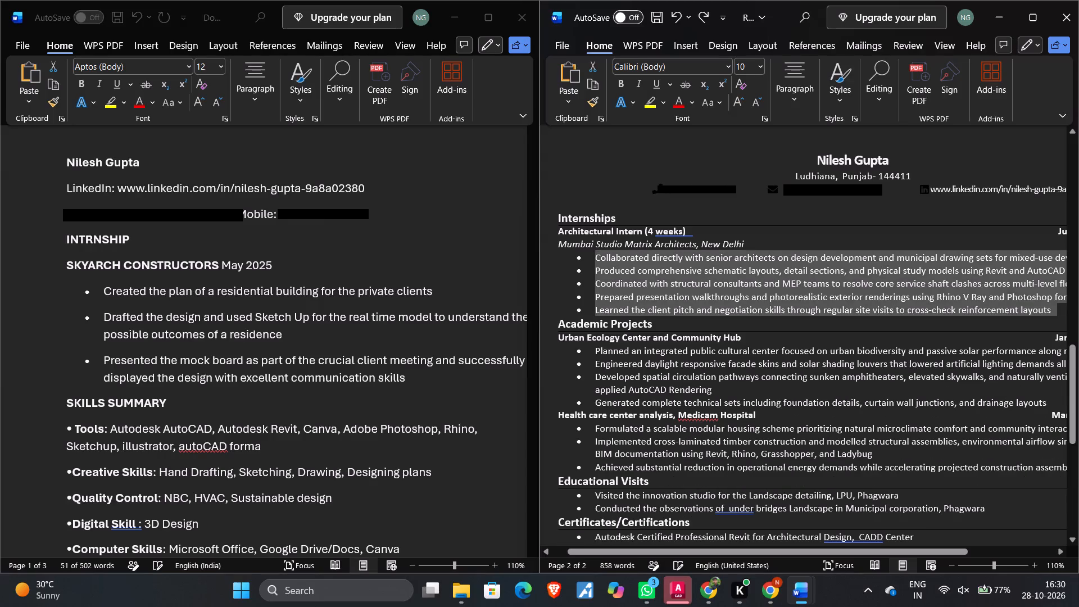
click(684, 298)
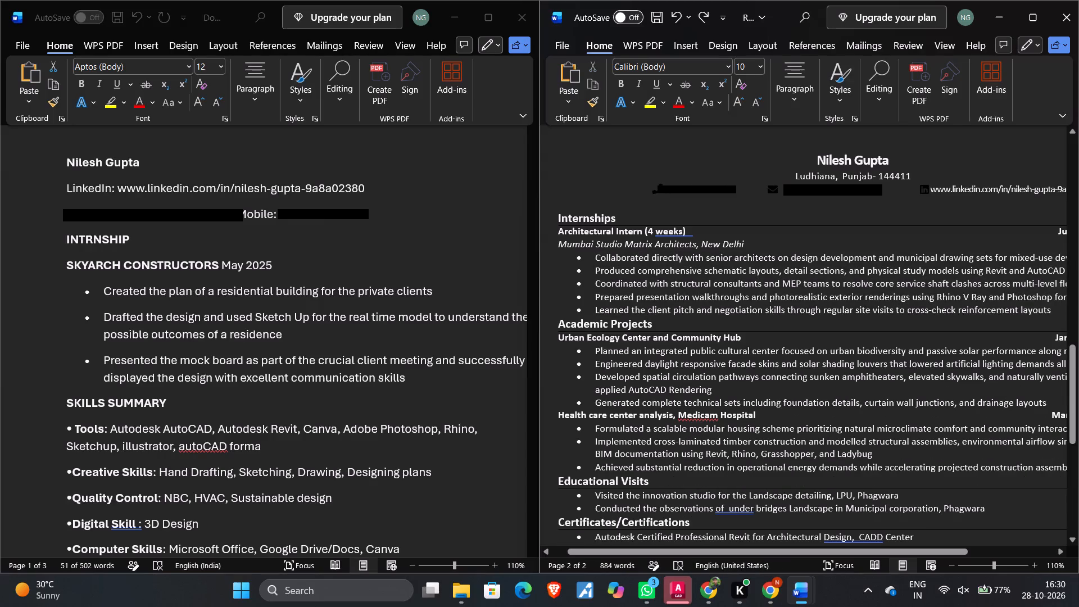
Copy only the first SKYARCH CONSTRUCTORS bullet, "Created the plan of a residential building for the private clients", from Document1.
click(120, 293)
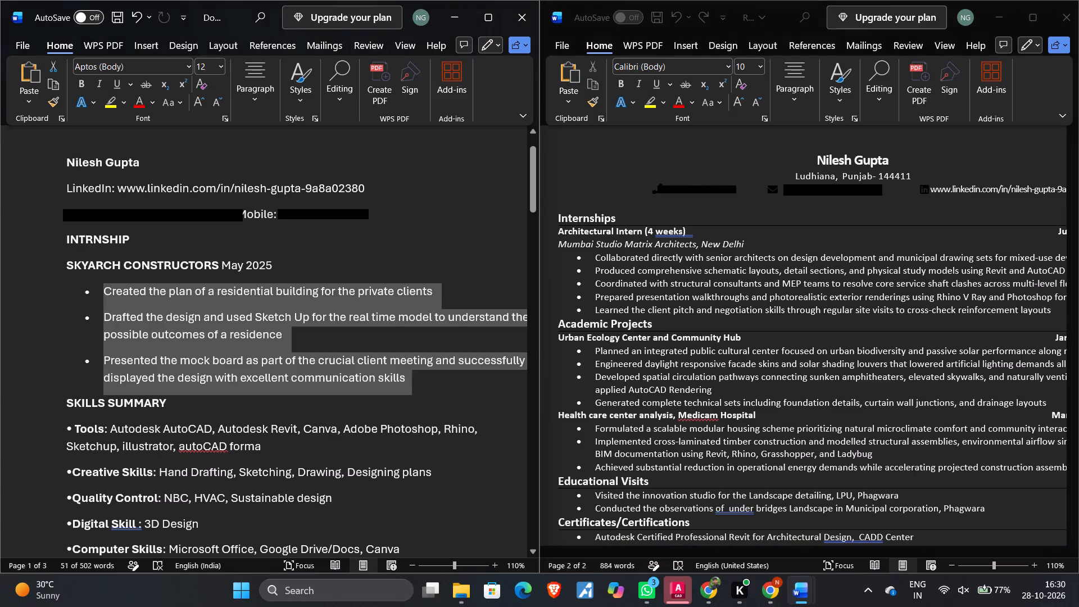
click(122, 292)
click(99, 293)
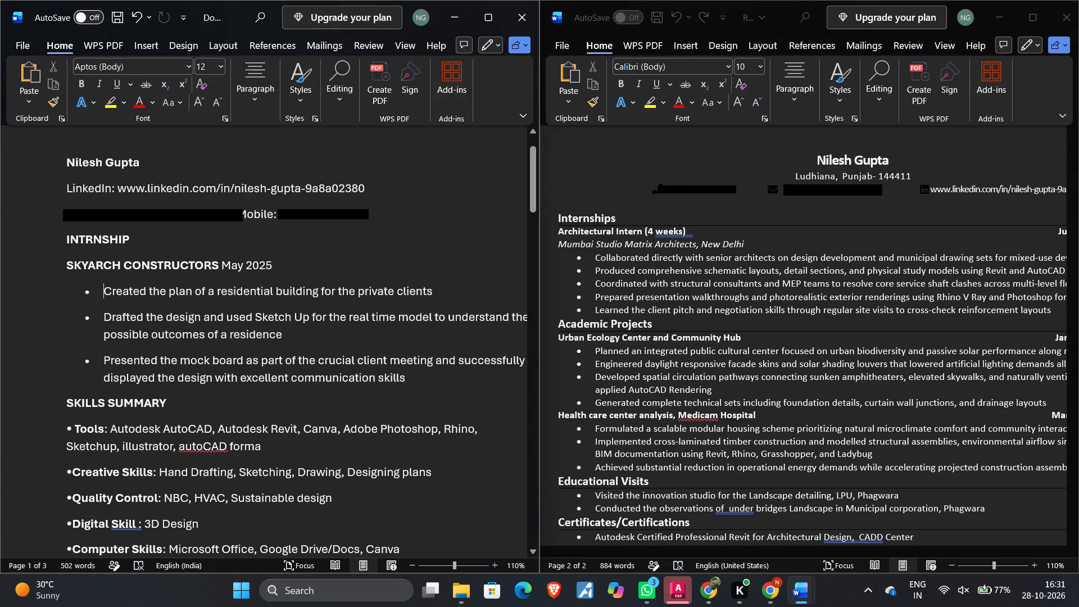
drag(438, 295, 105, 297)
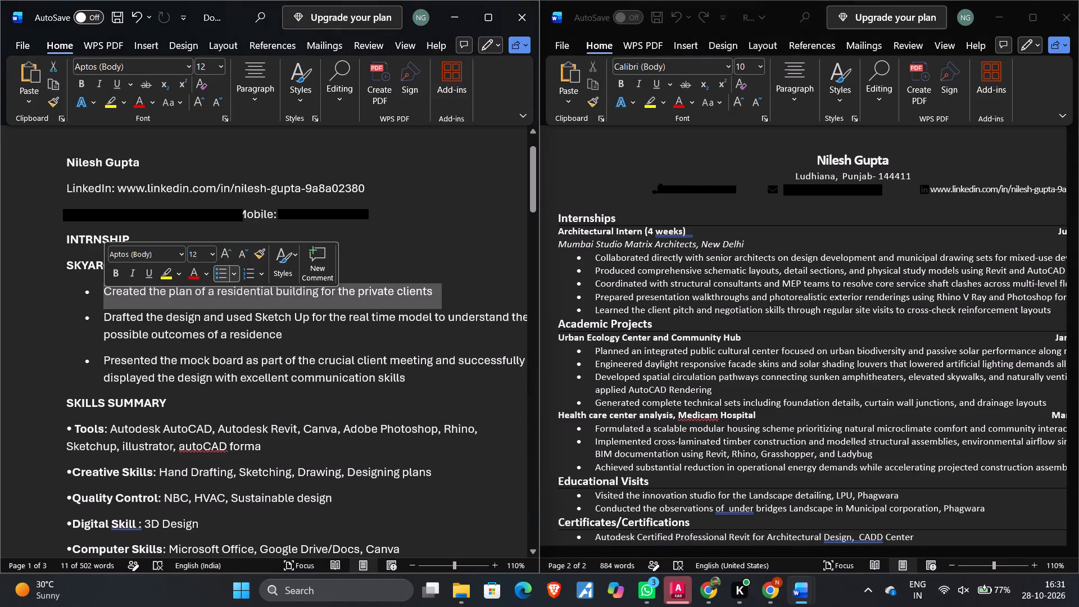
key(ctrl+c)
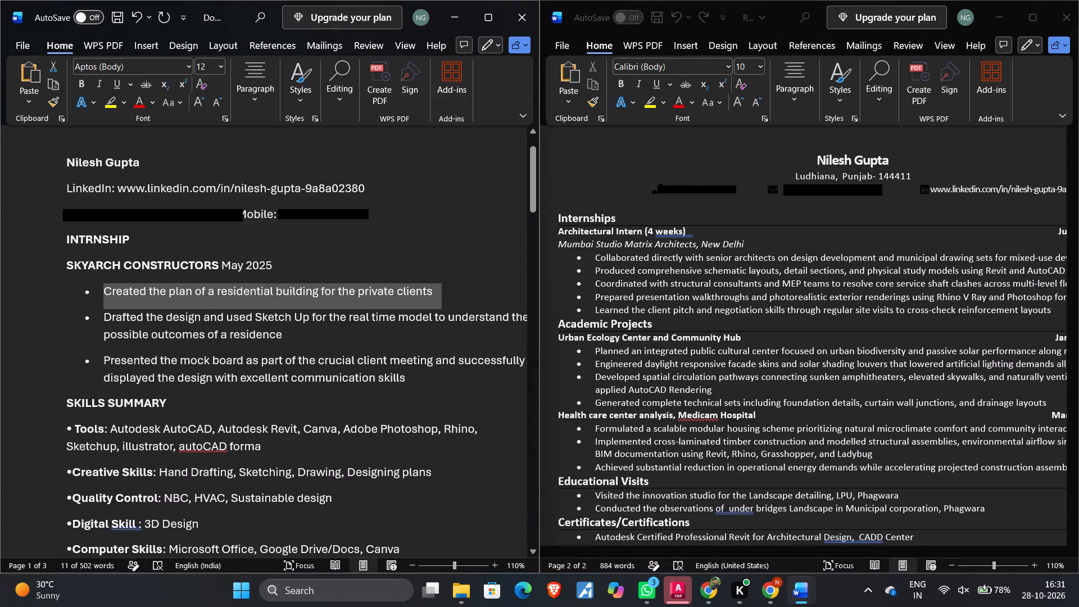
Delete the text of the first internship bullet, "Collaborated directly with senior architects…", in the resume.
click(659, 255)
click(626, 255)
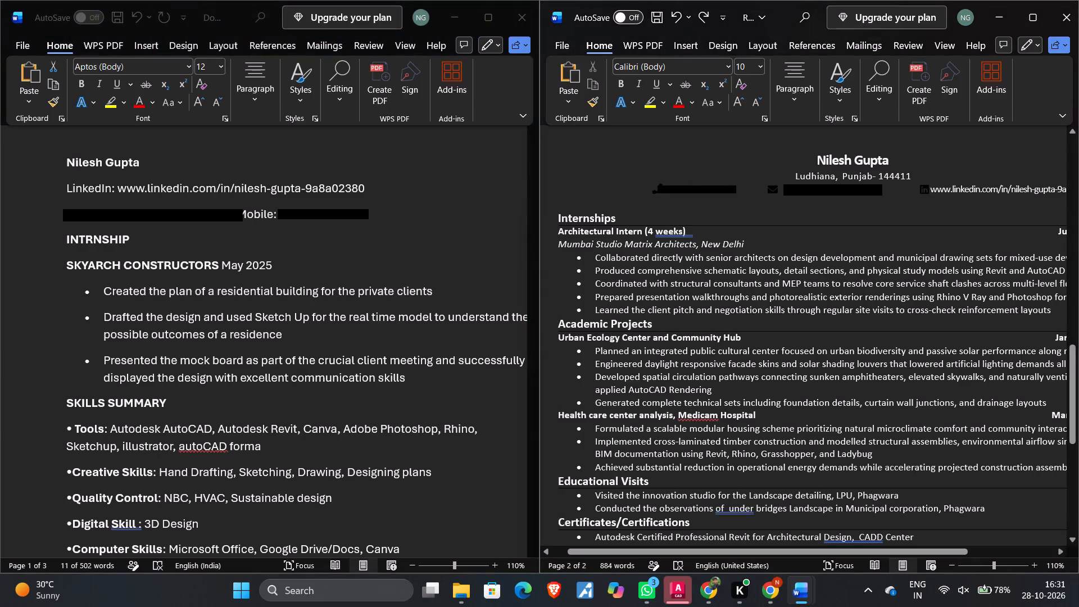
click(597, 255)
click(603, 258)
drag(603, 260, 1021, 255)
key(Delete)
key(Delete)
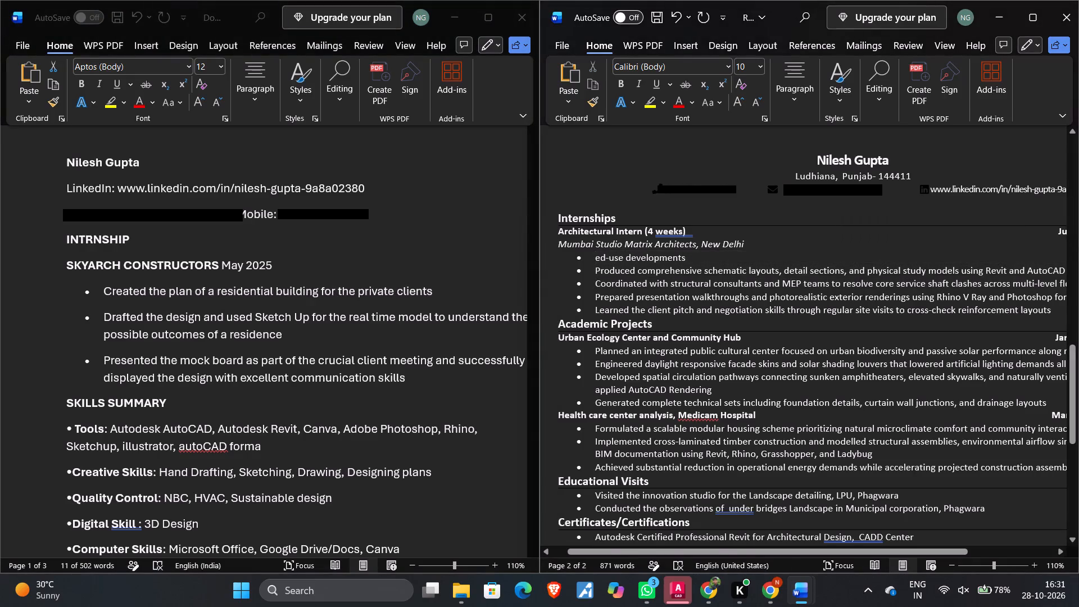
key(Delete)
key(Delete)
key(Delete)
key(Delete)
key(Delete)
key(Delete)
key(Delete)
key(Delete)
key(Delete)
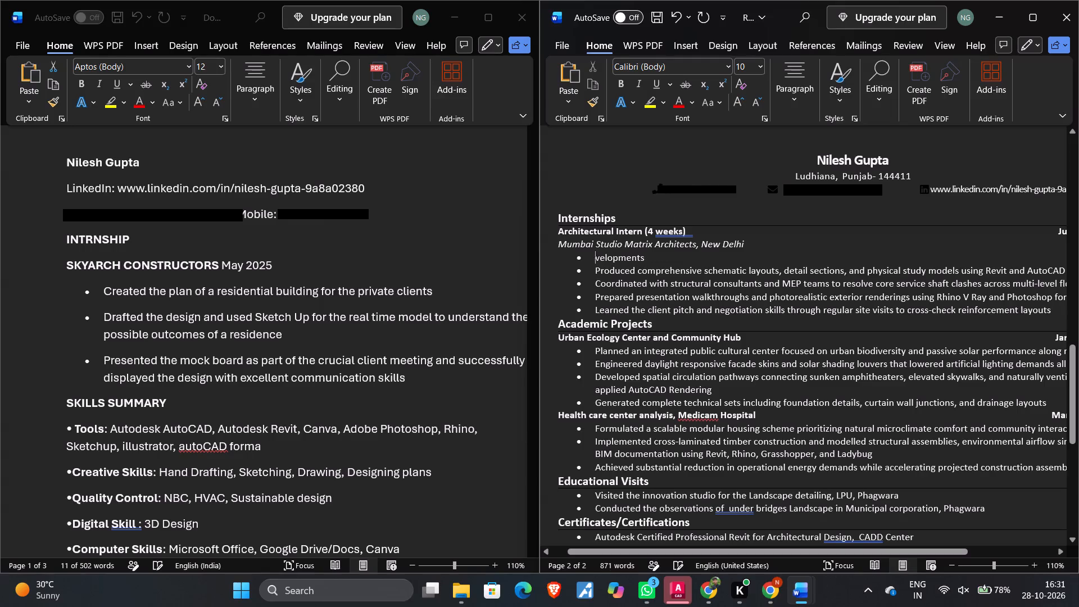
key(Delete)
key(Delete)
key(Delete)
key(Delete)
key(Delete)
key(Delete)
key(Delete)
key(Delete)
key(Delete)
key(Delete)
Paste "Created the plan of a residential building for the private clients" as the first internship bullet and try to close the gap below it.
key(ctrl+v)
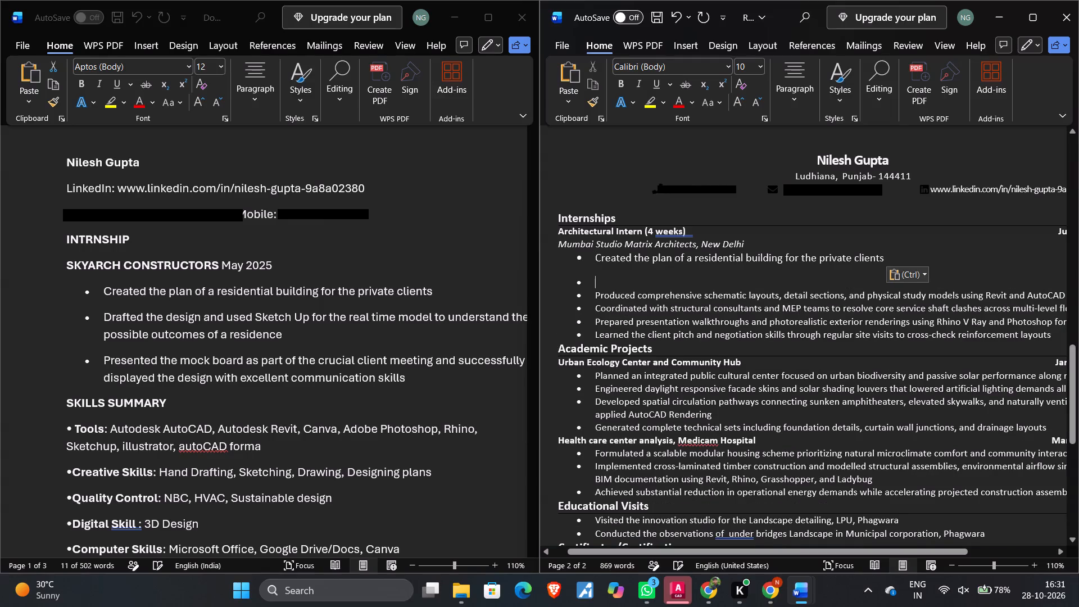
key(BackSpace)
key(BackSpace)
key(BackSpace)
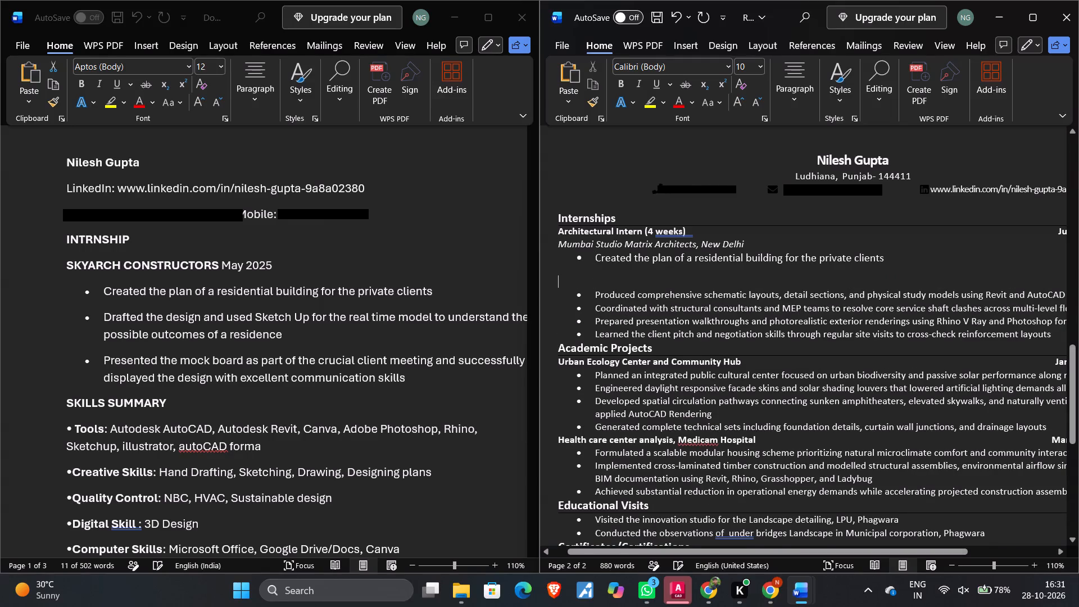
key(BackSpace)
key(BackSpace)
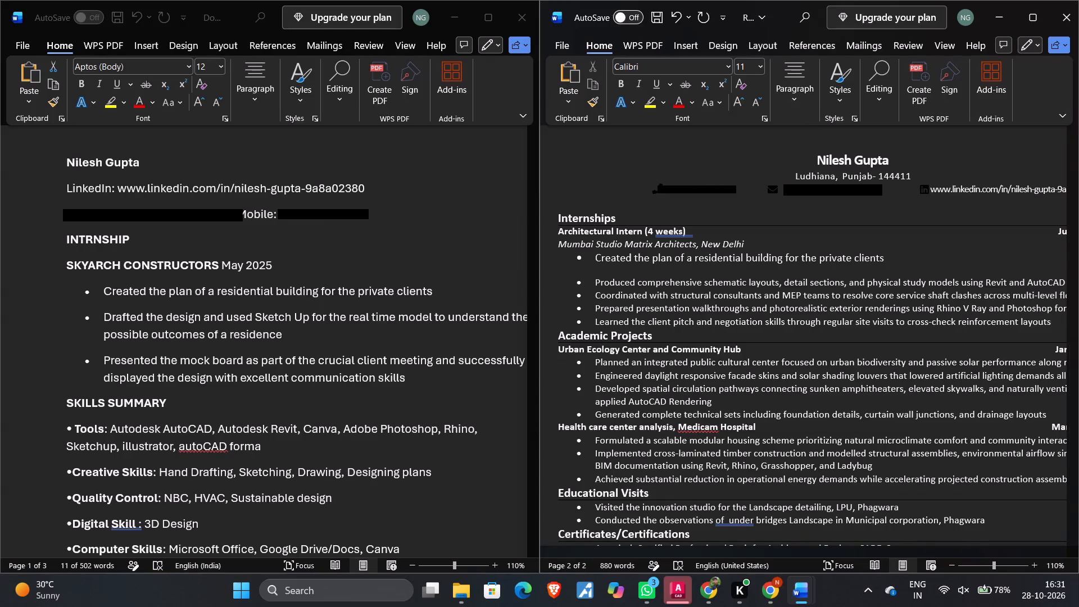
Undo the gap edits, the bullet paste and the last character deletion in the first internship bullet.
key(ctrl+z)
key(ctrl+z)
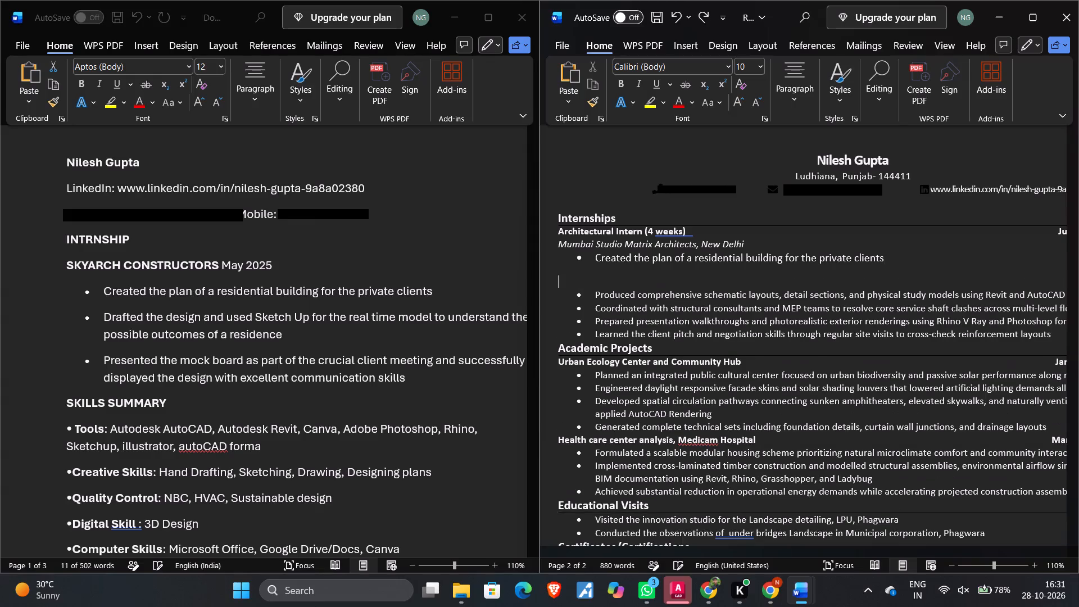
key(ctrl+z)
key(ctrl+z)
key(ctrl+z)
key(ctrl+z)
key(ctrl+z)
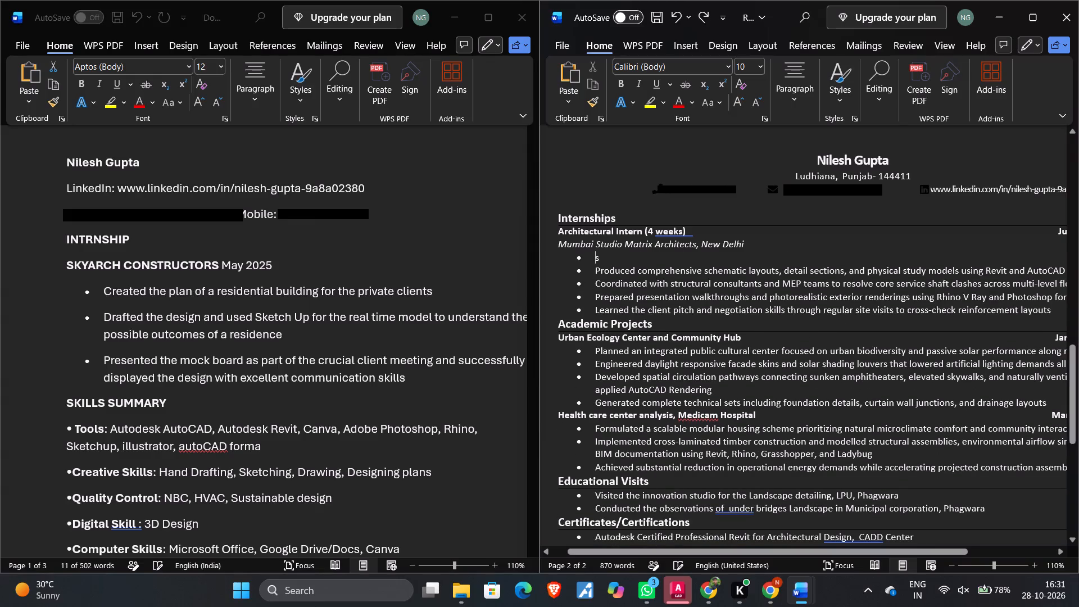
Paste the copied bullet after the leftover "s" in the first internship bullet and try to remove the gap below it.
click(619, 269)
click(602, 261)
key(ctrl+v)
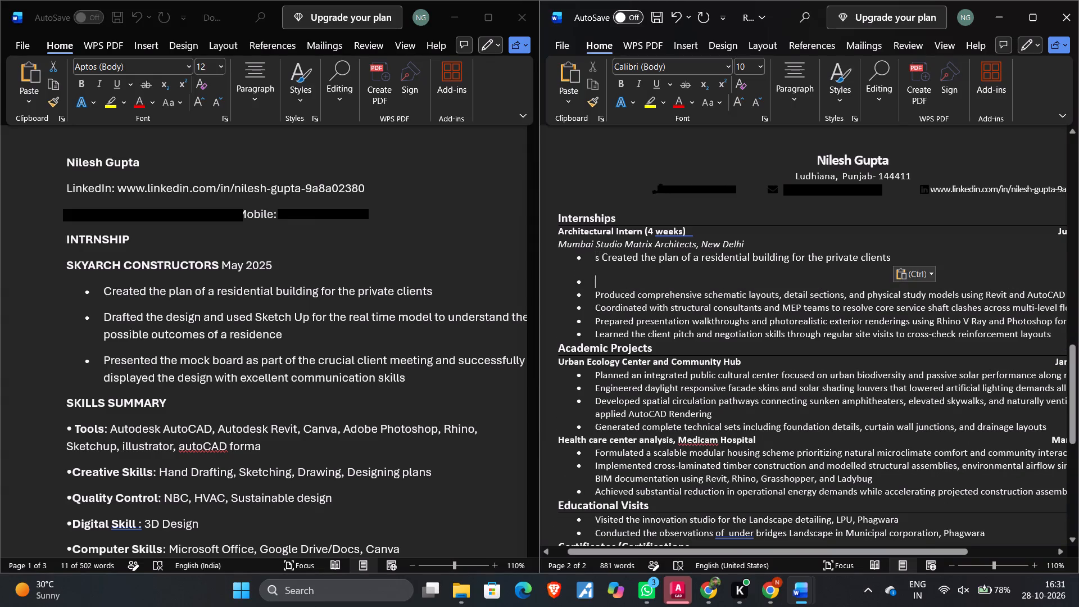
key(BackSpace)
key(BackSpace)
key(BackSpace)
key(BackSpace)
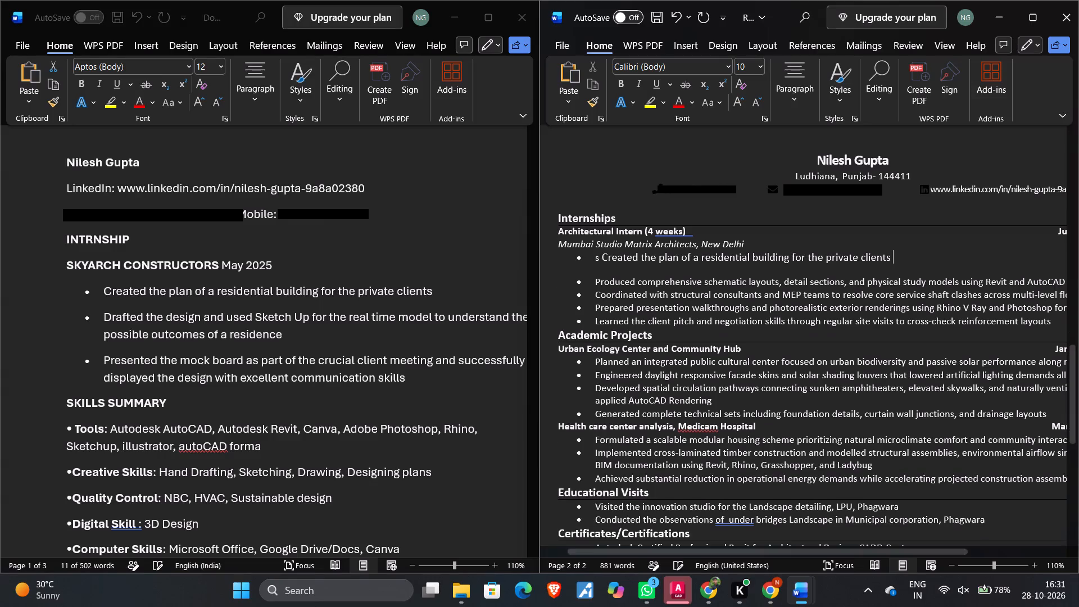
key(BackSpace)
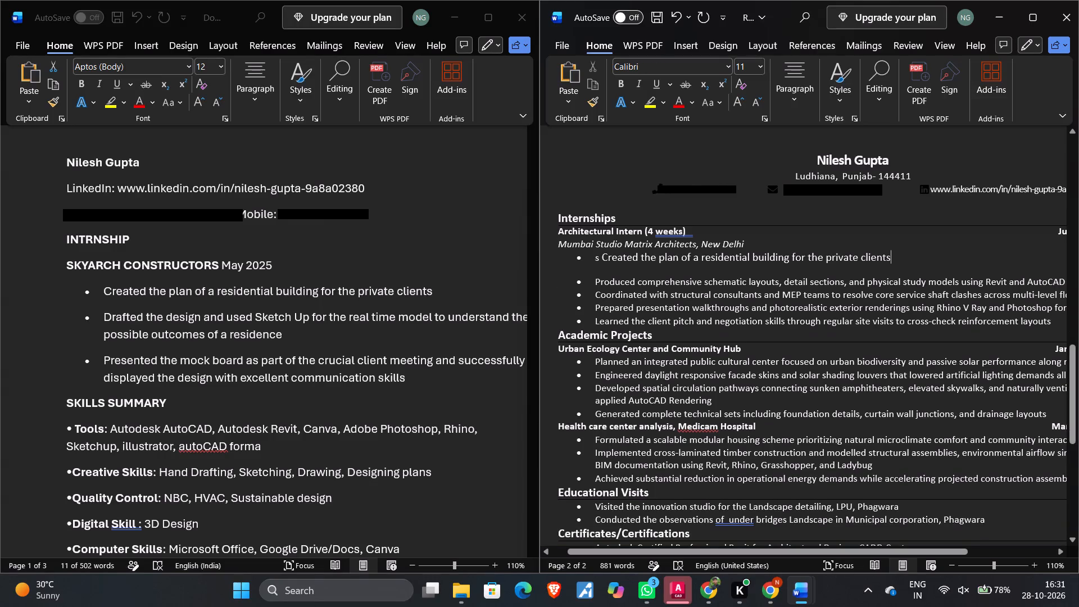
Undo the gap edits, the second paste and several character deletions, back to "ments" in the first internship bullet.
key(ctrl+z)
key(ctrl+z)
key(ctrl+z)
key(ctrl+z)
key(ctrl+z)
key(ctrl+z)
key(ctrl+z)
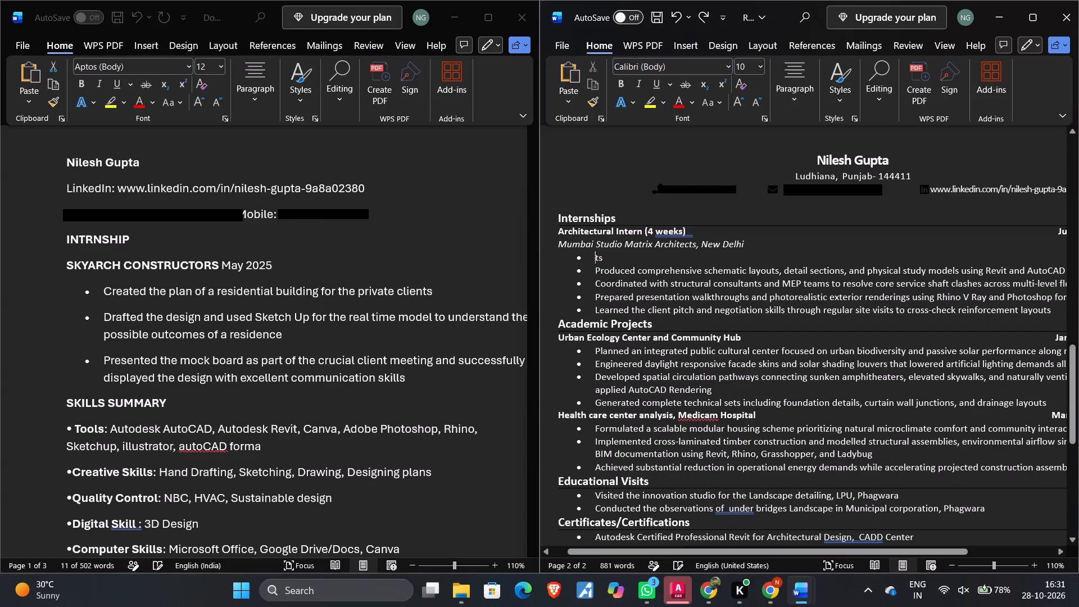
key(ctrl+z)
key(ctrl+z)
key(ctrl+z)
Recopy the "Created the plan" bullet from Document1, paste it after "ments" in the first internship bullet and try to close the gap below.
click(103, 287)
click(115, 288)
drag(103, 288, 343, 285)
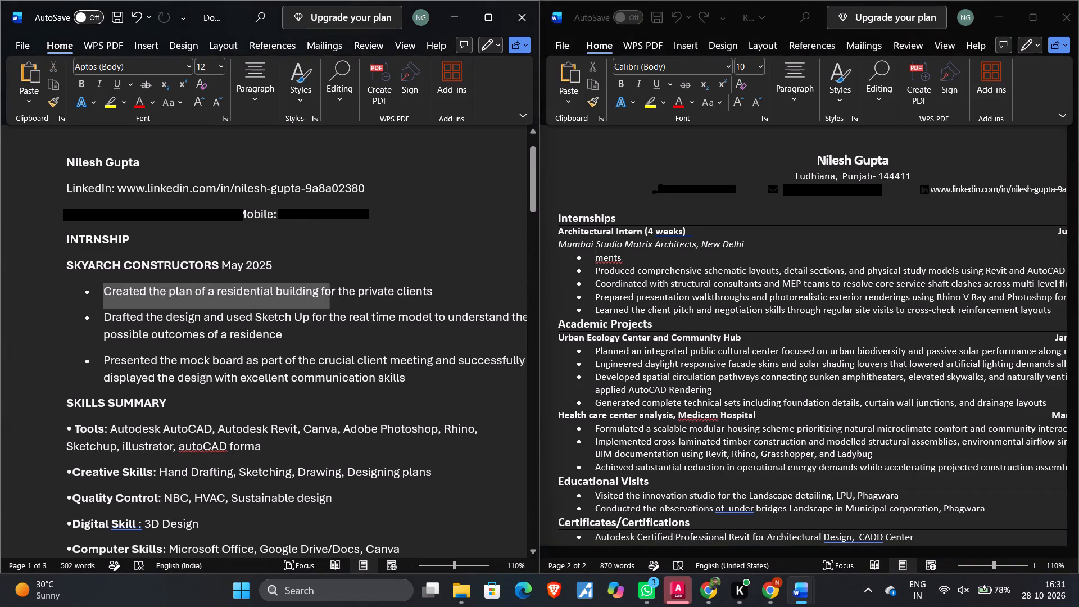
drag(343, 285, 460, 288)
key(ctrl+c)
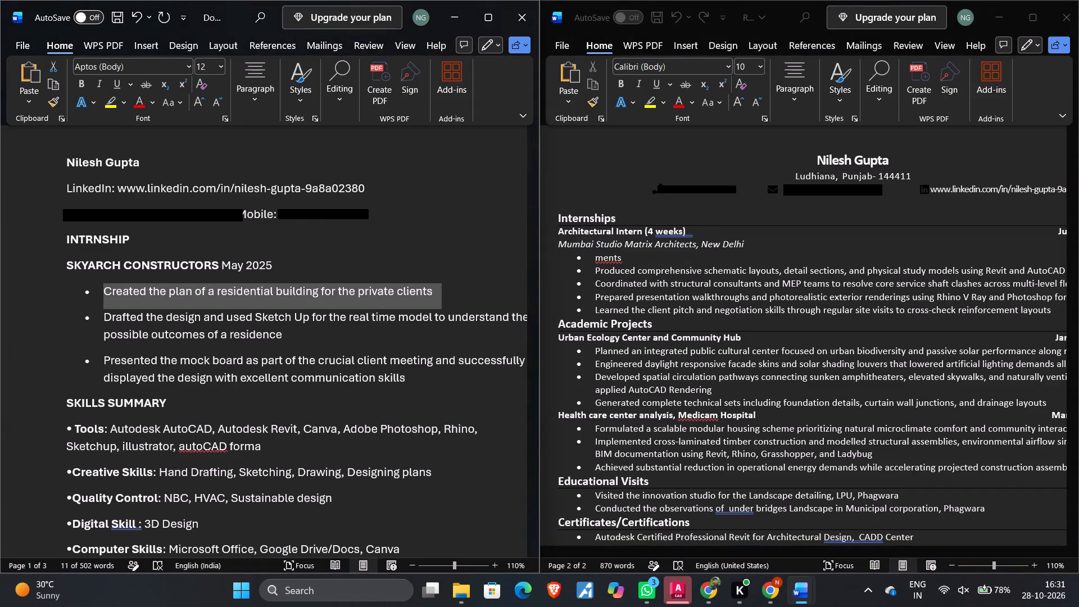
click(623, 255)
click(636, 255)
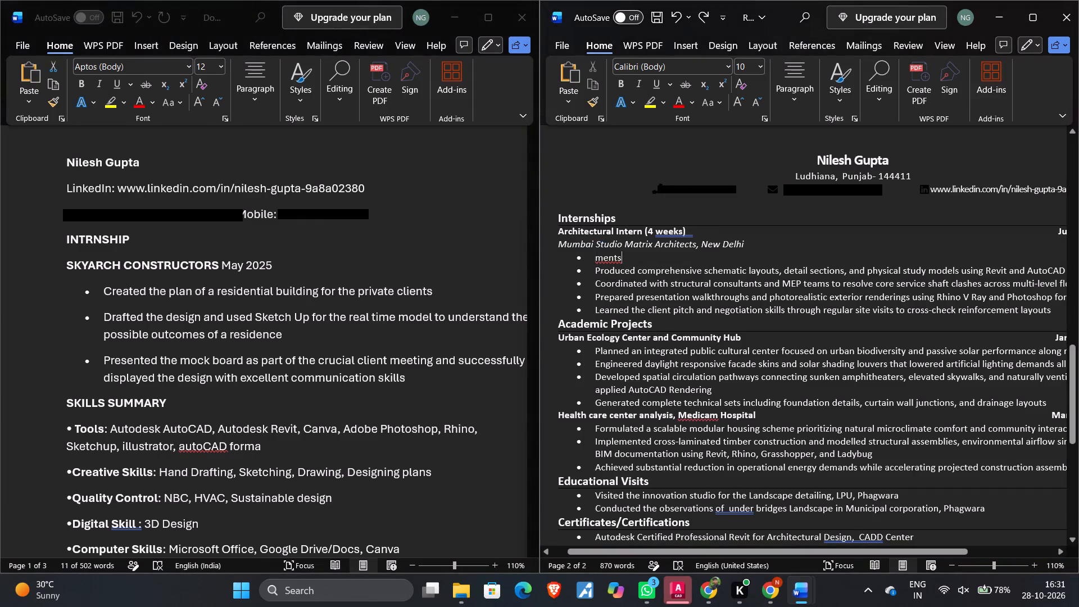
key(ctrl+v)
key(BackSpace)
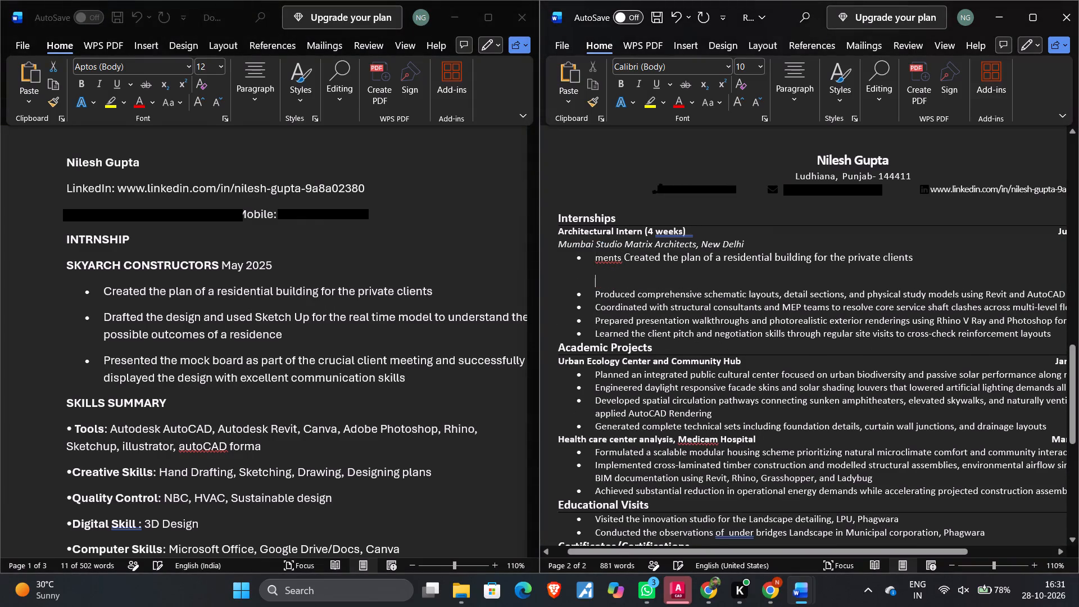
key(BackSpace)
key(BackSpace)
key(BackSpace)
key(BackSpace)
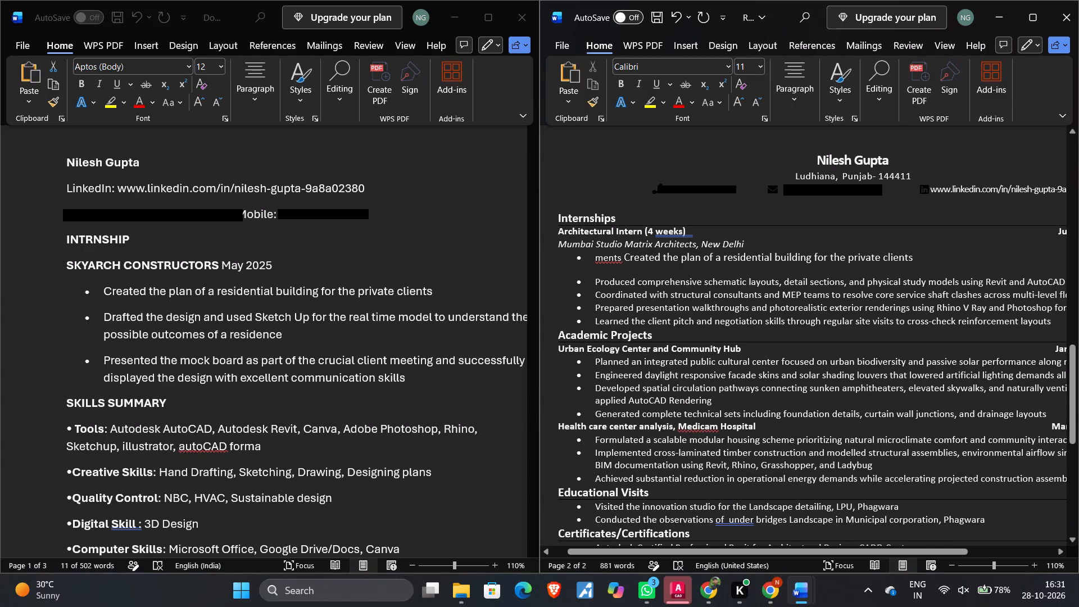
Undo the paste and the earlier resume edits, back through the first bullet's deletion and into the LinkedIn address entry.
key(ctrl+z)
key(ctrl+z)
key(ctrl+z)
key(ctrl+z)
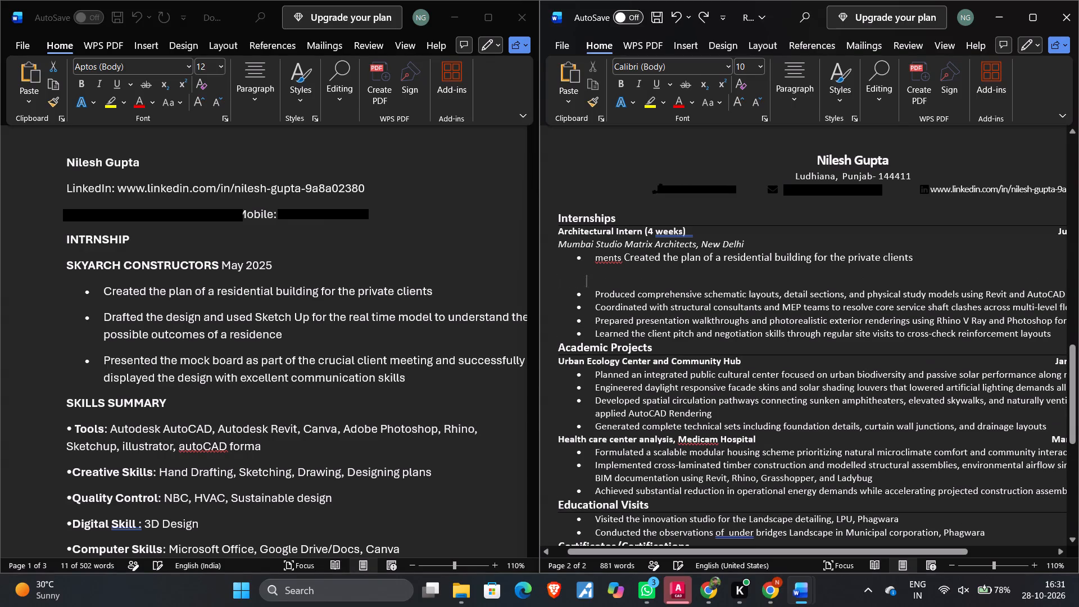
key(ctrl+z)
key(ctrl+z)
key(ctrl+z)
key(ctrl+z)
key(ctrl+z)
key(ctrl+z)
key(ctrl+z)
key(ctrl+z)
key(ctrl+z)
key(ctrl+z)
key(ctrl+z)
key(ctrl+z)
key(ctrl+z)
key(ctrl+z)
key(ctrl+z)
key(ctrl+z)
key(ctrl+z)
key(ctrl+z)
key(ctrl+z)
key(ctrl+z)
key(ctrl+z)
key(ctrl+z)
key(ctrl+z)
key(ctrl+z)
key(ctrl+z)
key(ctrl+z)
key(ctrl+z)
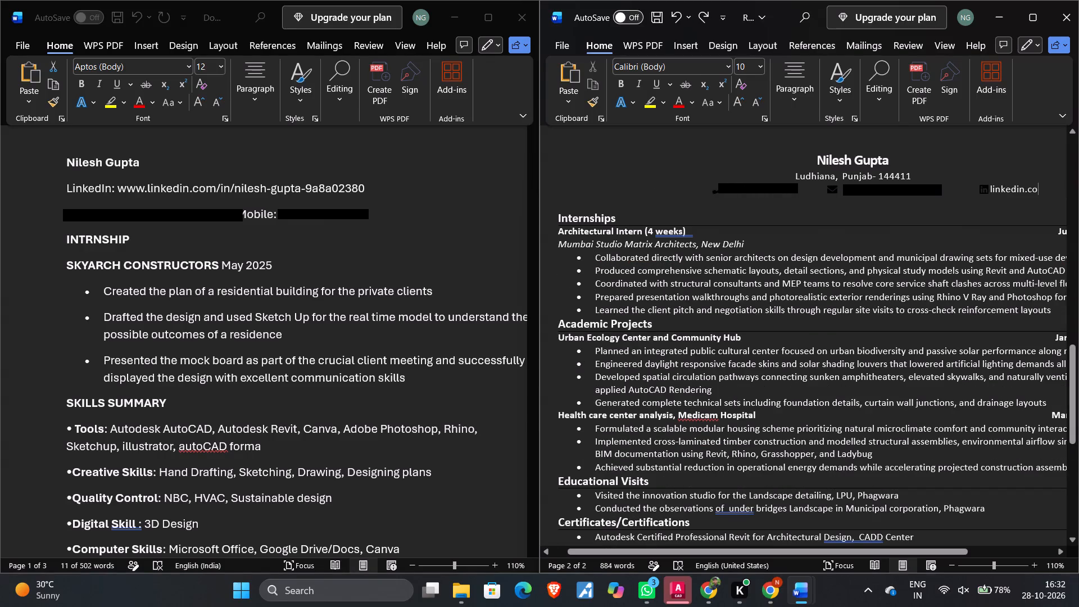
Redo the resume edits through the LinkedIn address until the first internship bullet reads "xed-use developments".
triple_click(699, 19)
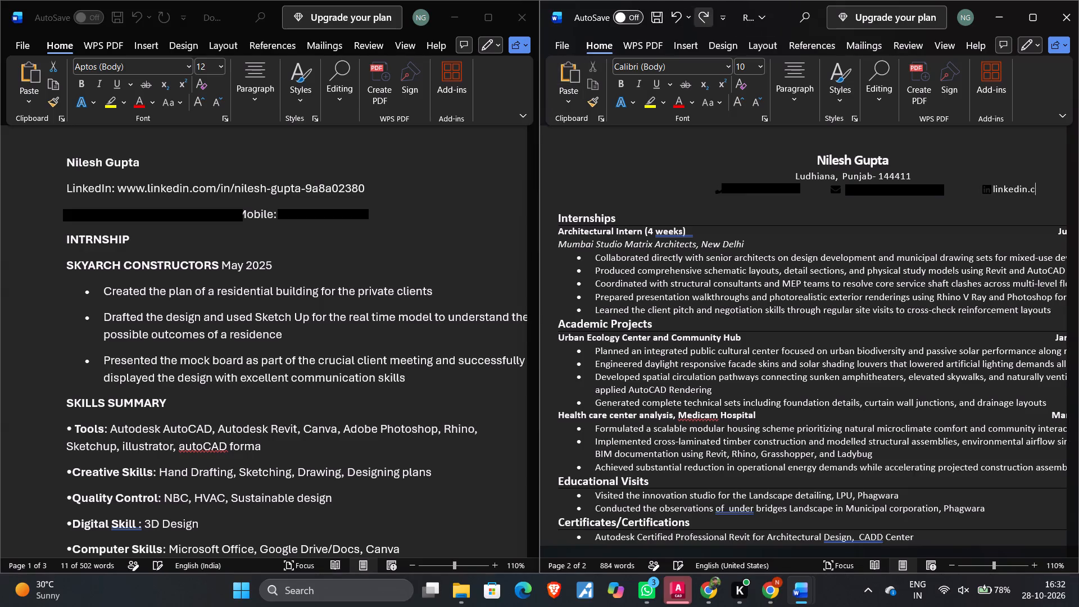
triple_click(700, 19)
triple_click(700, 19)
double_click(700, 19)
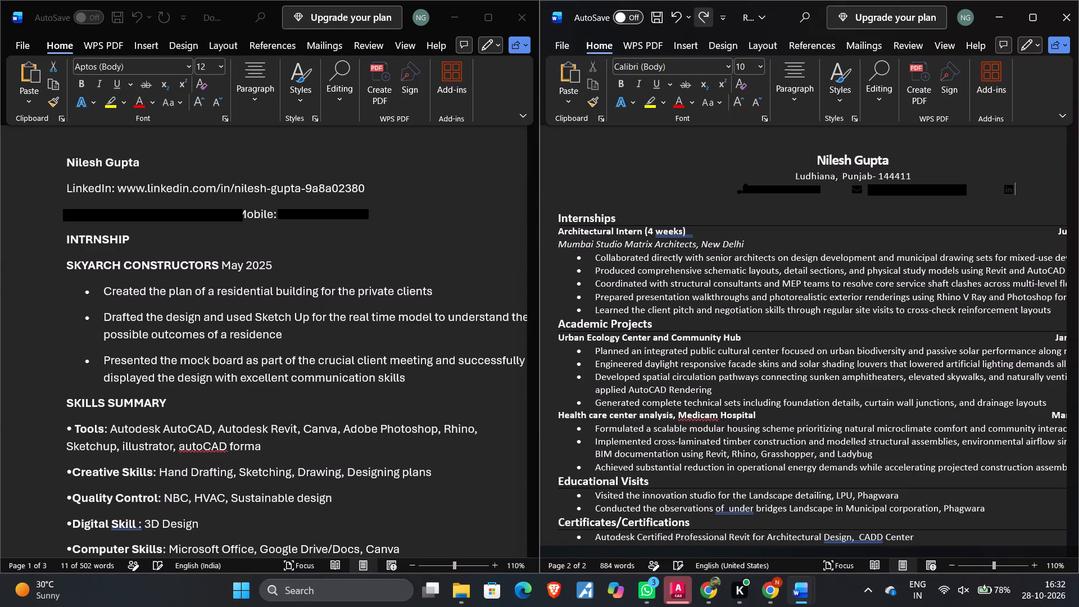
double_click(700, 19)
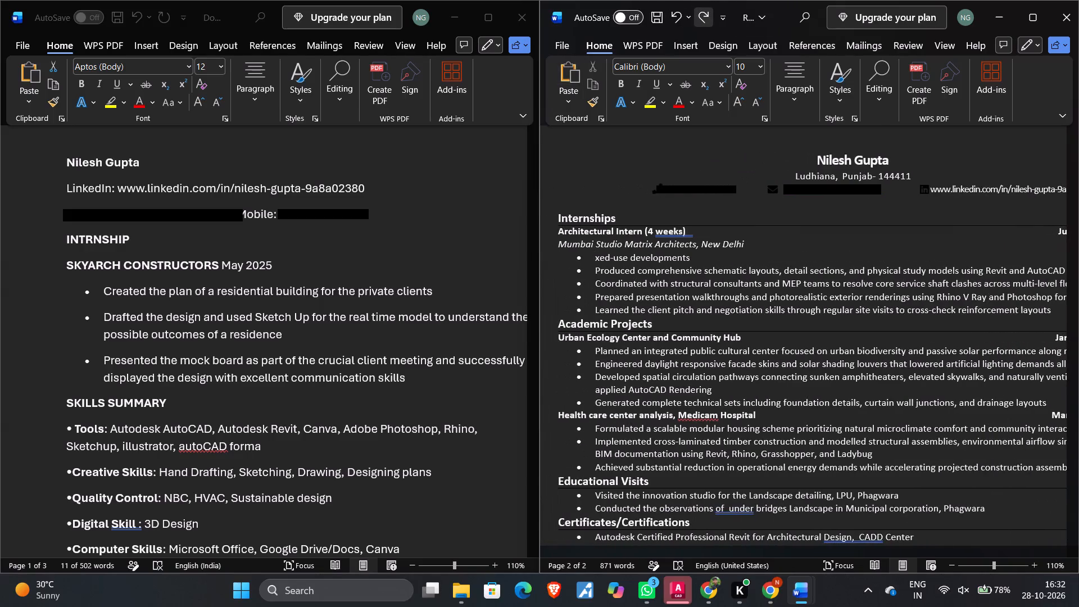
click(756, 255)
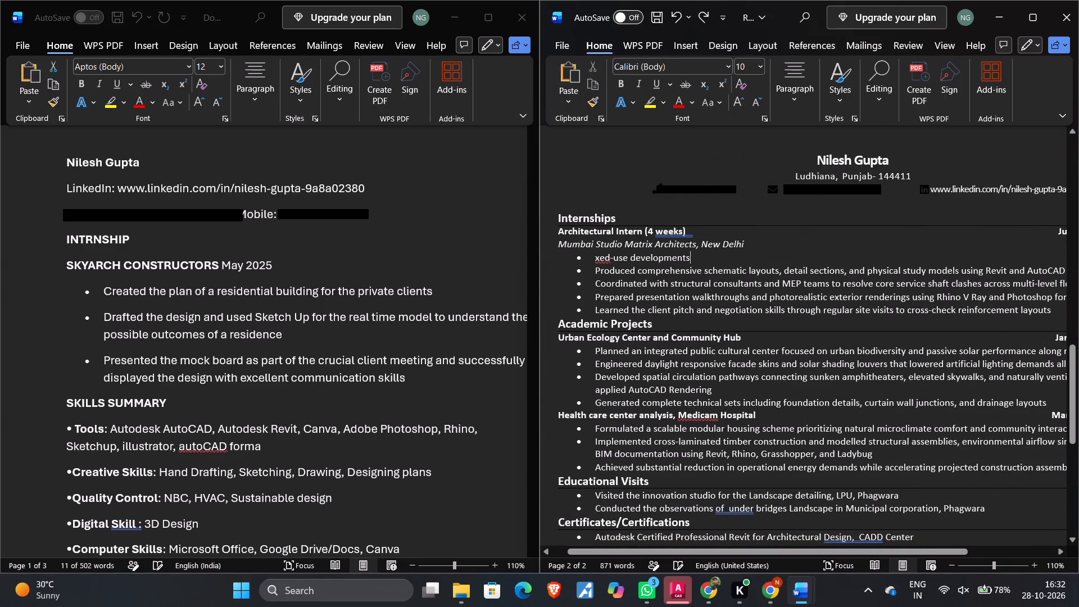
Copy the company name SKYARCH CONSTRUCTORS from Document1 and paste it into the resume's "Mumbai Studio Matrix Architects, New Delhi" line.
click(212, 226)
click(131, 257)
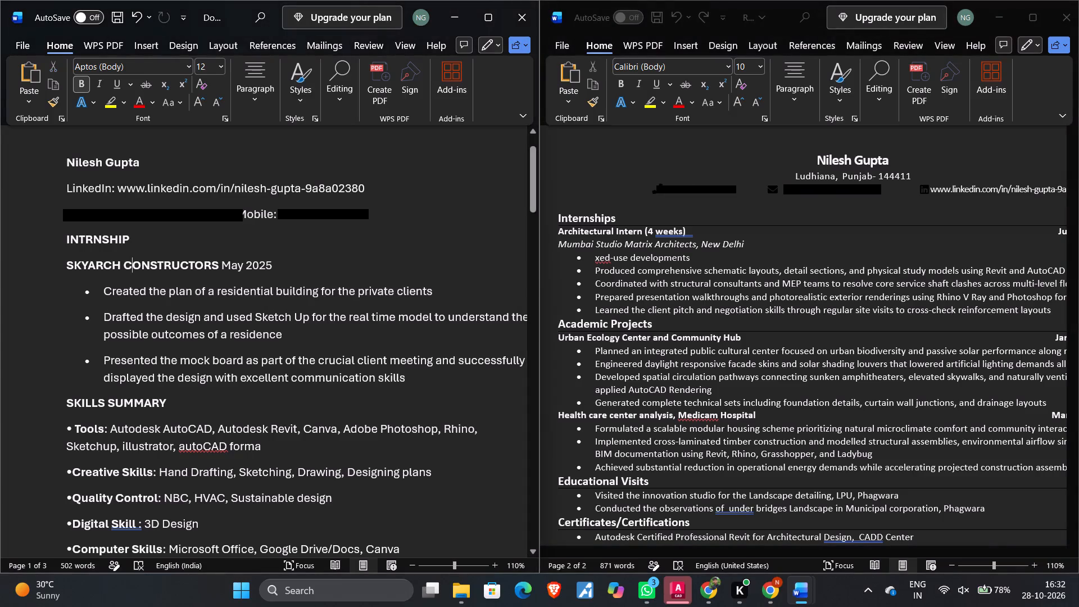
drag(59, 267, 216, 261)
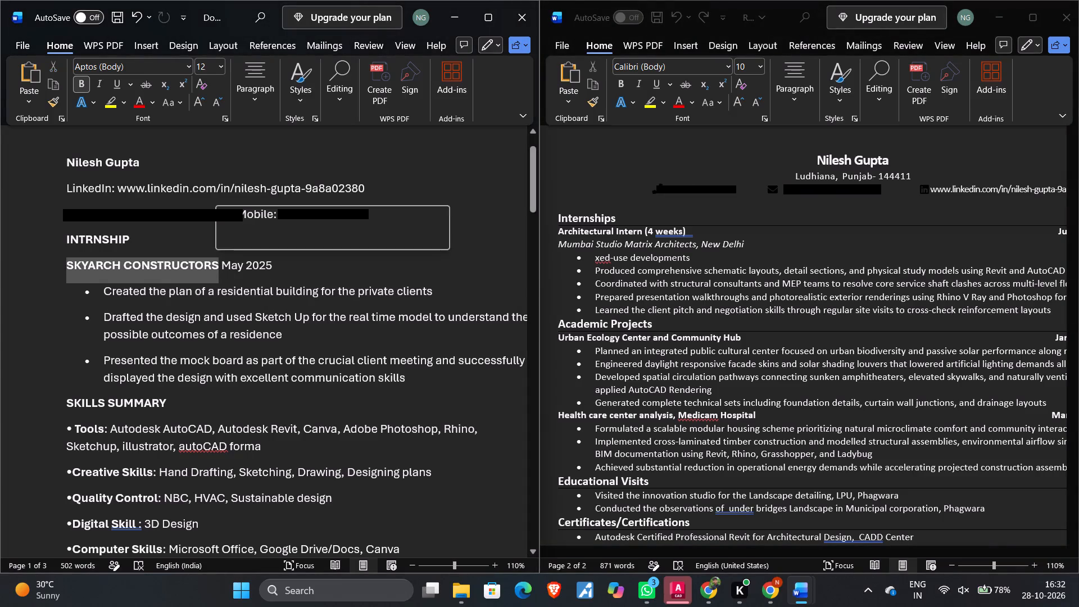
key(ctrl+c)
click(694, 253)
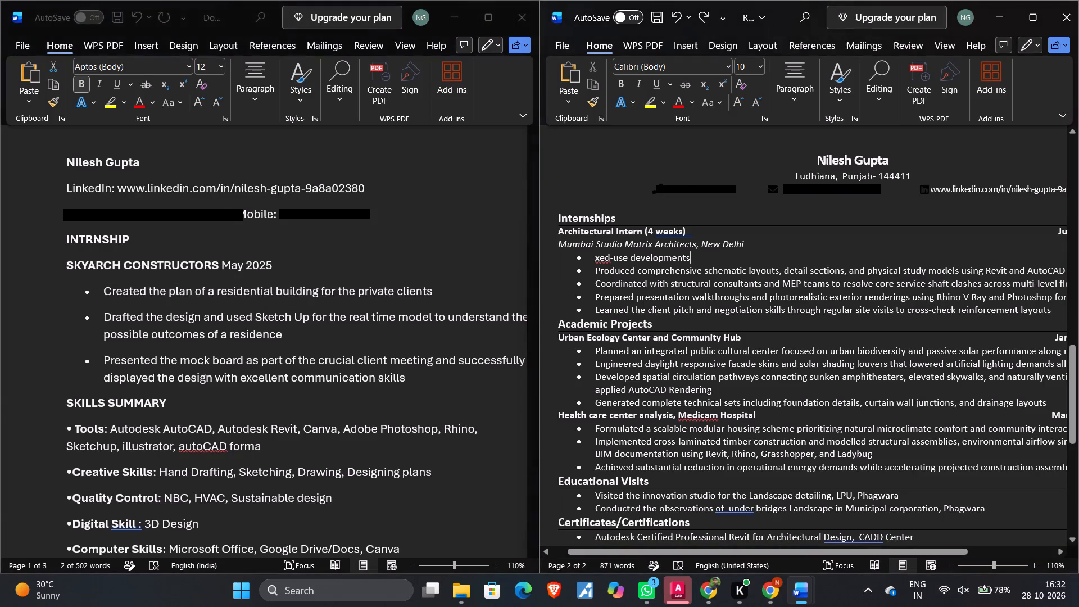
click(694, 245)
key(ctrl+v)
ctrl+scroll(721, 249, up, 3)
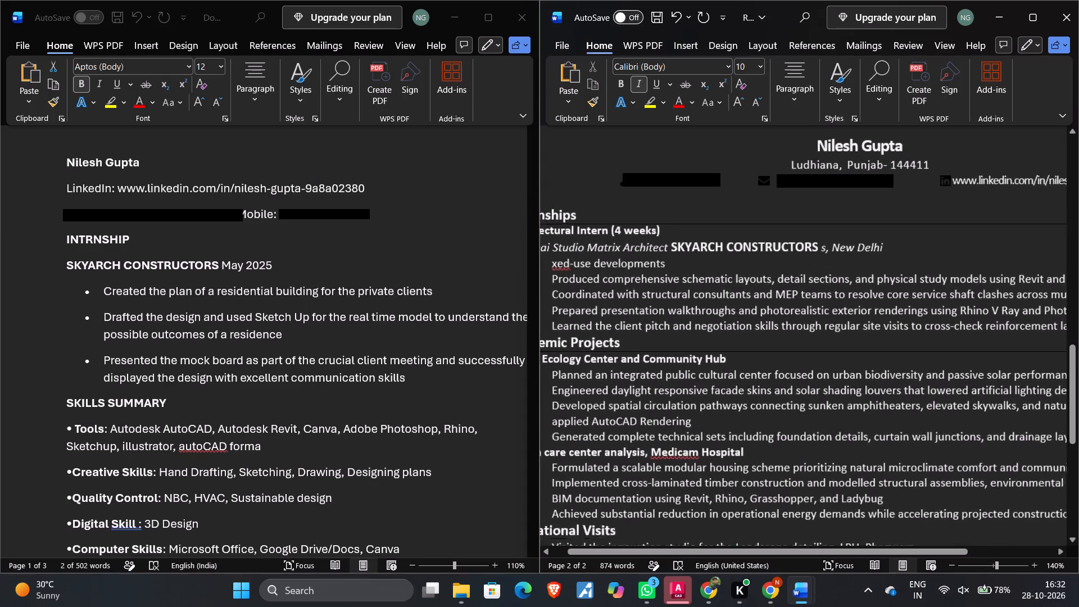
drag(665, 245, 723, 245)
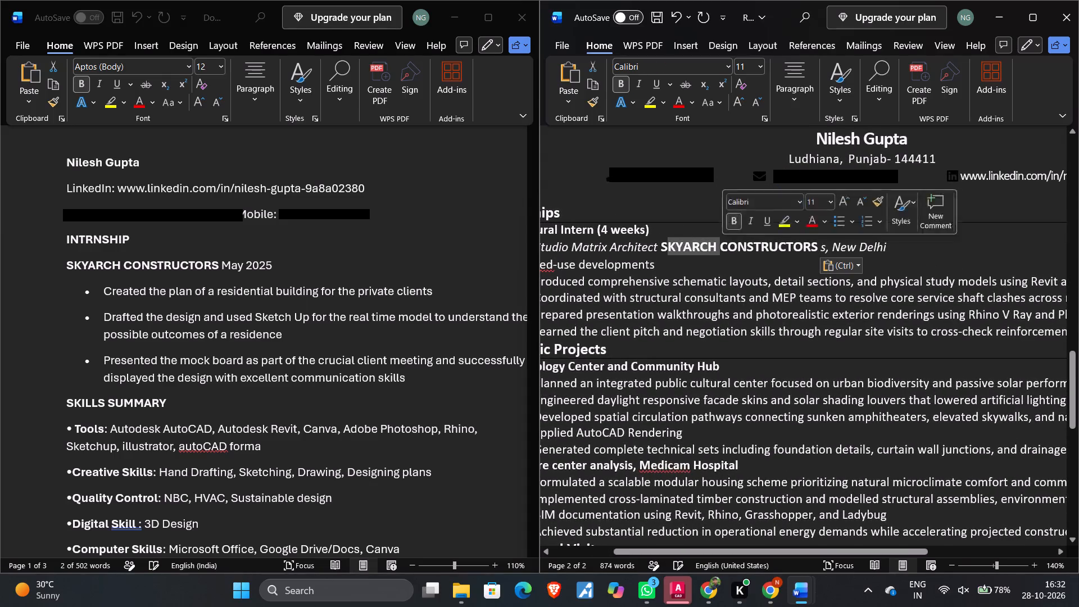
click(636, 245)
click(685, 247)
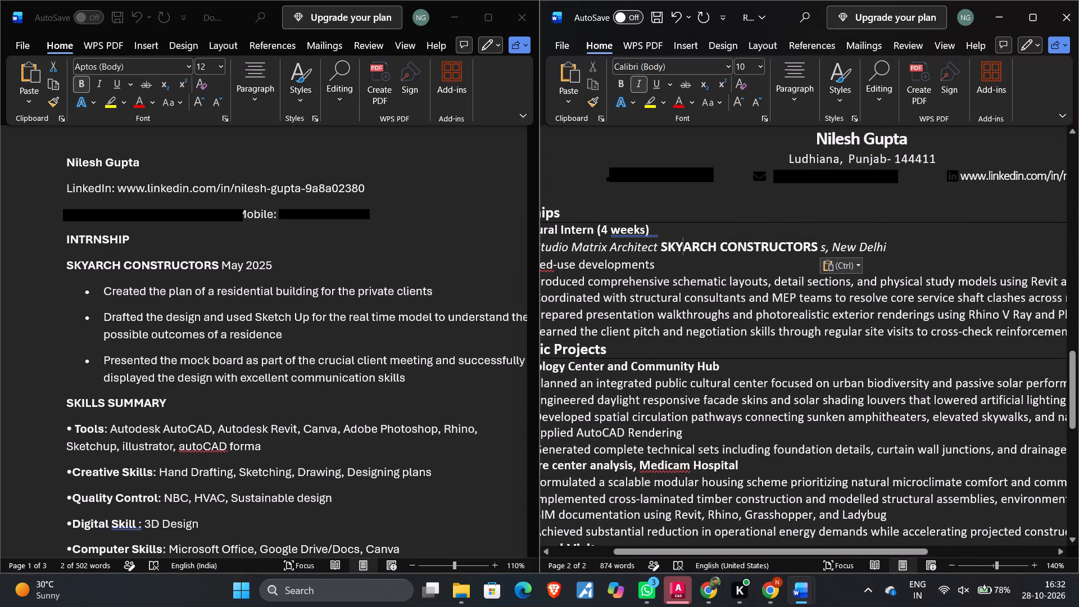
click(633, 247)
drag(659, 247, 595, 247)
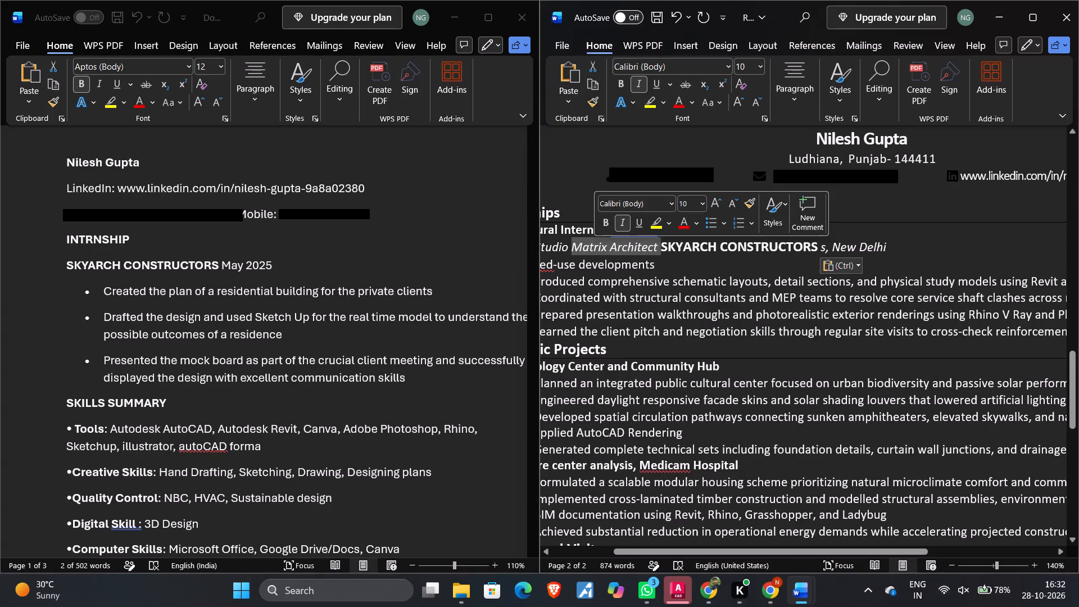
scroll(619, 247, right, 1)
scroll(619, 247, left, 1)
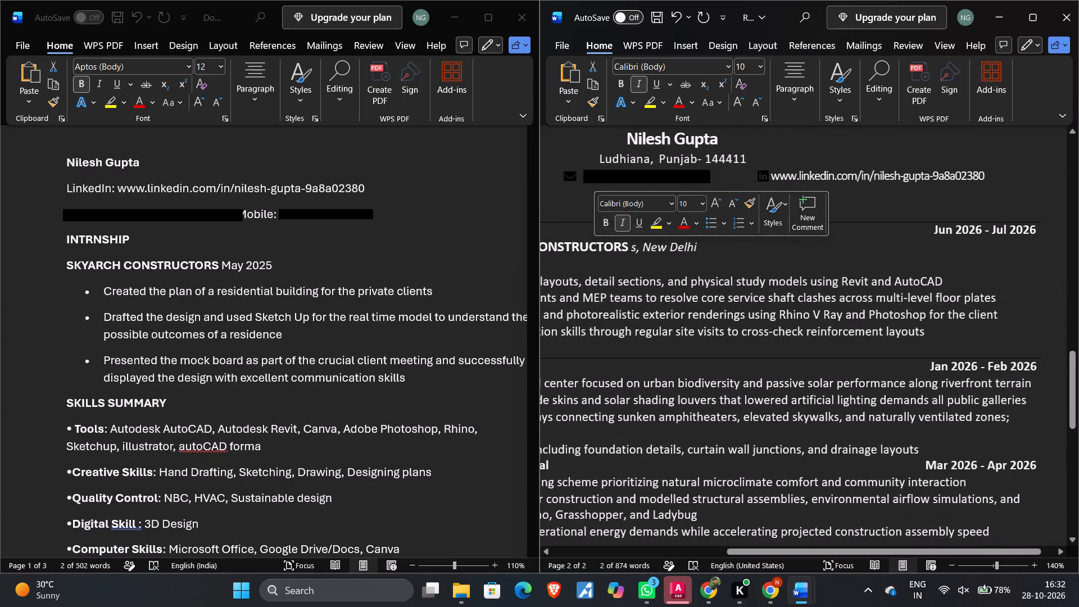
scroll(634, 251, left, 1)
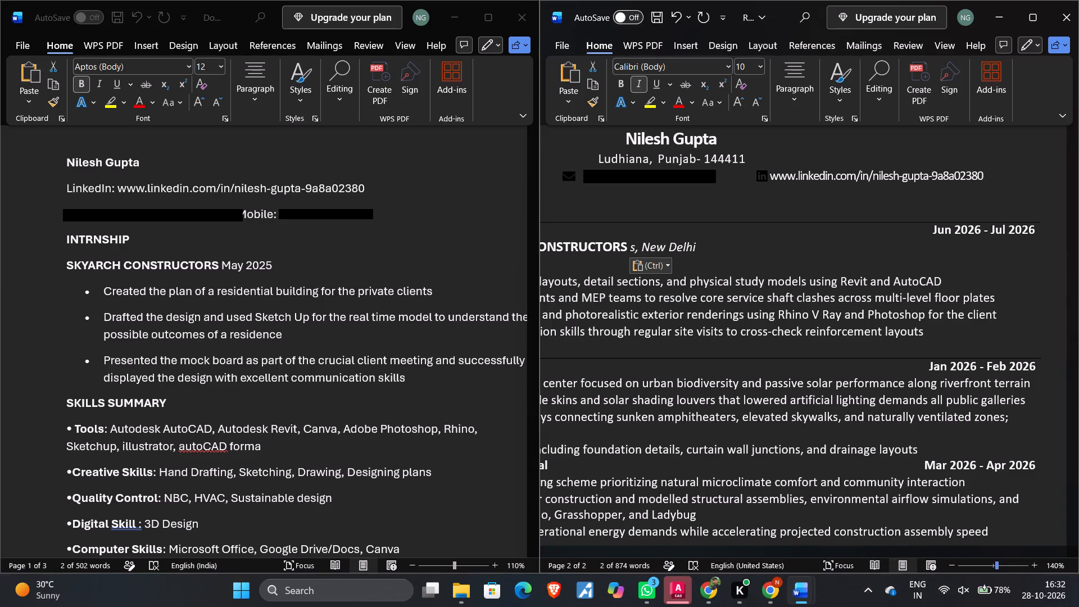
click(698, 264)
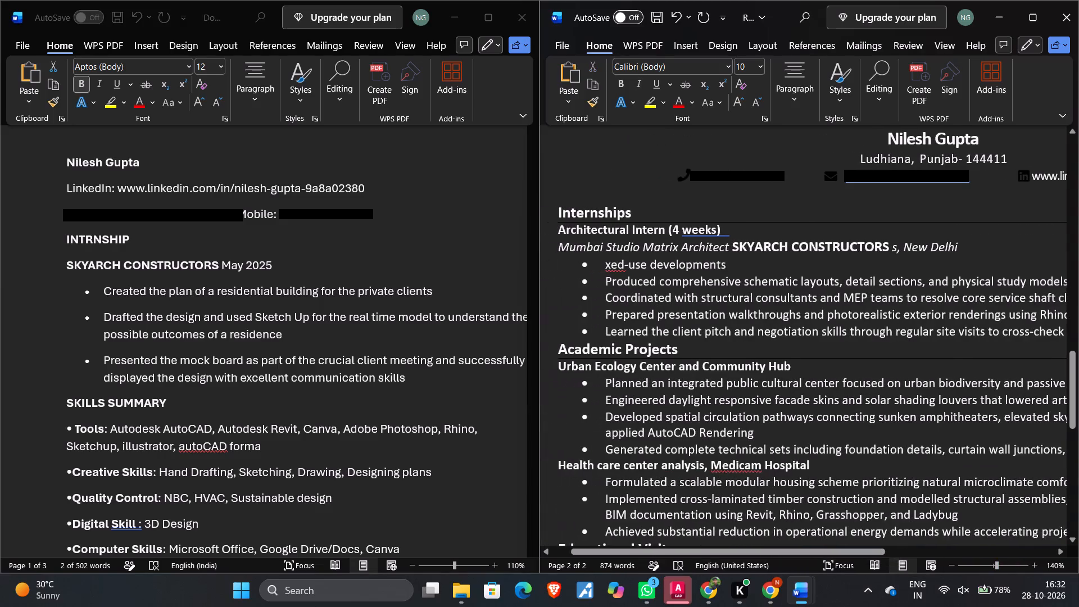
Replace "New Delhi" in the resume's internship company line with "Chandigarh", correcting its spelling with the suggested word.
click(952, 246)
drag(978, 247, 918, 248)
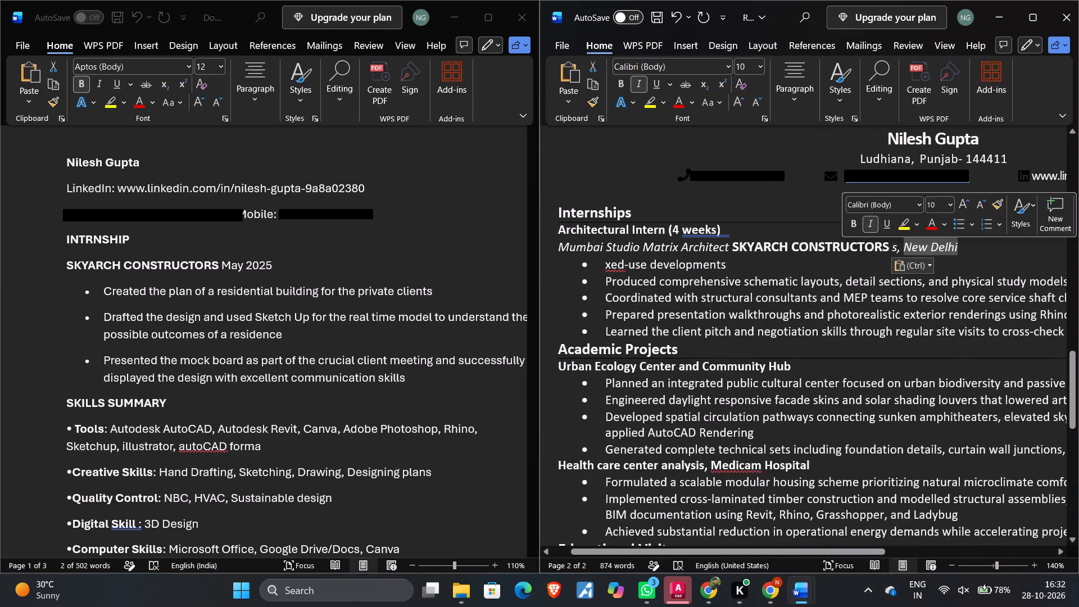
key(BackSpace)
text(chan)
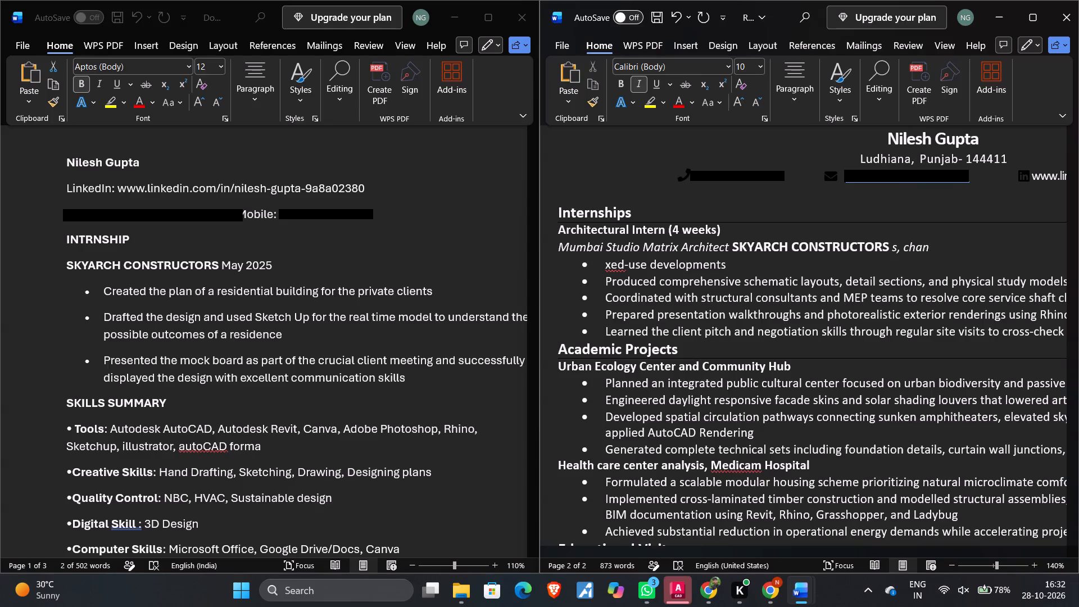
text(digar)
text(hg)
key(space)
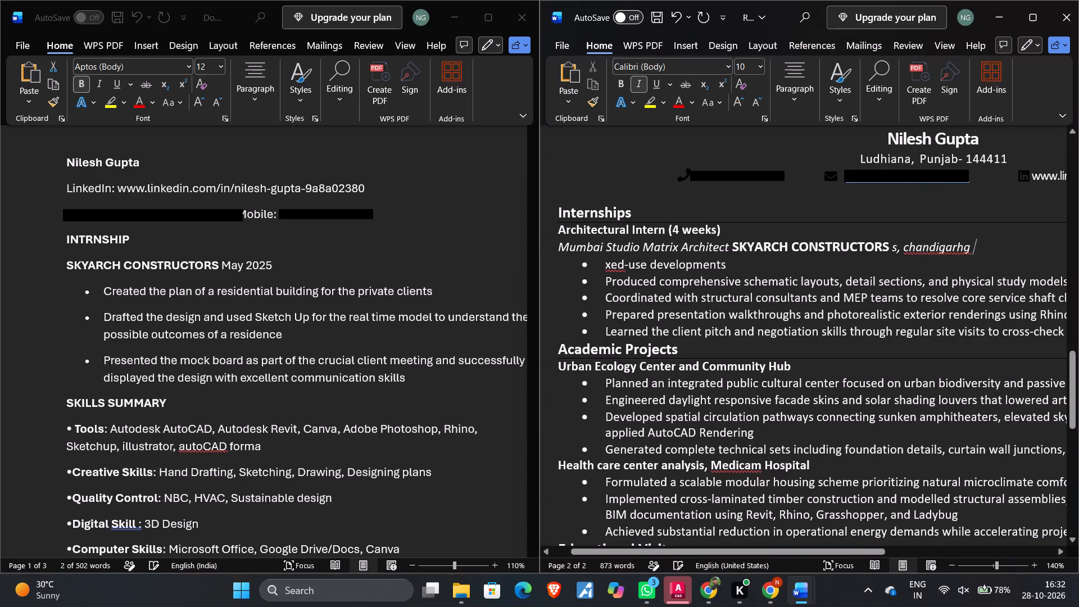
right_click(917, 243)
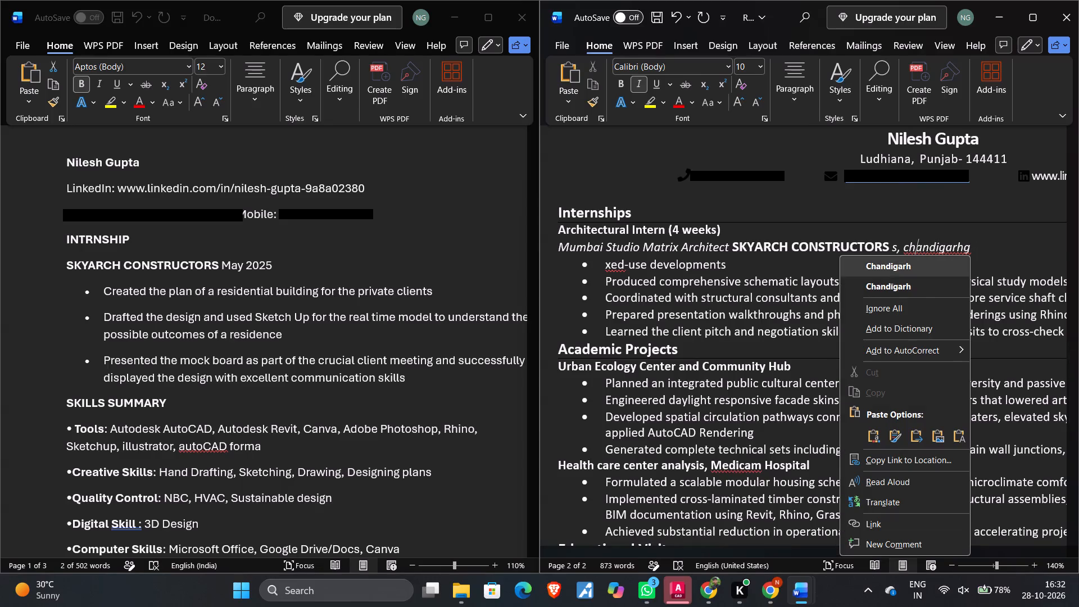
click(899, 266)
Remove the bold from SKYARCH CONSTRUCTORS in the resume's internship line and change its capitalization to "Skyarch Constructors".
drag(888, 253, 734, 252)
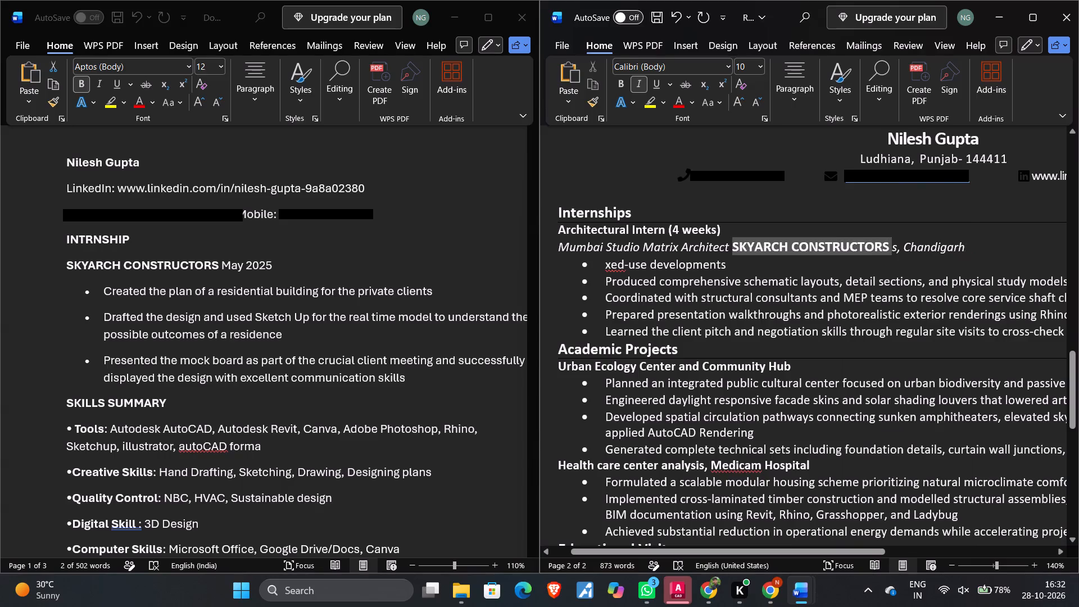
drag(734, 252, 734, 248)
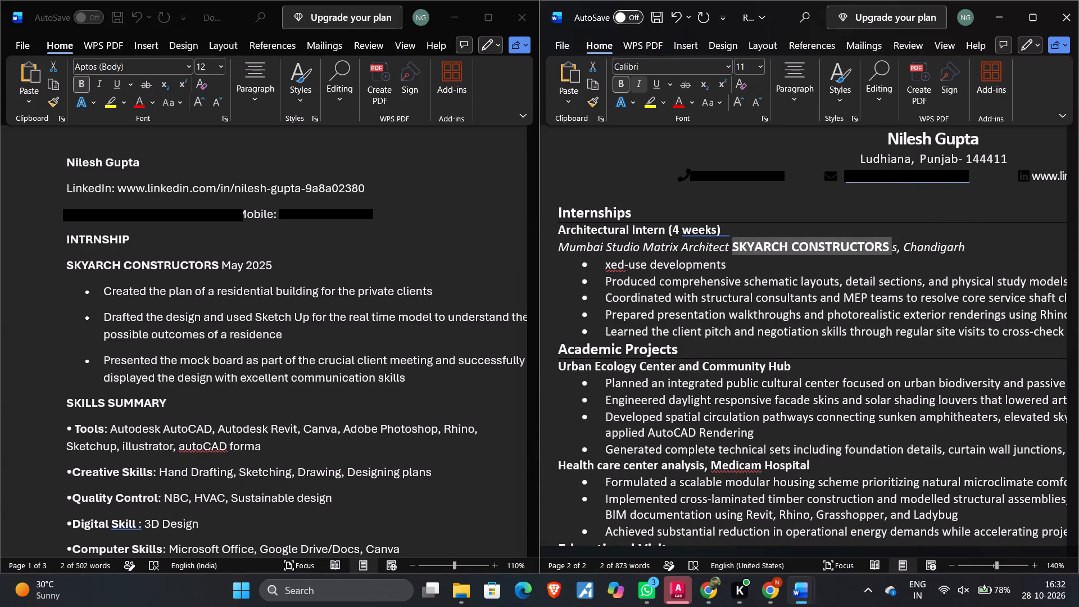
click(622, 83)
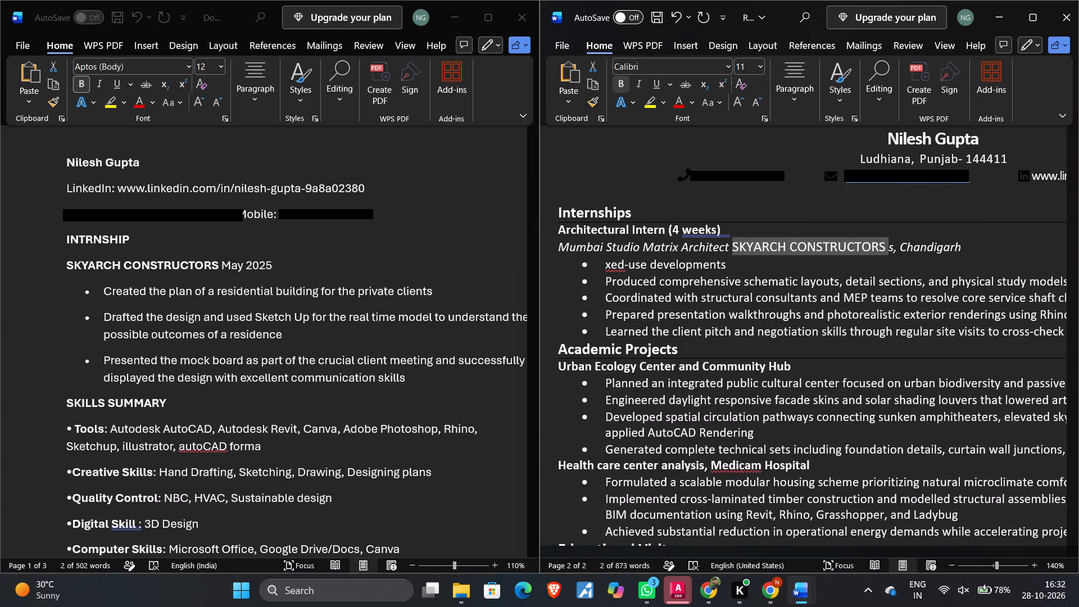
click(717, 107)
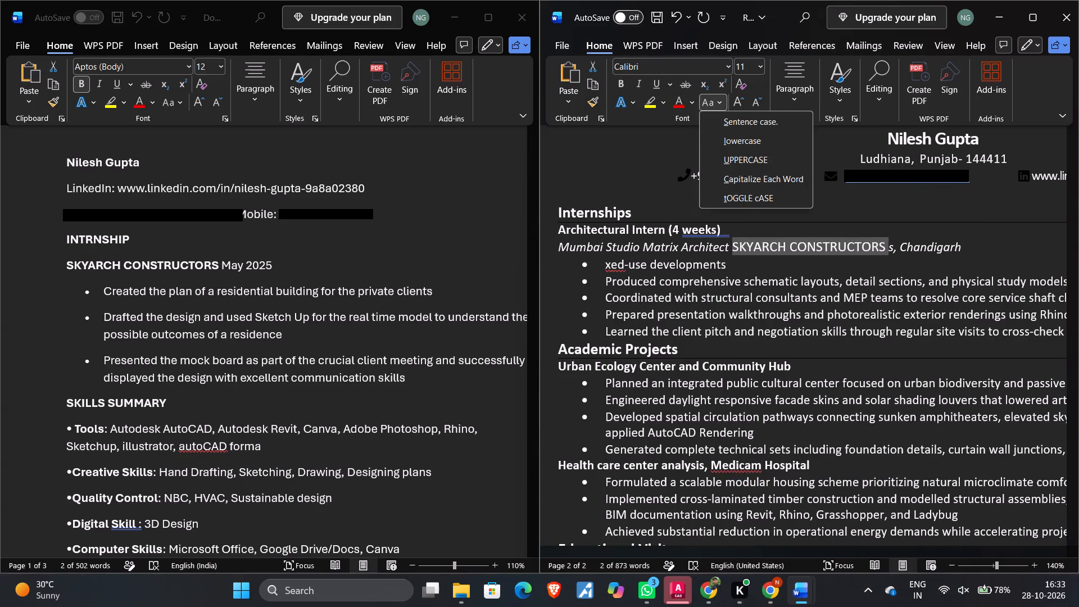
click(727, 127)
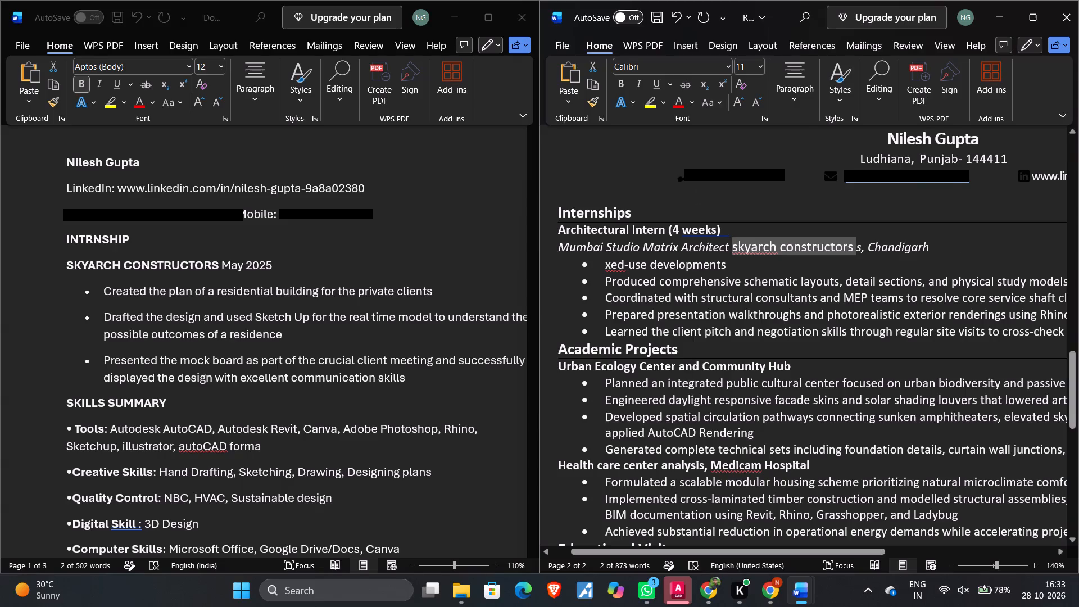
click(778, 250)
click(740, 248)
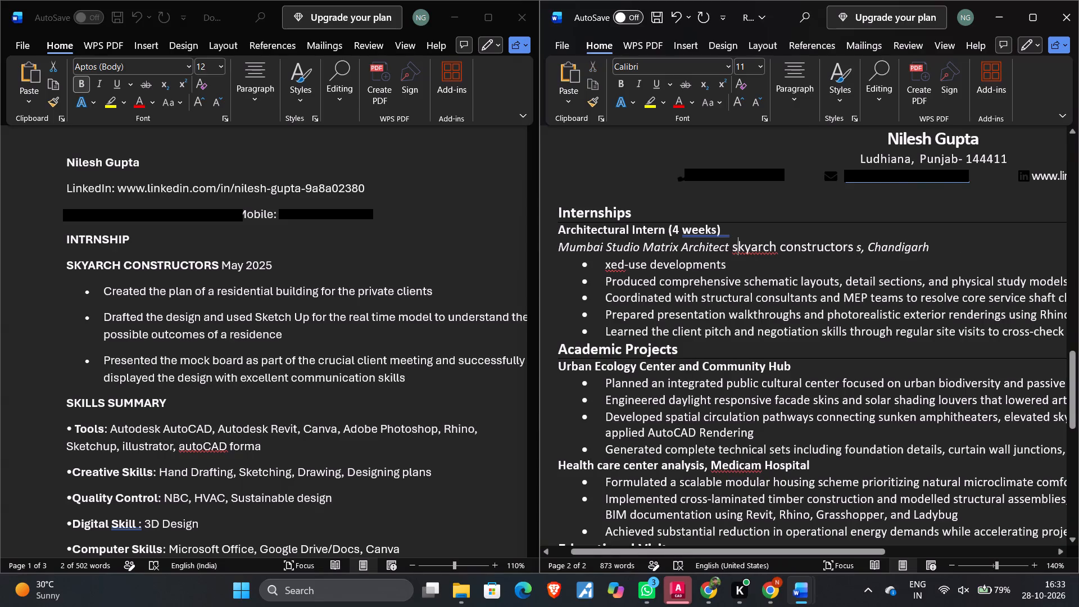
key(BackSpace)
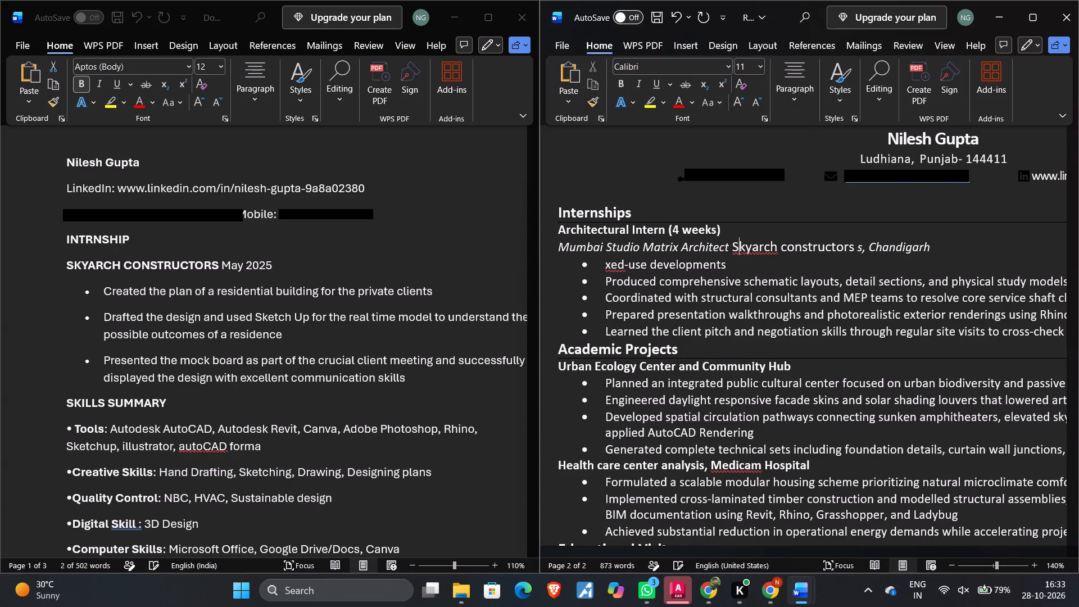
click(784, 250)
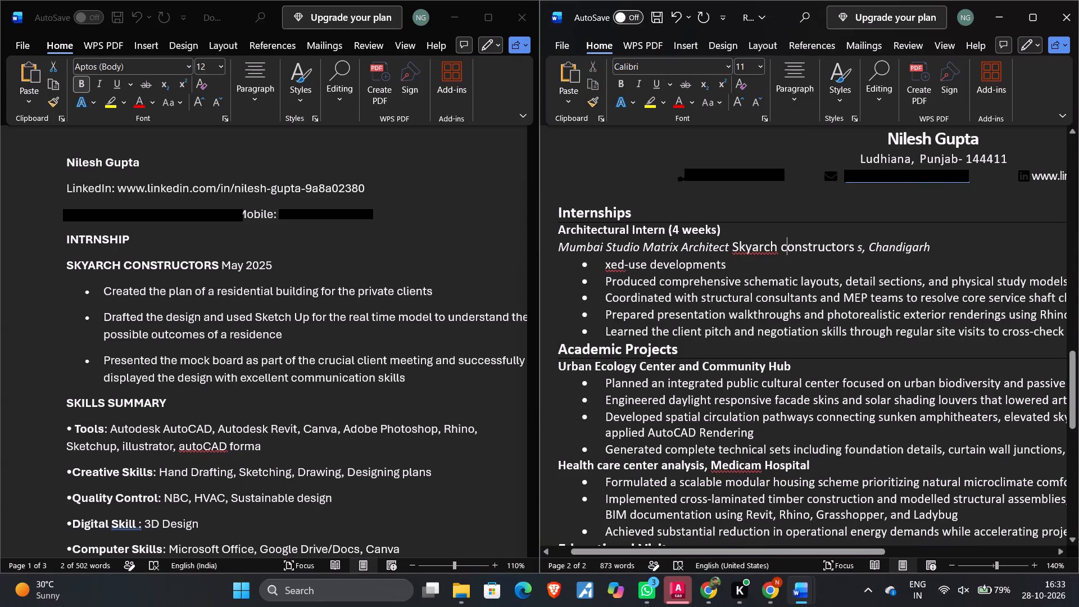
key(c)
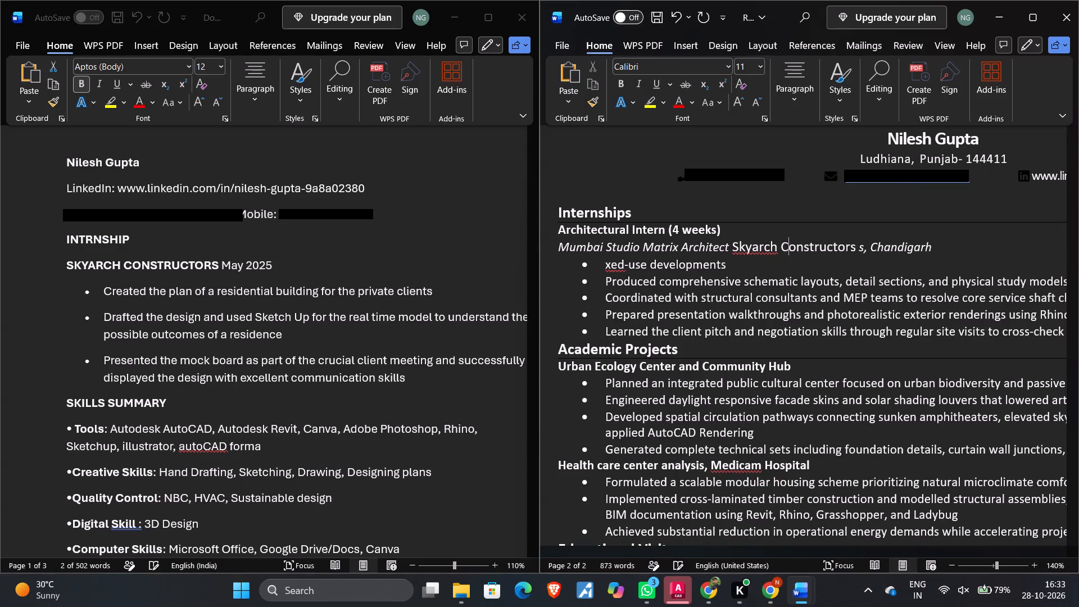
Delete the old company text "Mumbai Studio Matrix Architect" in front of "Skyarch Constructors".
drag(727, 245, 624, 250)
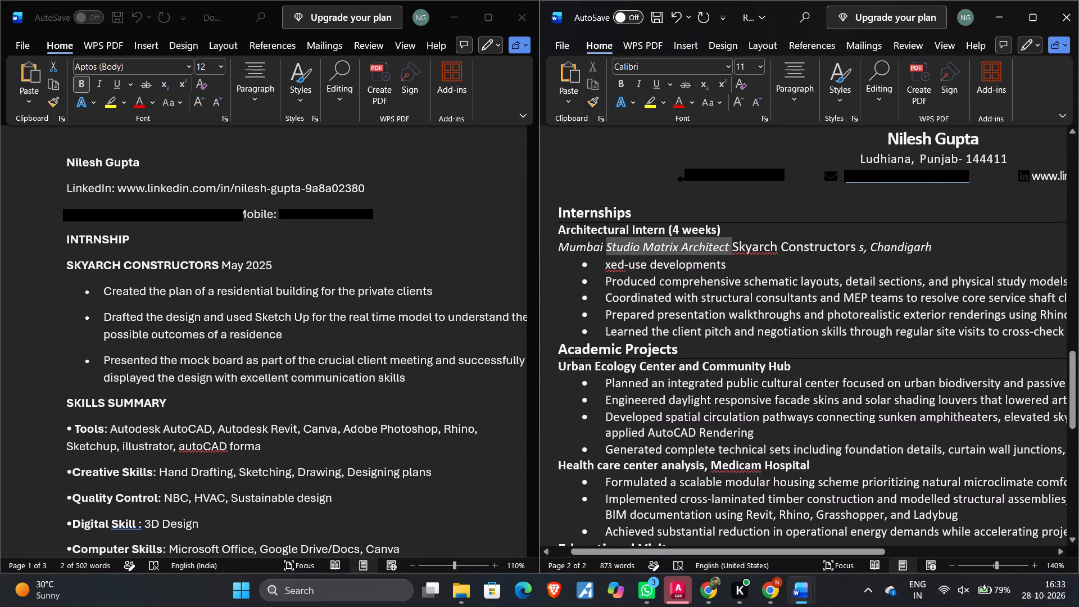
drag(624, 250, 583, 246)
key(BackSpace)
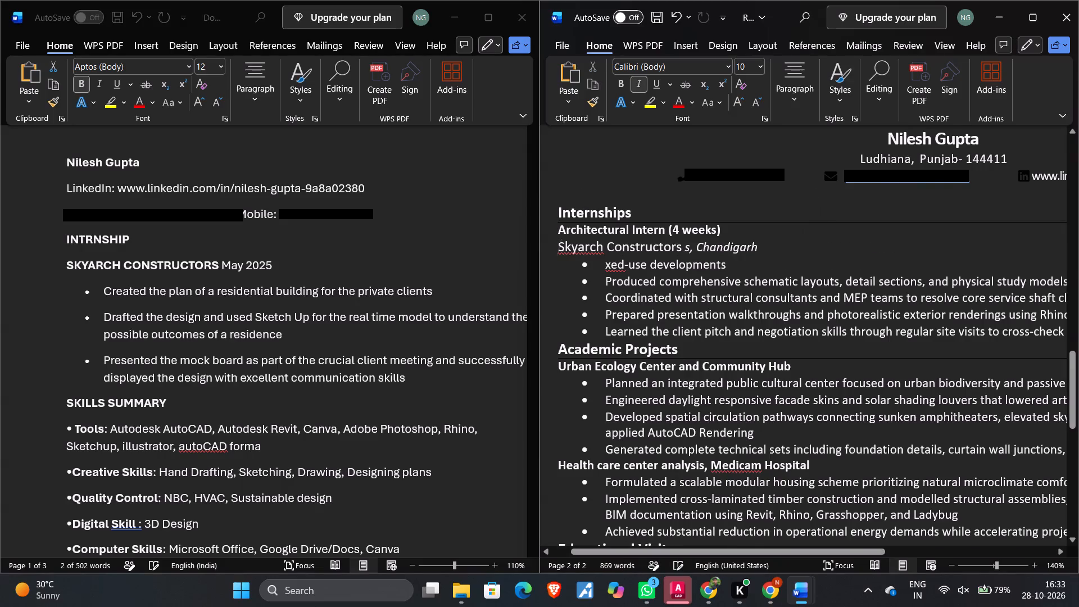
click(777, 245)
Add the word "Skyarch" in the resume's company line to the spelling dictionary.
click(633, 267)
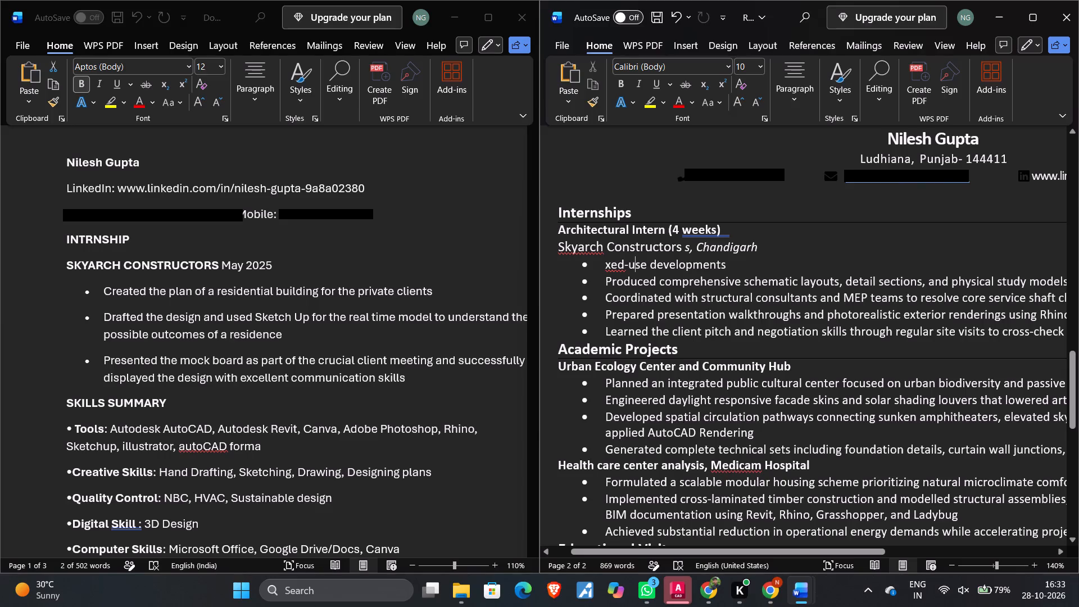
click(586, 250)
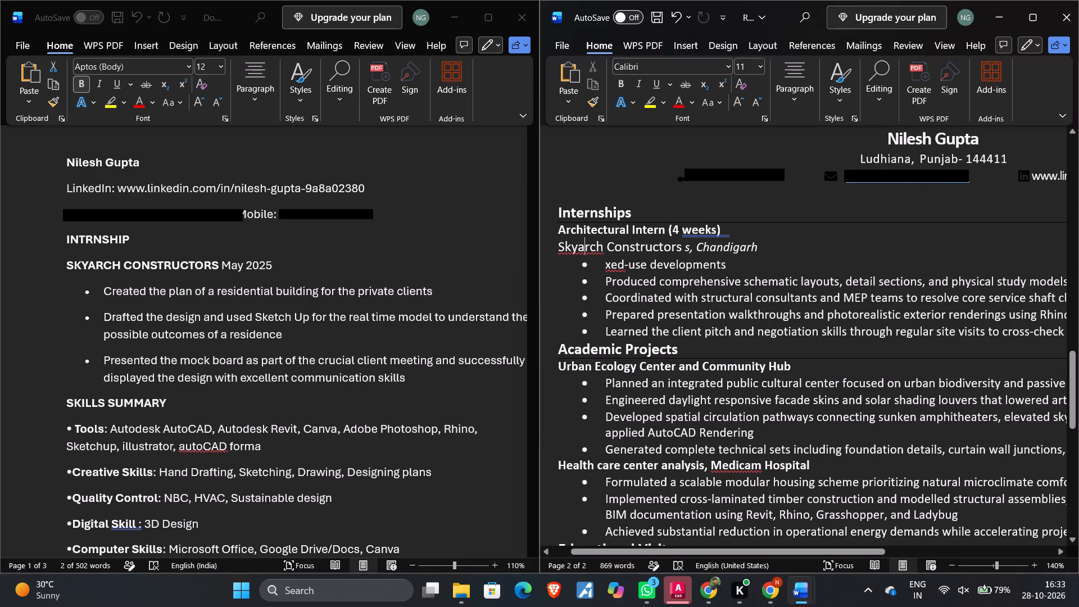
right_click(584, 250)
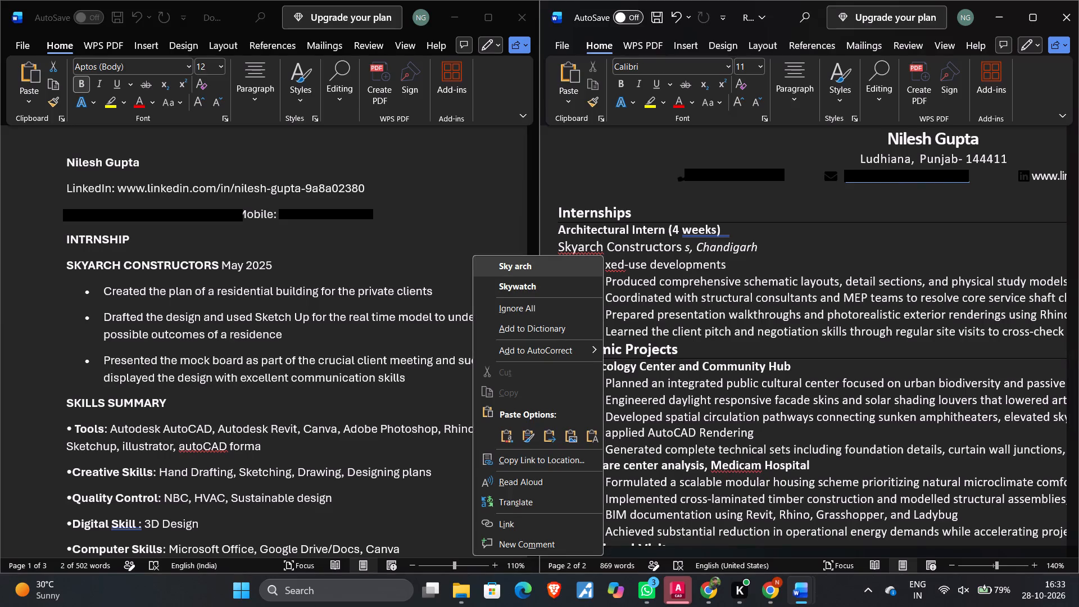
click(533, 336)
Select all three internship bullets under SKYARCH CONSTRUCTORS in Document1, from "Created the plan" through "excellent communication skills".
click(291, 300)
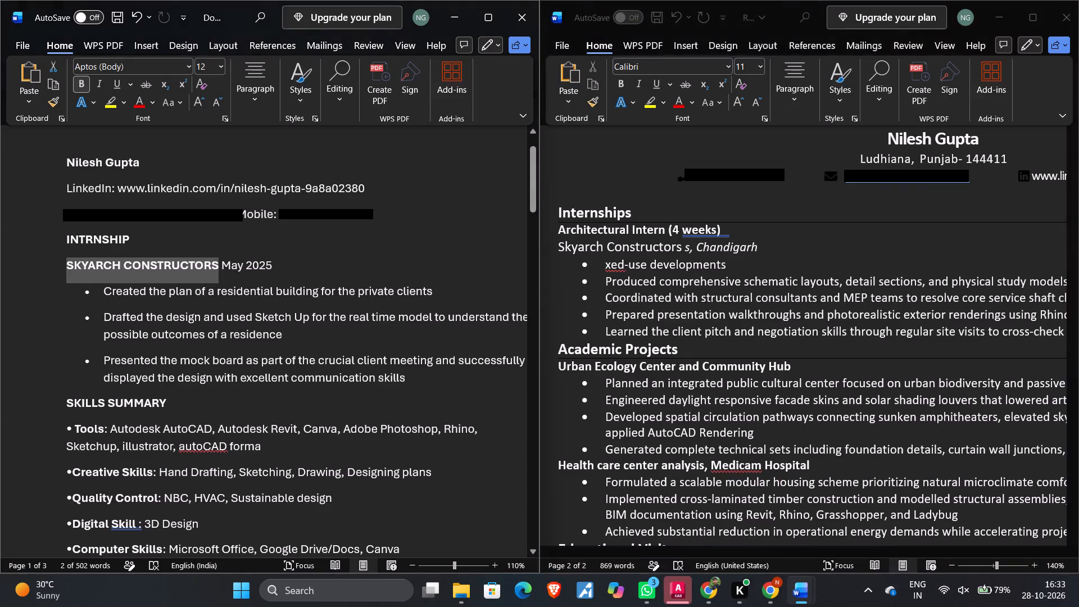
click(157, 300)
drag(115, 292, 328, 305)
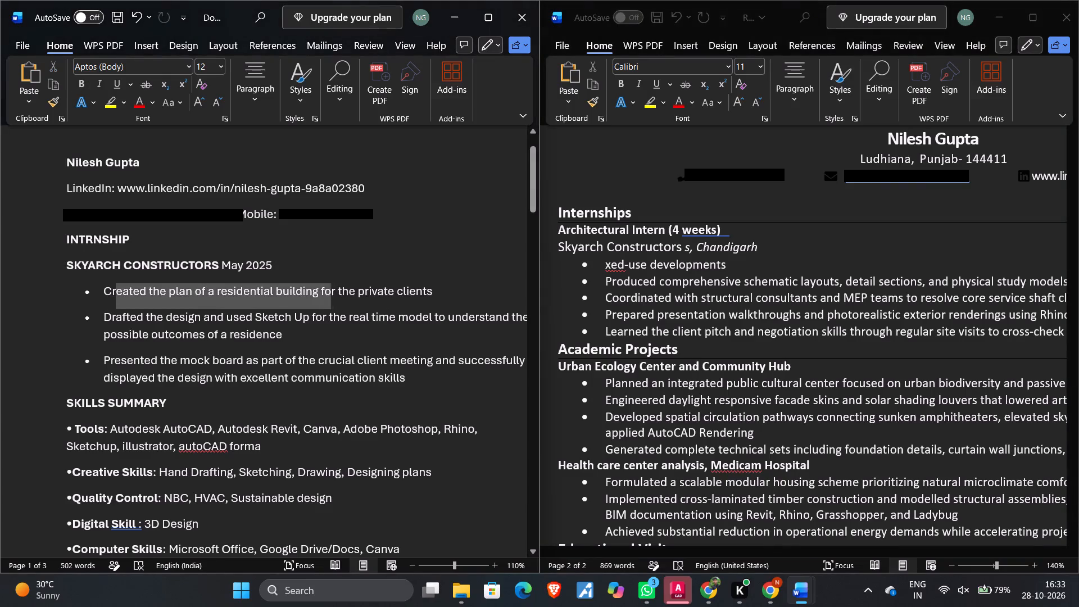
drag(328, 305, 329, 297)
key(Escape)
key(Escape)
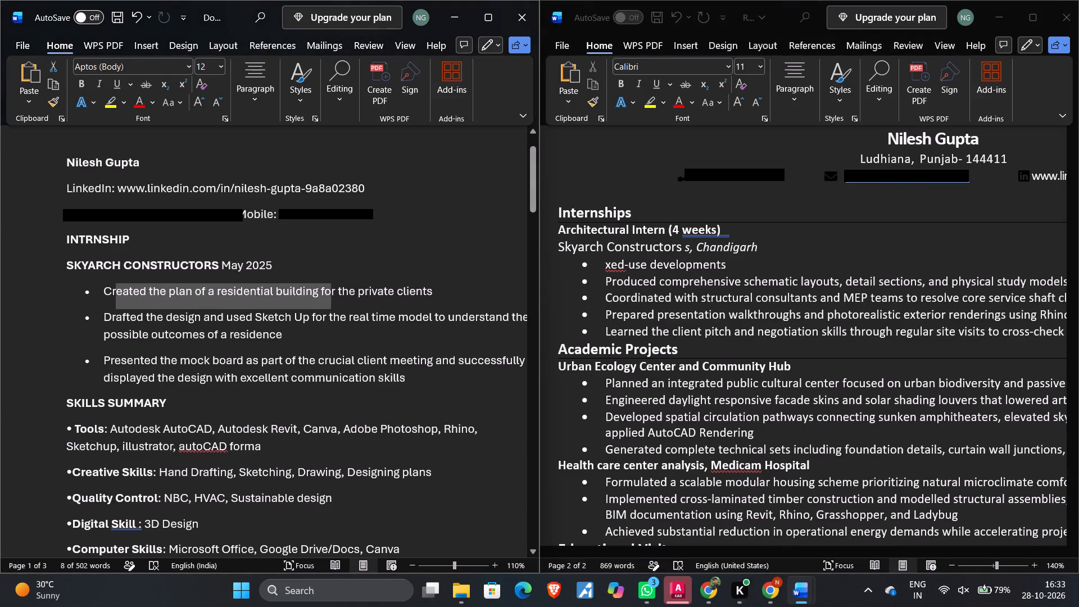
click(93, 293)
drag(91, 291, 482, 374)
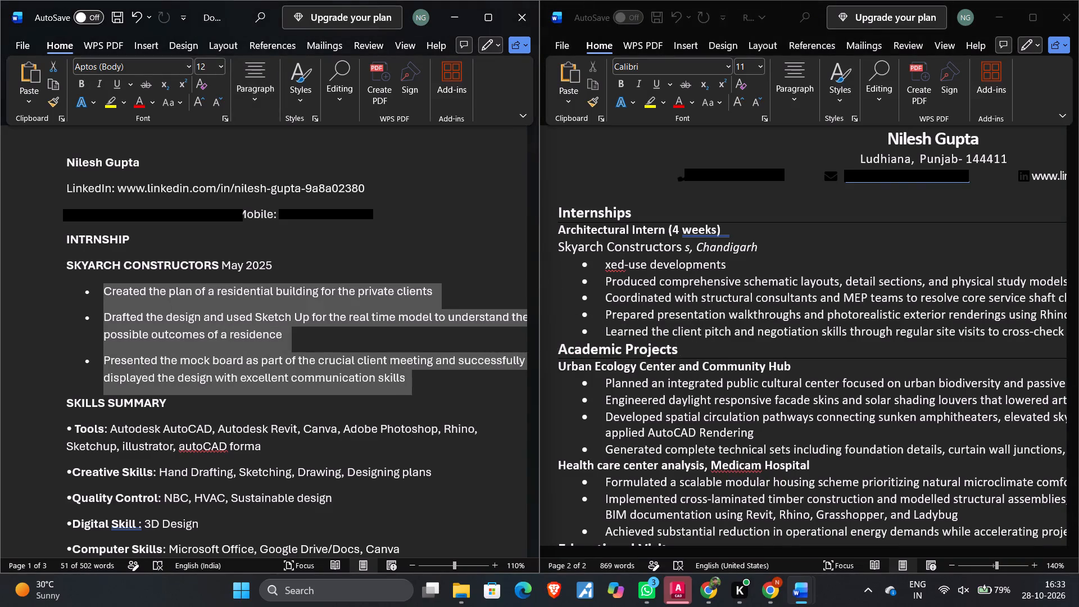
Maximize Document1 and remove the bullet formatting from the three internship lines under SKYARCH CONSTRUCTORS.
click(486, 19)
click(362, 322)
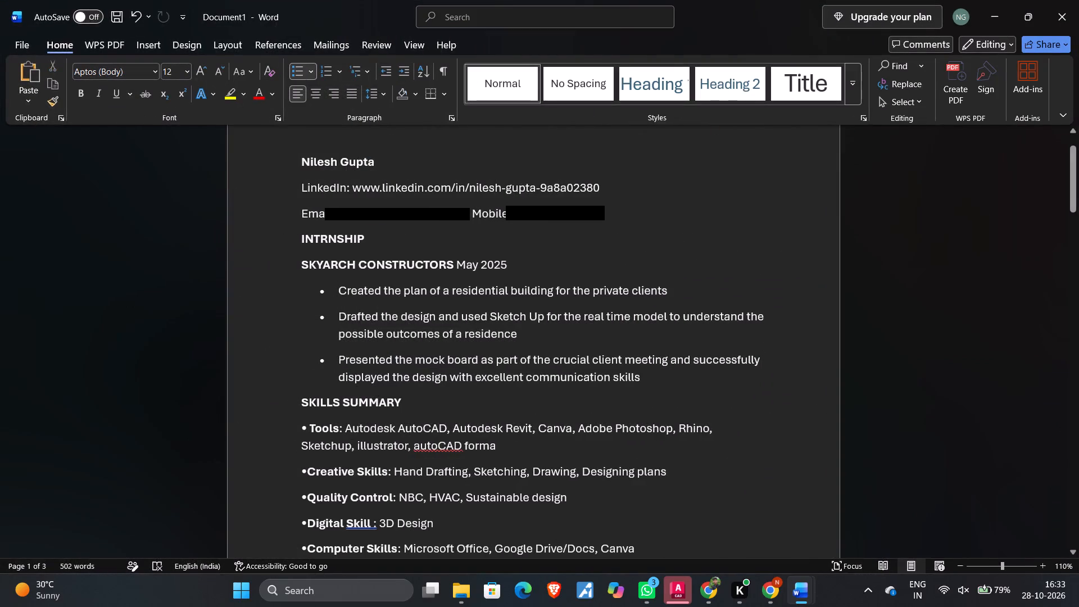
drag(319, 293, 735, 379)
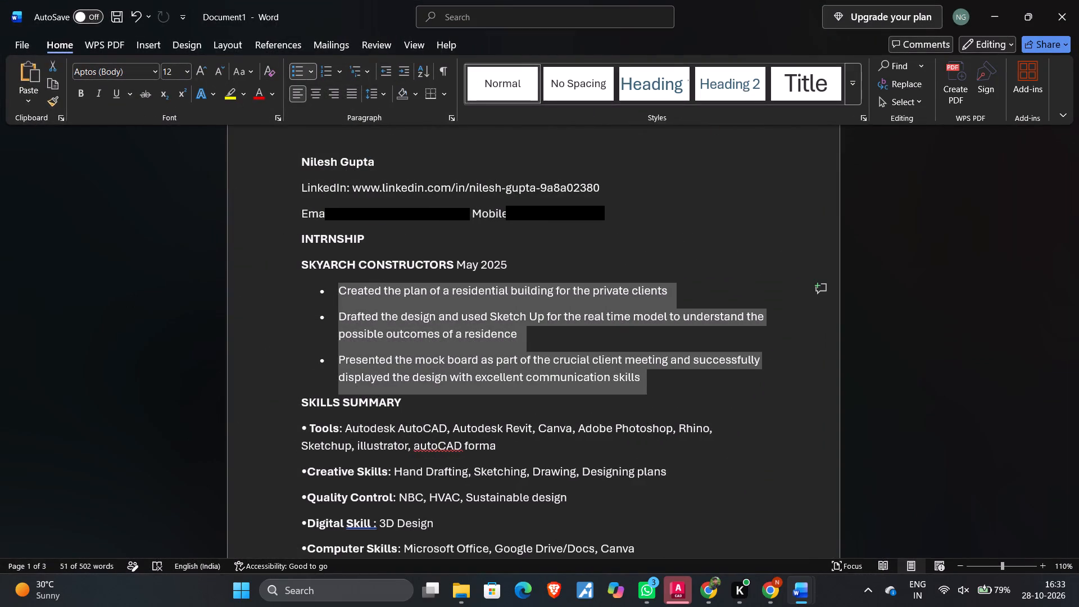
click(297, 71)
click(297, 71)
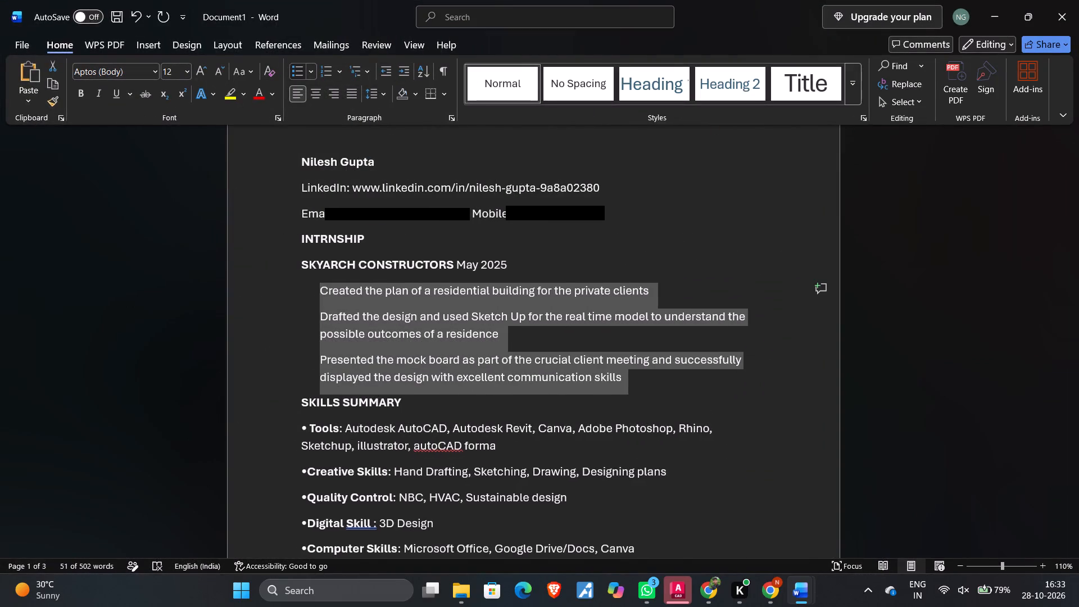
click(297, 71)
click(297, 71)
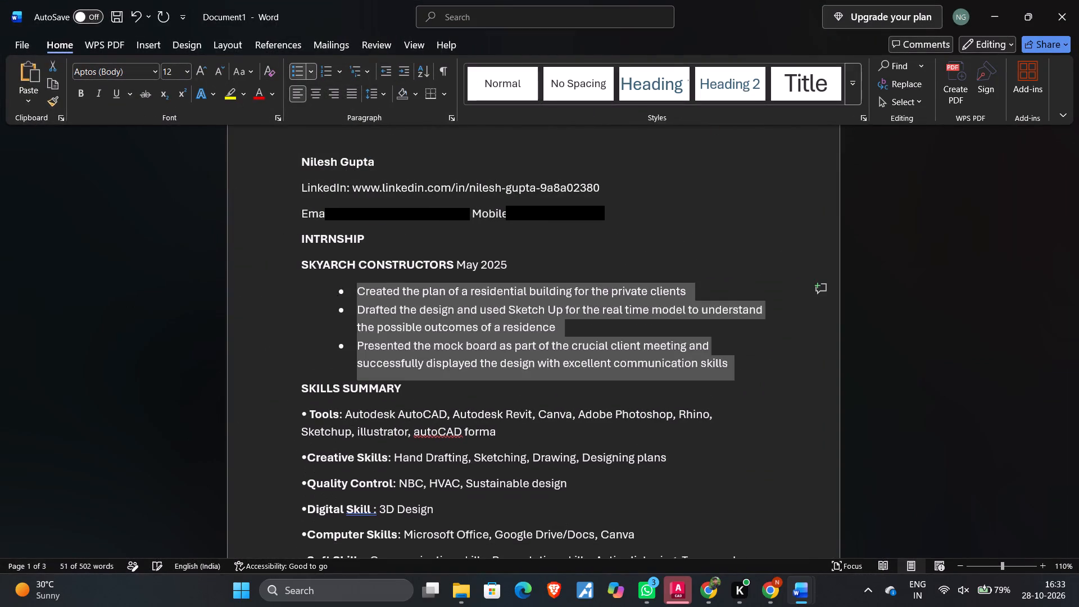
click(297, 71)
click(339, 335)
click(323, 300)
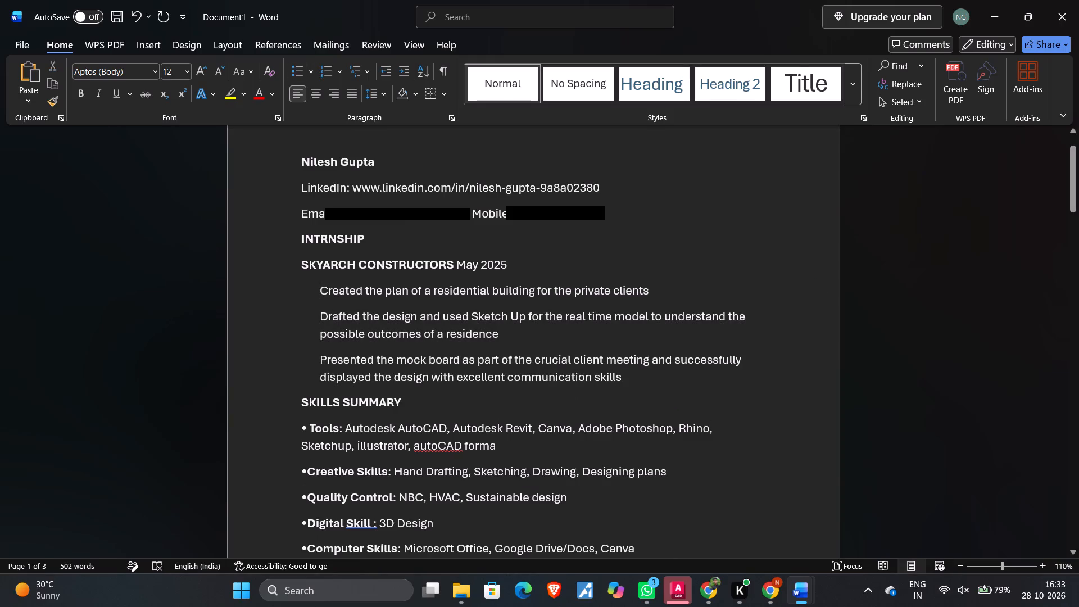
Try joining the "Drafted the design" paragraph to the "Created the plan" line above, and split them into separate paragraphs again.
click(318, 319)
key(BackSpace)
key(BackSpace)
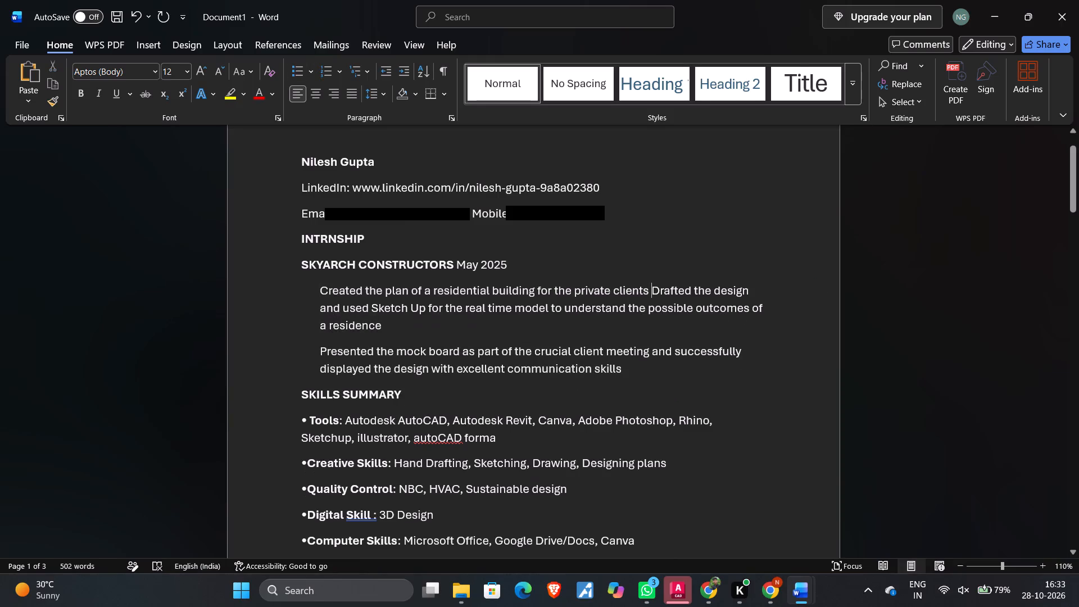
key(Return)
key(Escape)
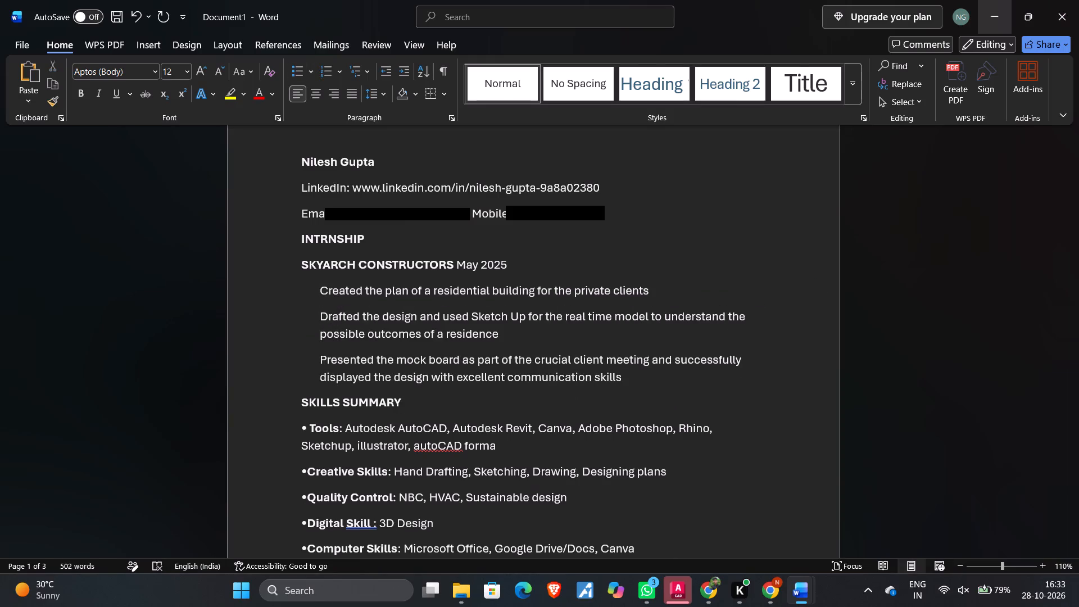
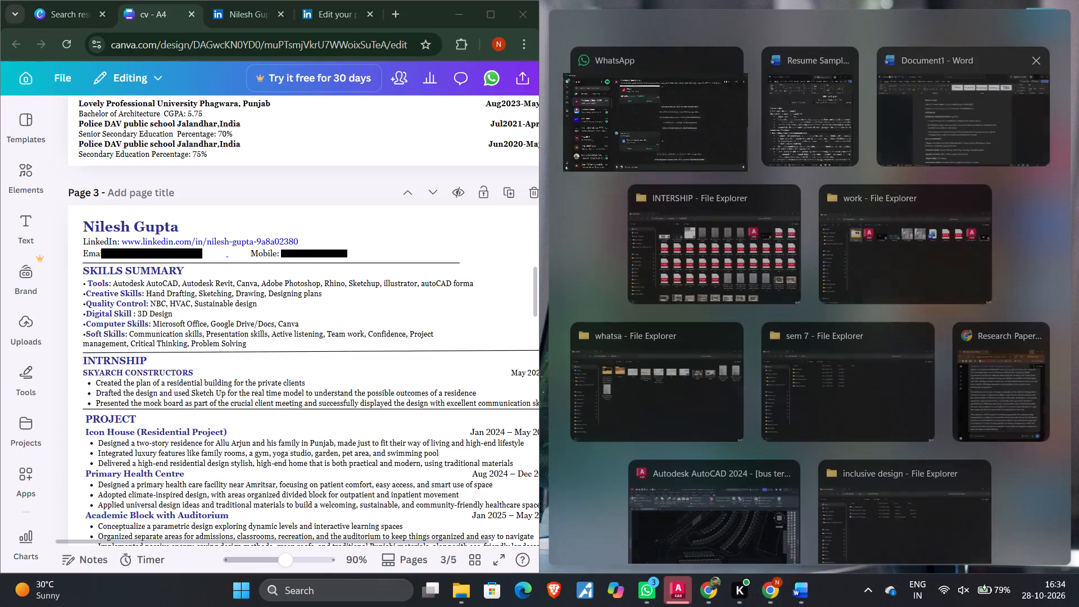
click(836, 127)
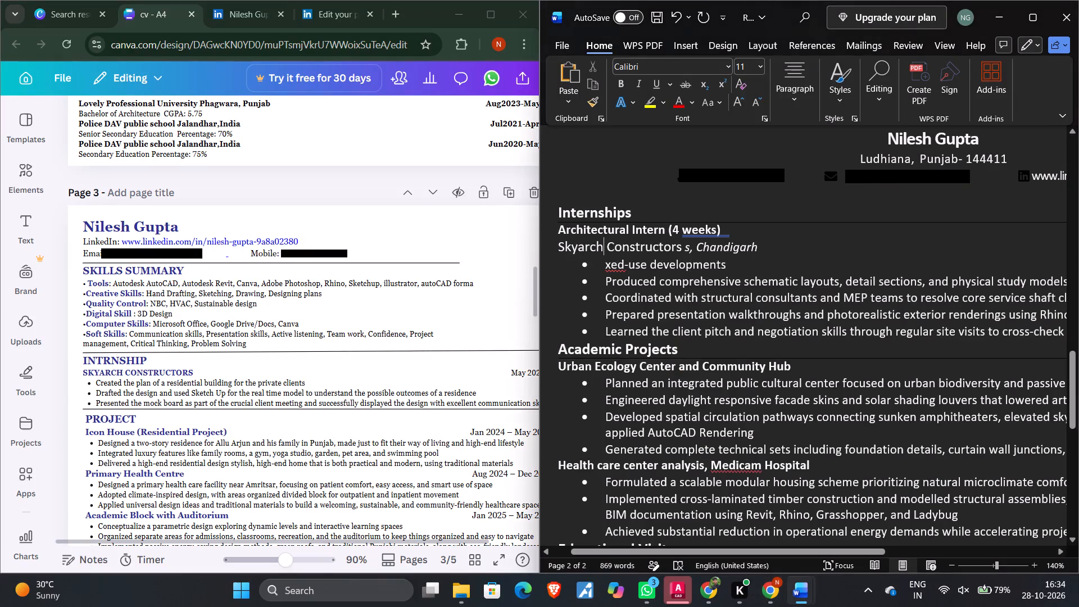
scroll(886, 296, up, 4)
scroll(886, 295, down, 2)
scroll(699, 307, down, 2)
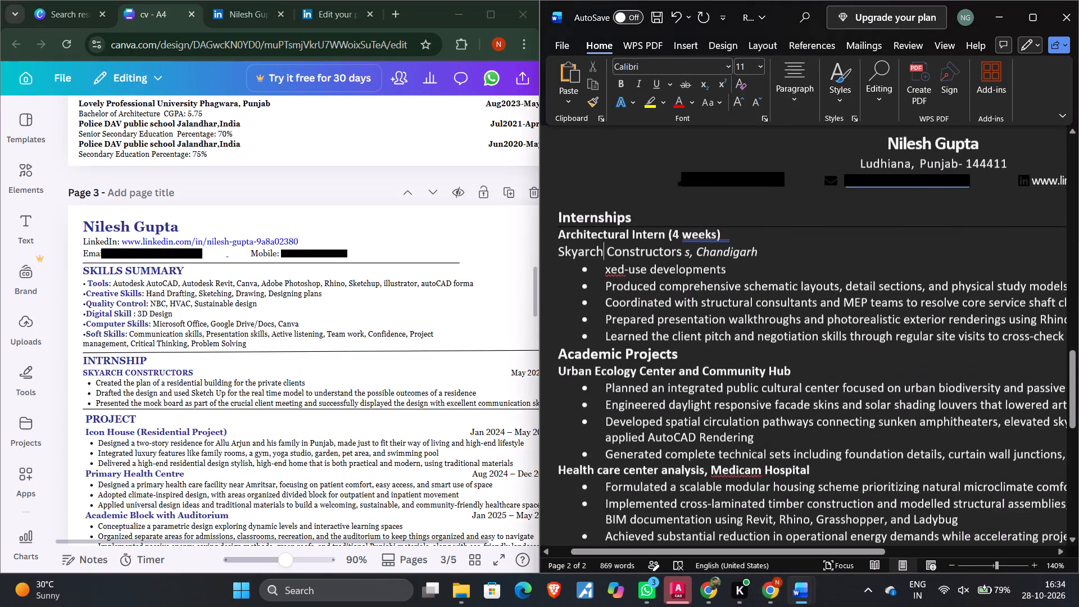
Select the internship text block containing SKYARCH CONSTRUCTORS on page 3 of the Canva CV.
click(187, 319)
click(155, 372)
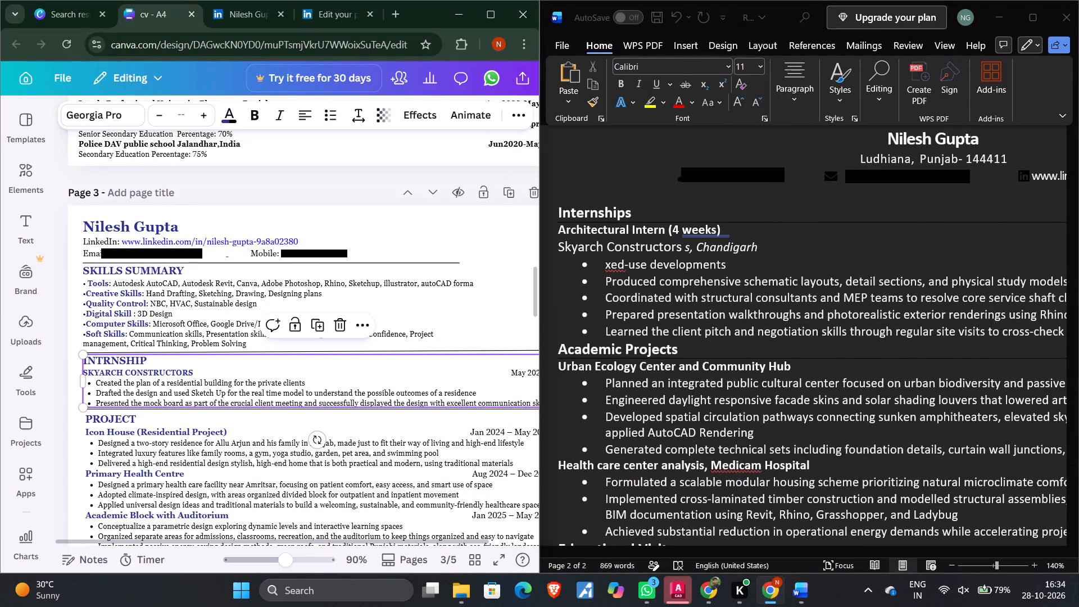
Switch to the Canva CV and copy the first SKYARCH CONSTRUCTORS bullet, "Created the plan of a residential building for the private clients".
click(237, 382)
click(154, 382)
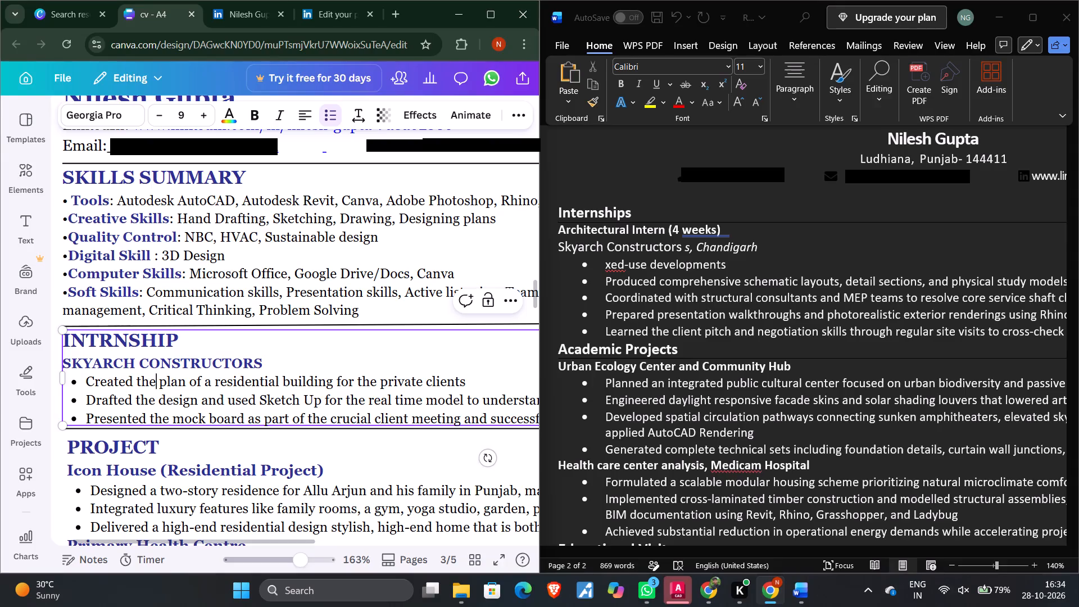
drag(79, 384, 467, 378)
key(ctrl+c)
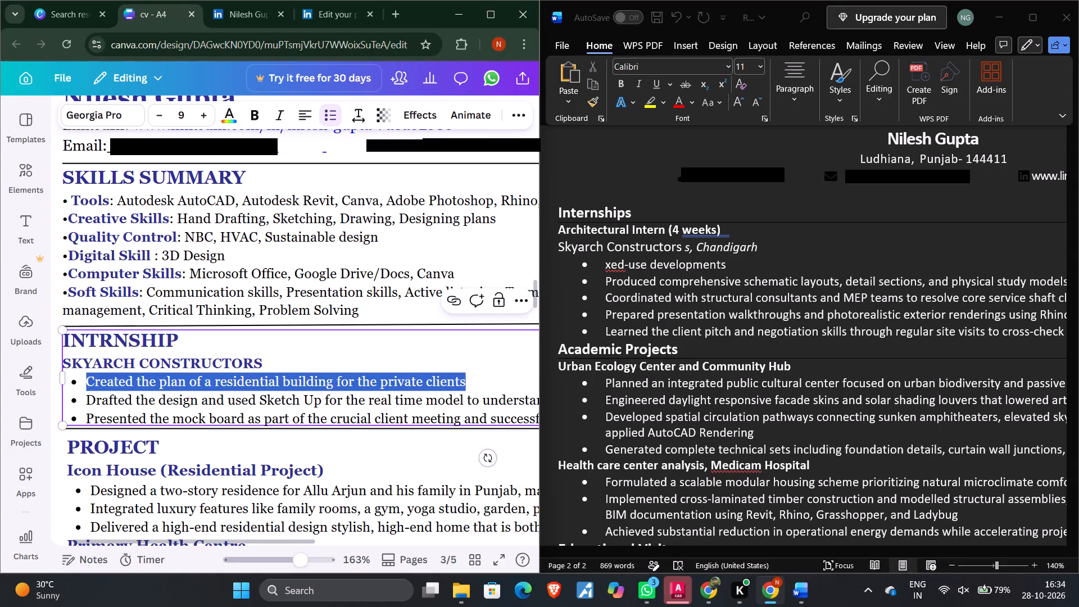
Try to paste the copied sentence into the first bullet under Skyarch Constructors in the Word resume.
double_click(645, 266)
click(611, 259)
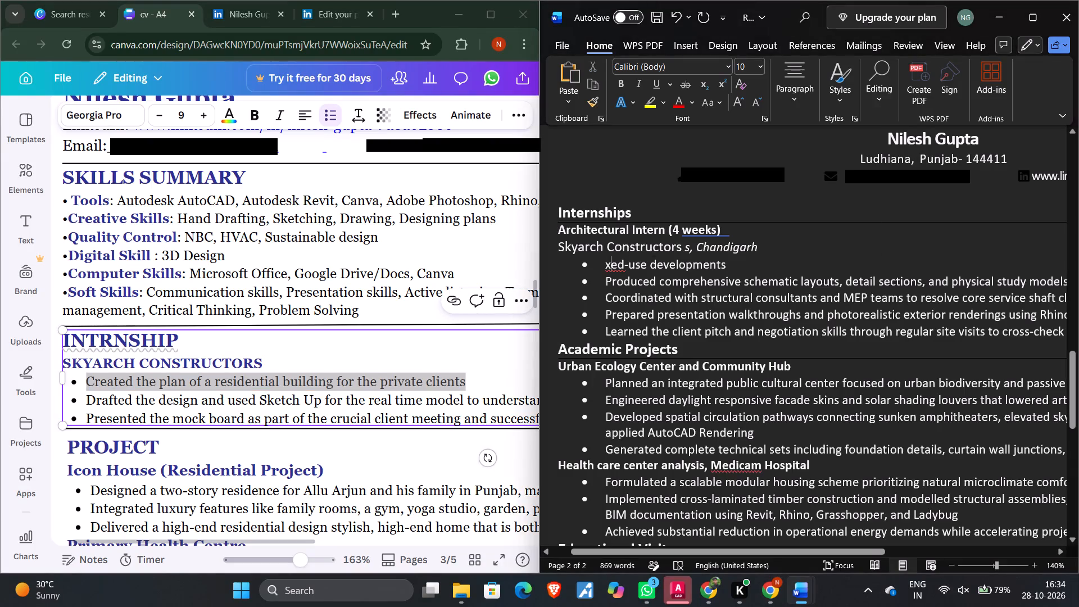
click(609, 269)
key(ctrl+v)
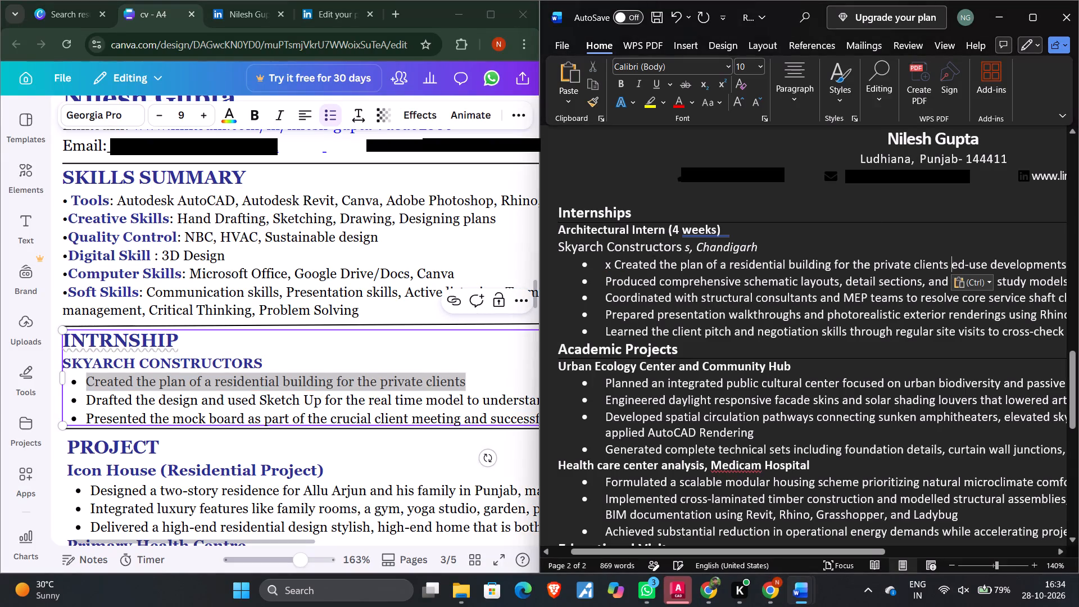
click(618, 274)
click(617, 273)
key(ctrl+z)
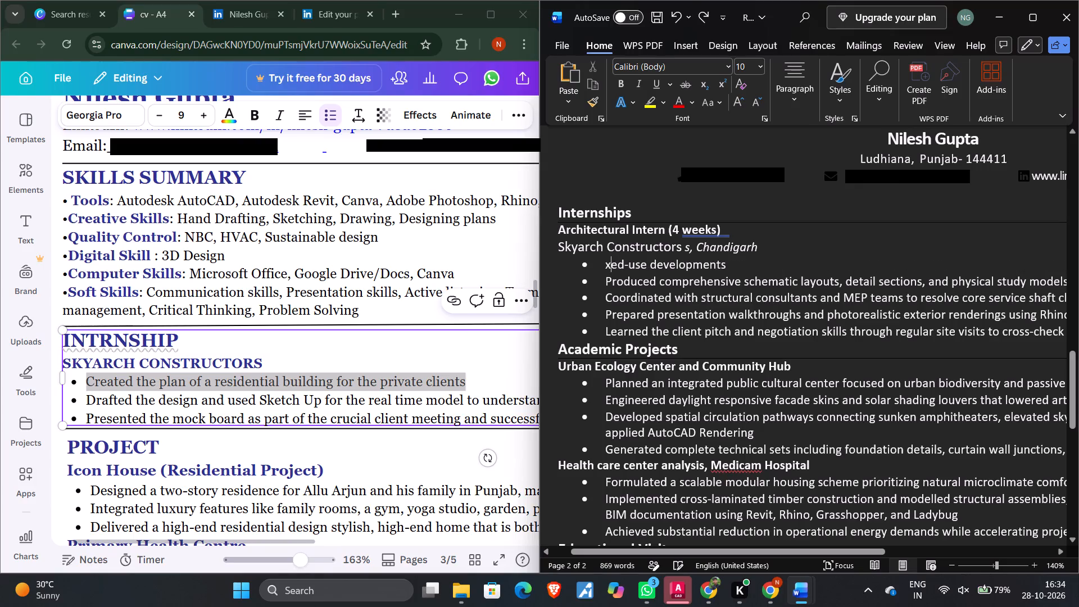
Replace the leftover "xed-use developments" text with the copied "Created the plan" sentence, keeping the "Produced comprehensive schematic layouts" text as its own bullet.
drag(735, 270, 603, 270)
key(ctrl+v)
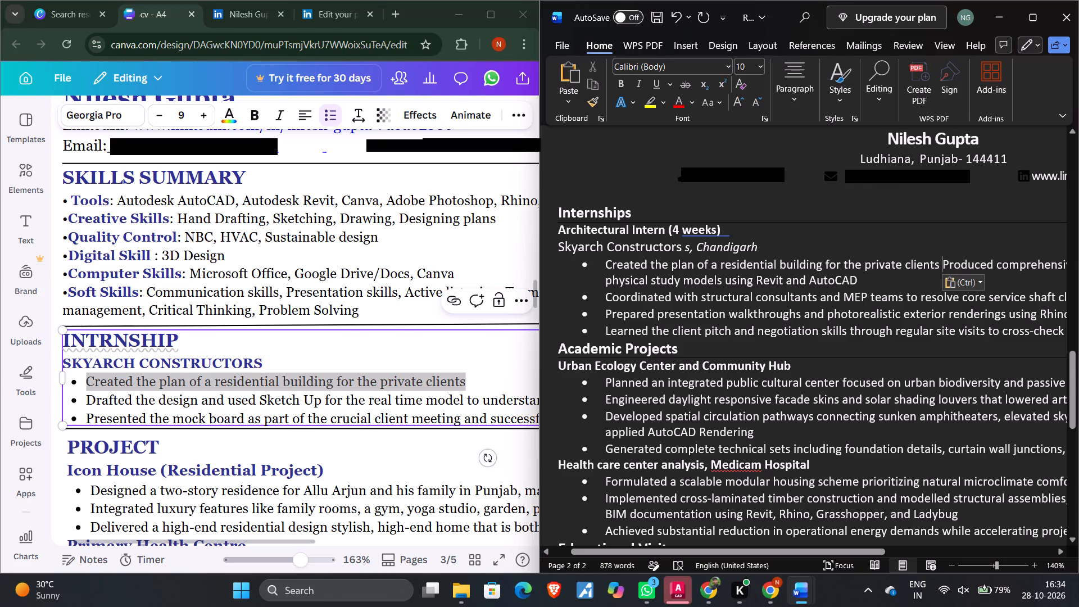
key(Return)
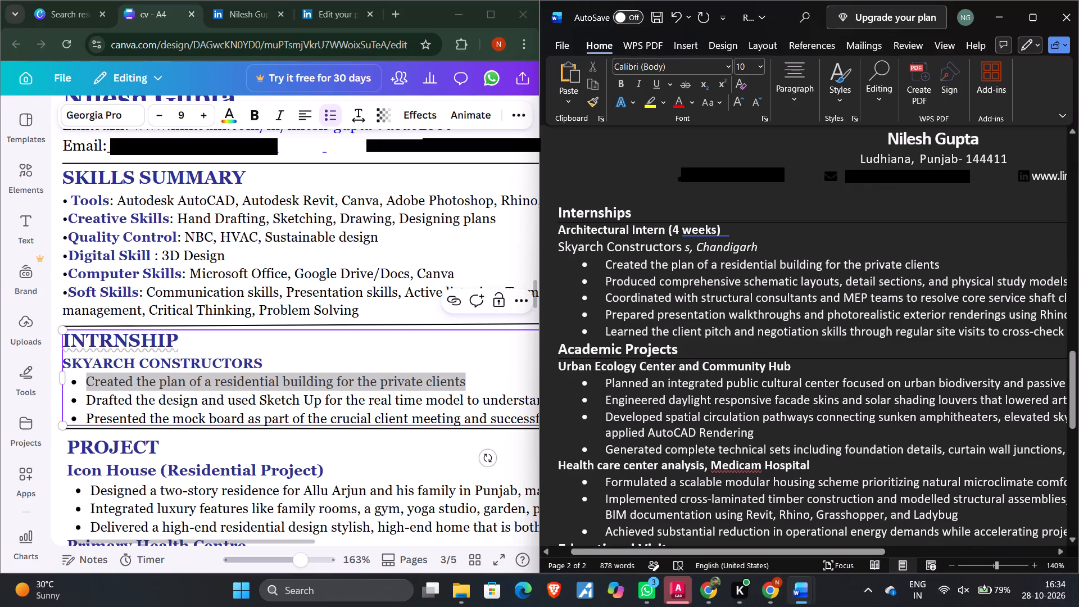
Replace the "Coordinated with structural consultants" bullet with Canva's "Drafted the design and used Sketch Up for the real time model to understand the possible outcomes of a residence".
click(126, 413)
drag(83, 400, 368, 400)
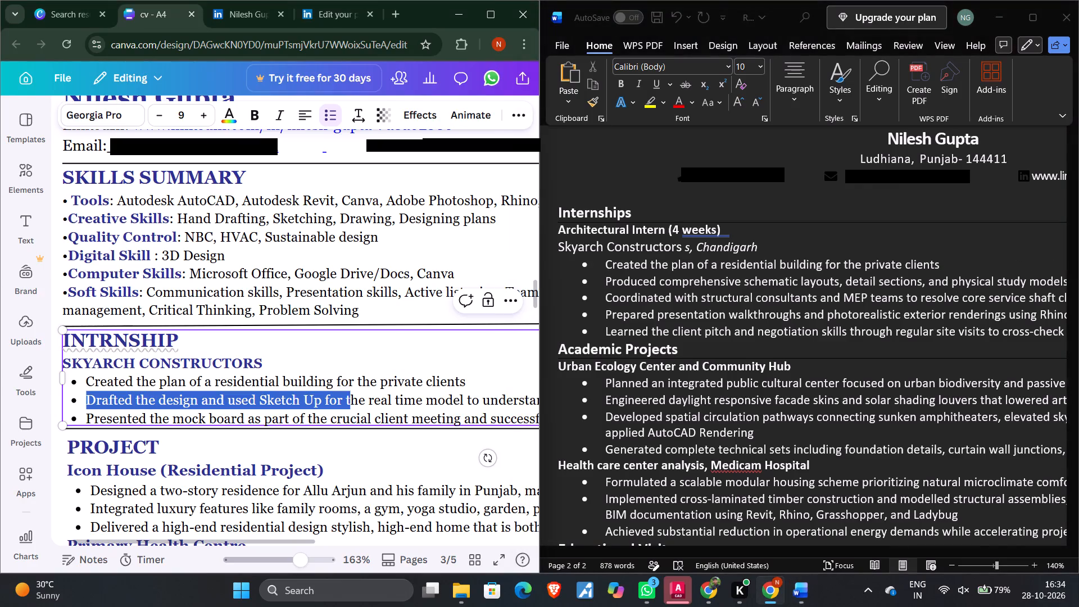
drag(368, 400, 378, 394)
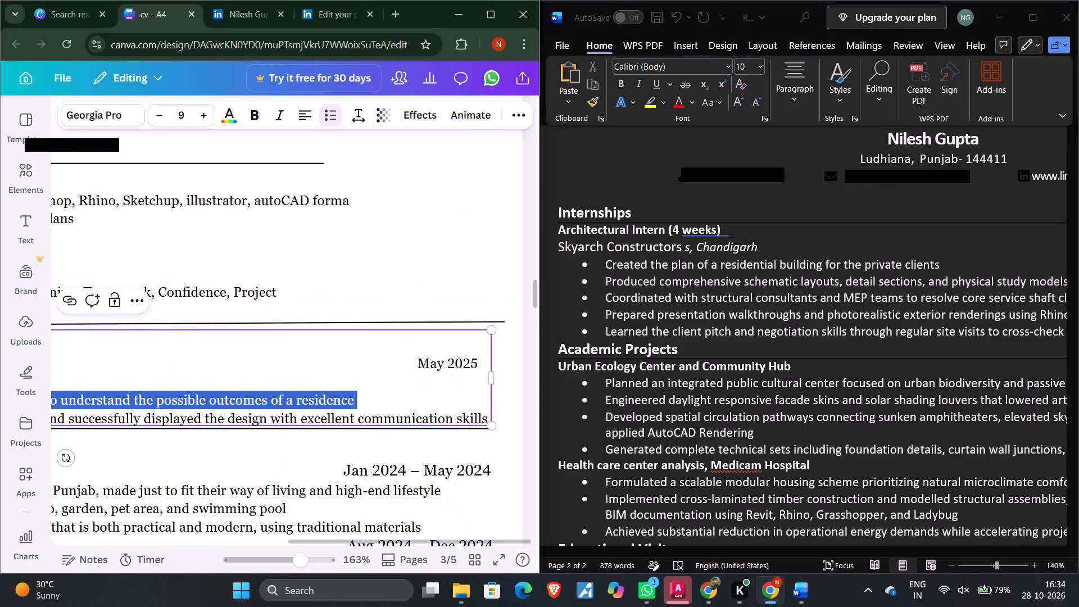
key(ctrl+c)
click(658, 276)
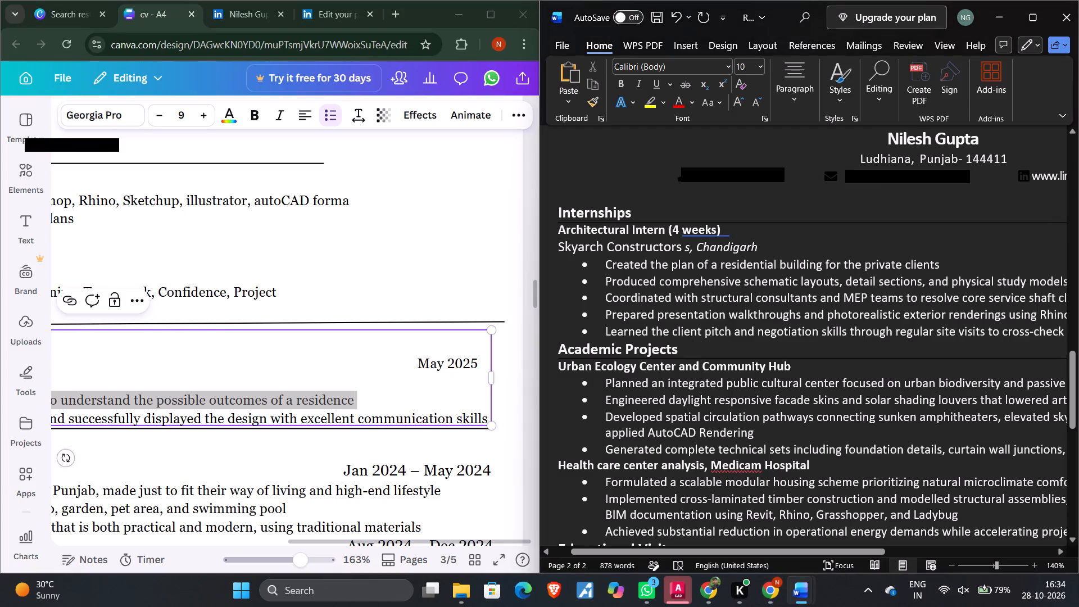
scroll(689, 291, right, 1)
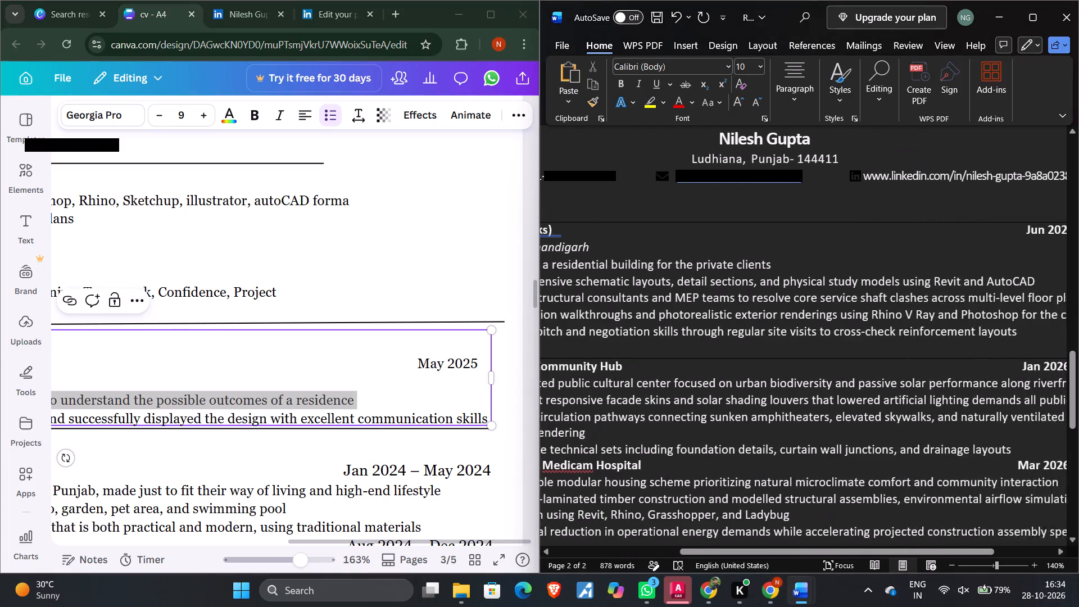
scroll(796, 294, right, 1)
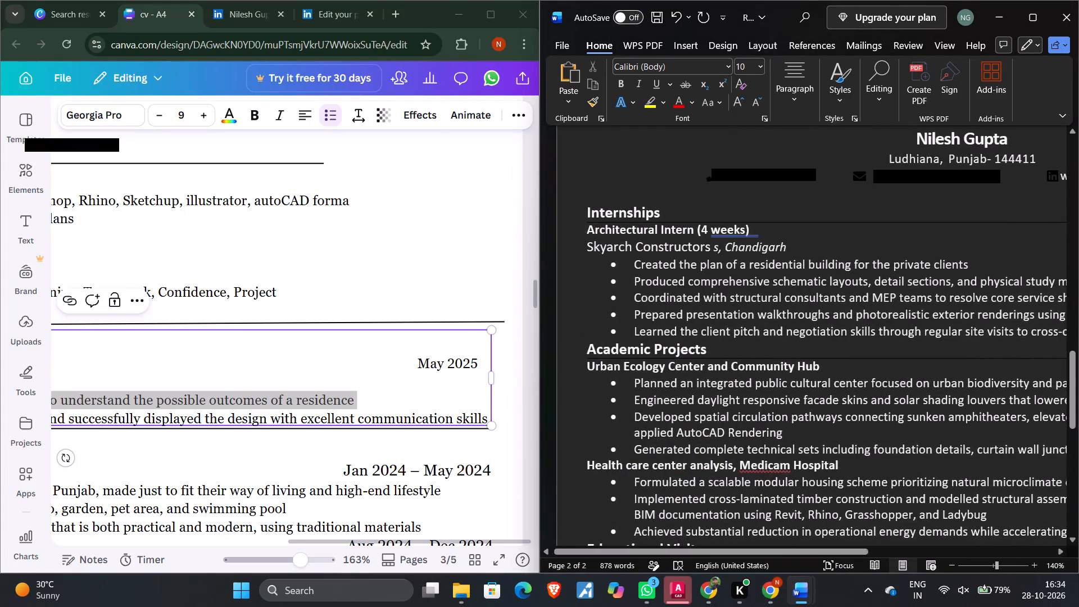
drag(638, 300, 656, 301)
click(636, 301)
drag(636, 301, 974, 295)
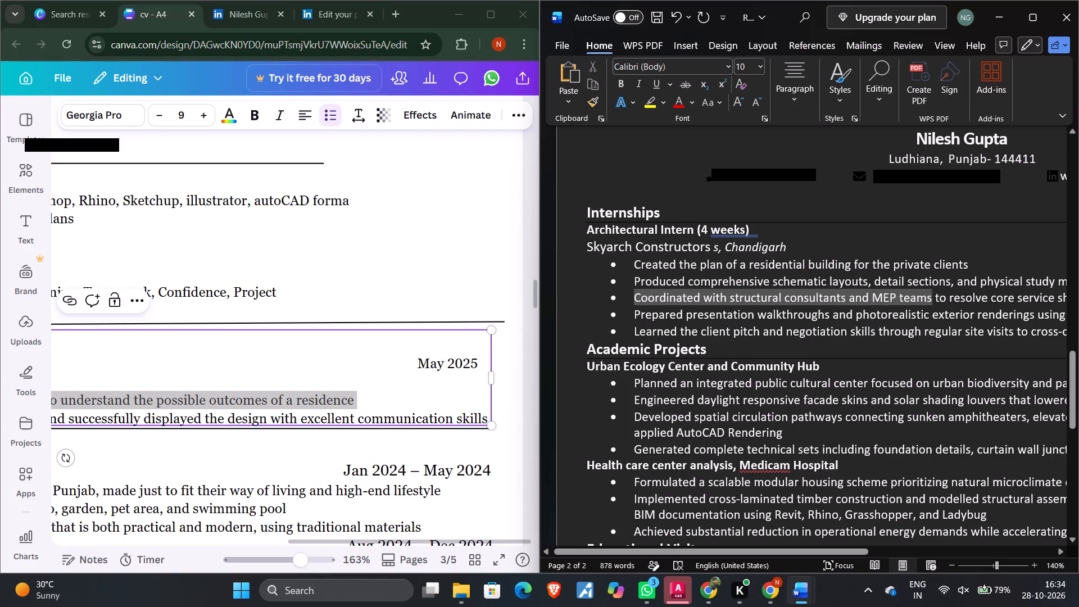
drag(974, 295, 1014, 292)
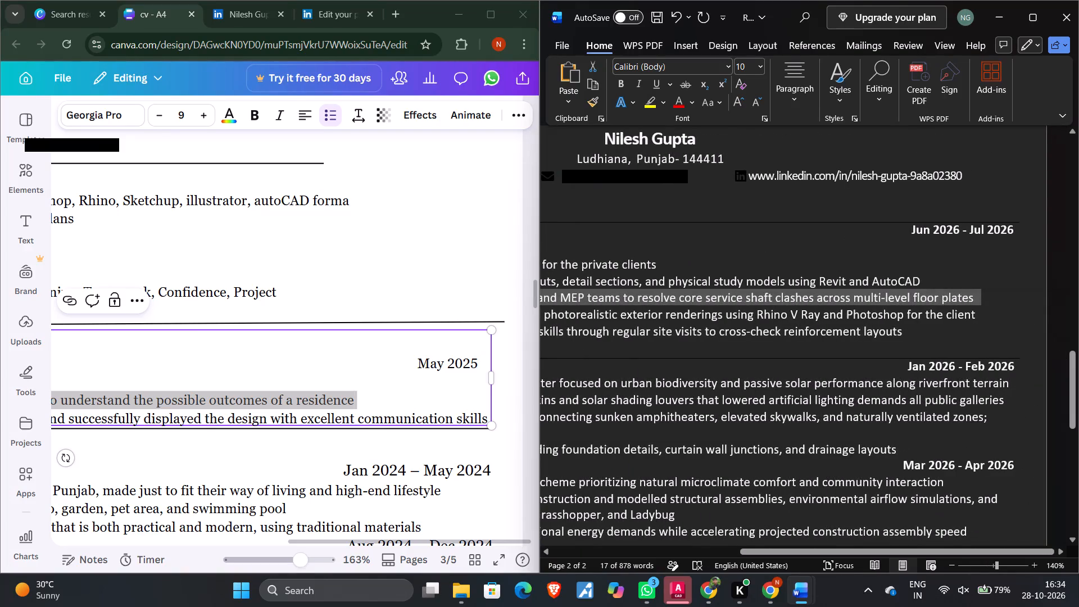
key(ctrl+v)
key(Return)
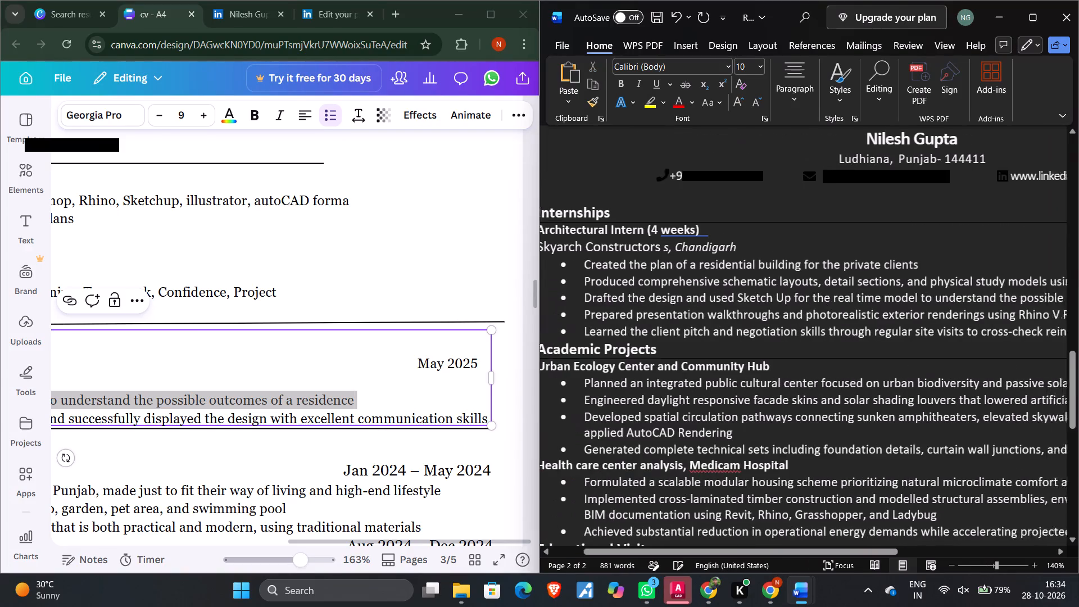
Replace the "Prepared presentation walkthroughs" bullet with "Presented the mock board as part of the crucial client meeting and successfully displayed the design with excellent communication skills".
scroll(506, 377, right, 6)
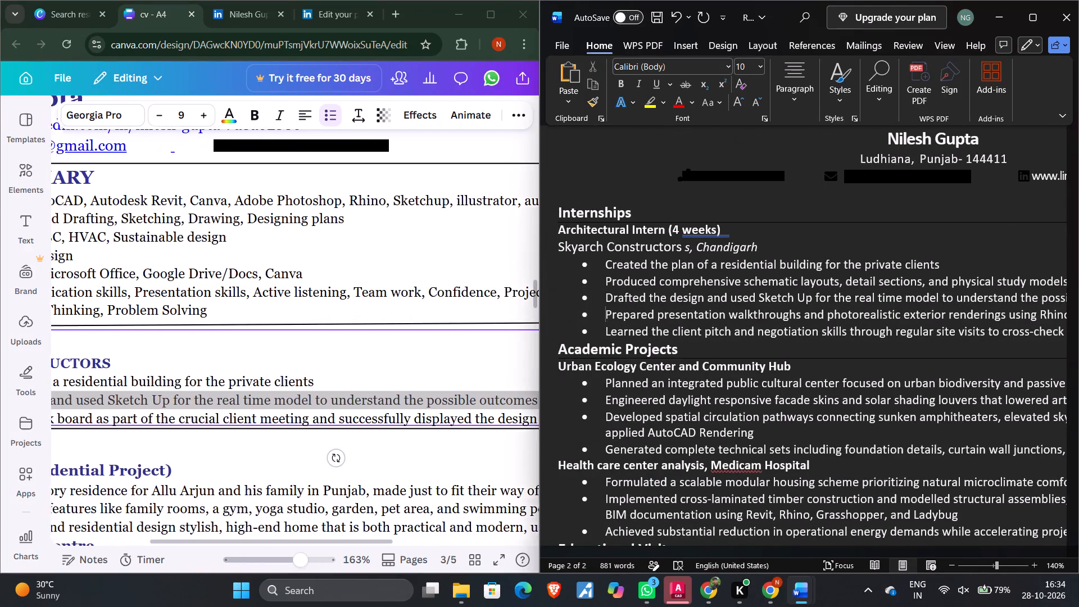
scroll(235, 416, right, 1)
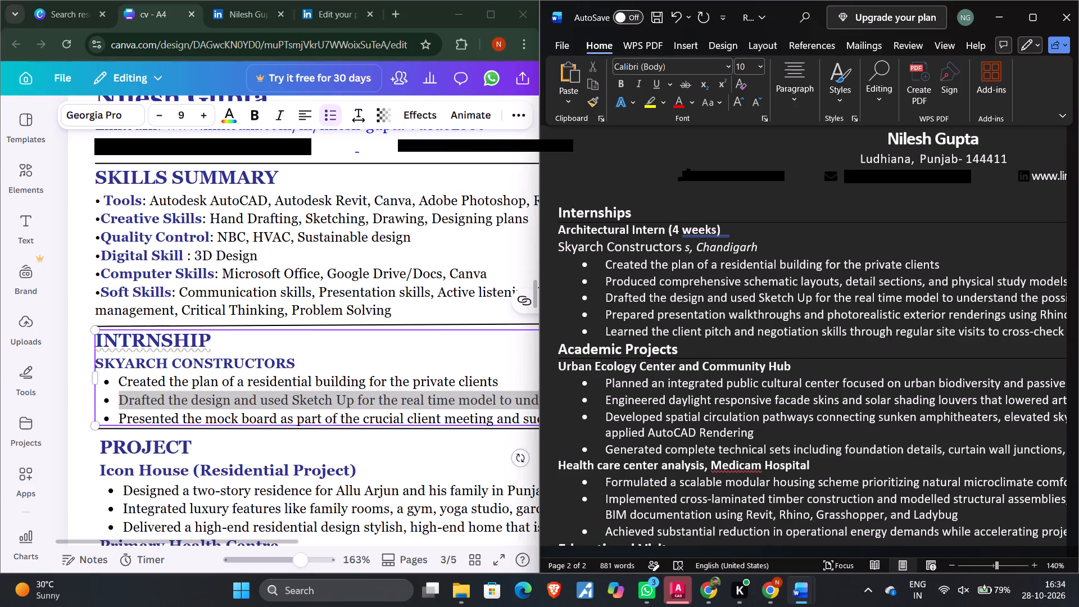
drag(120, 422, 483, 412)
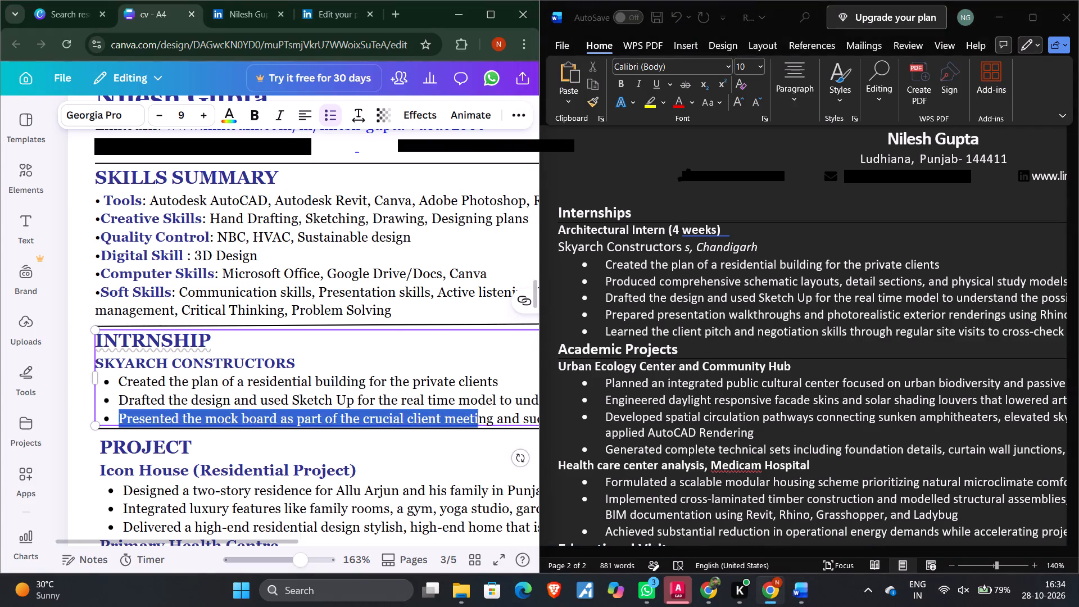
drag(483, 412, 484, 416)
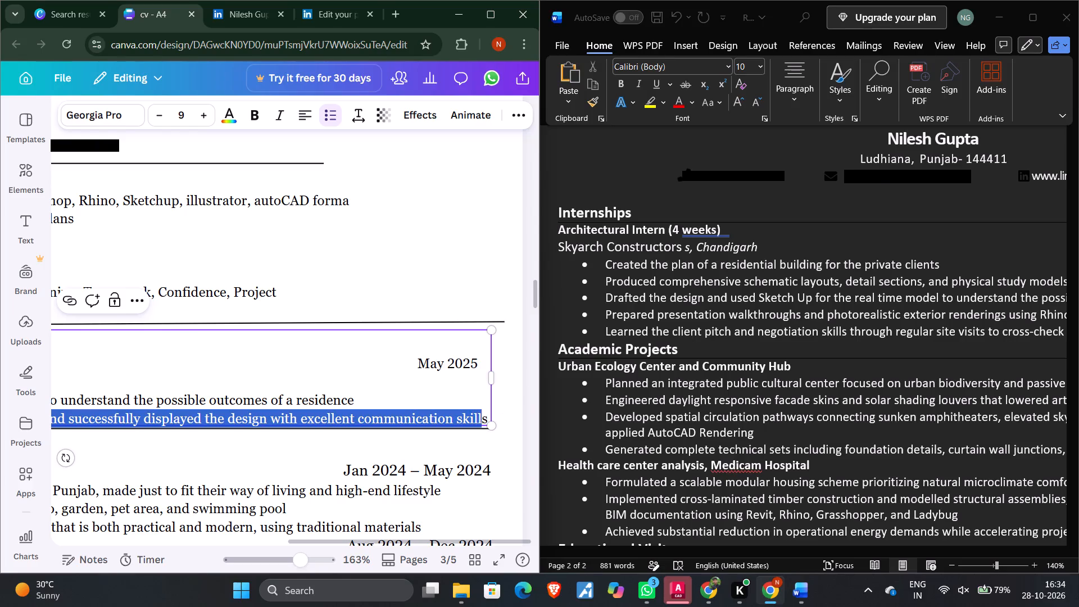
drag(484, 416, 488, 416)
key(ctrl+c)
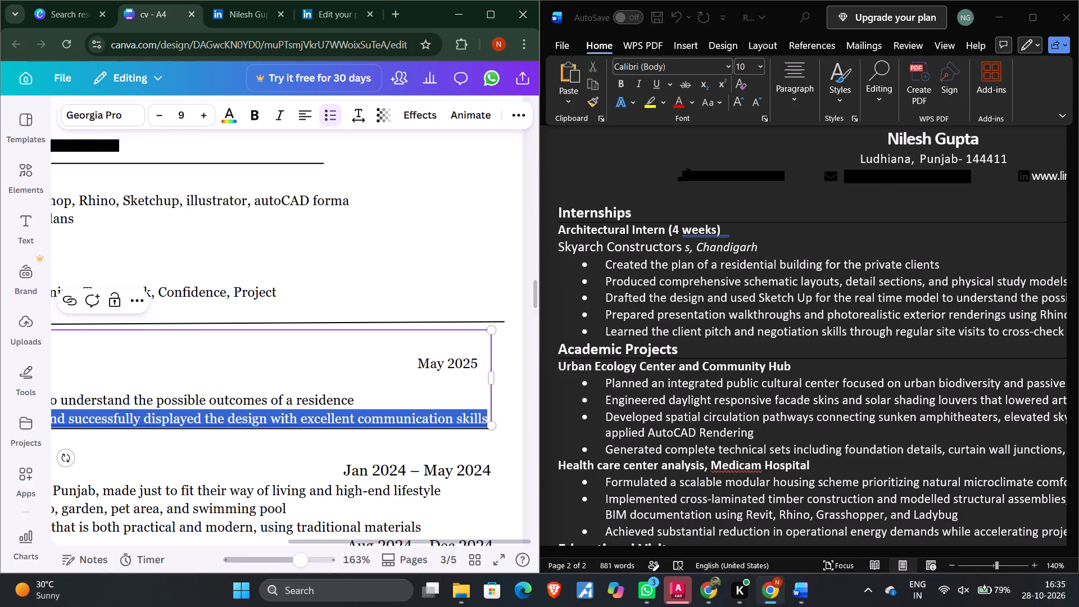
click(632, 324)
drag(606, 314, 1078, 303)
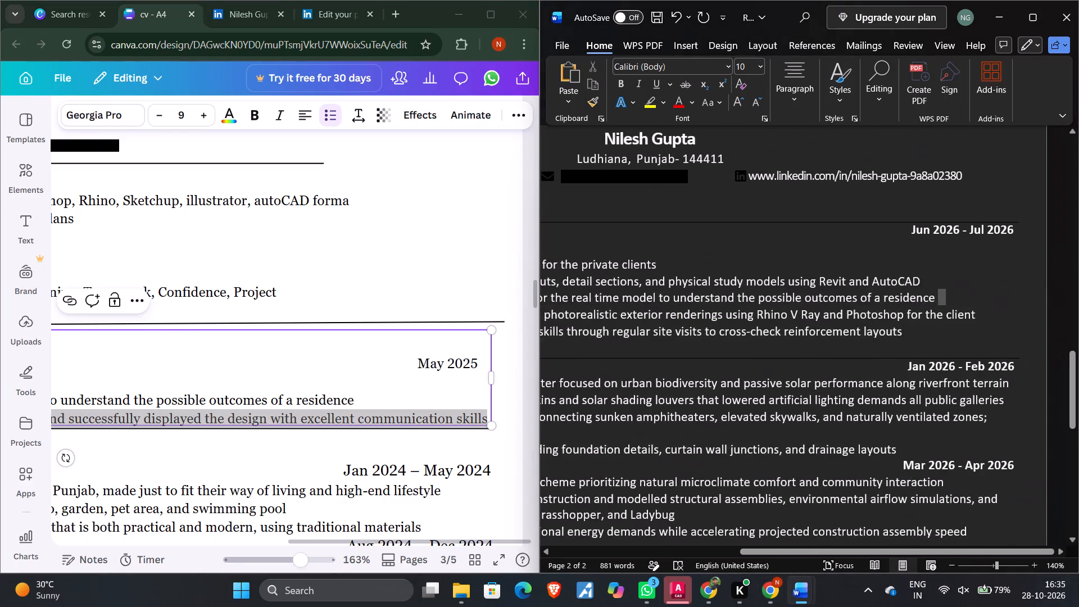
drag(1078, 303, 978, 312)
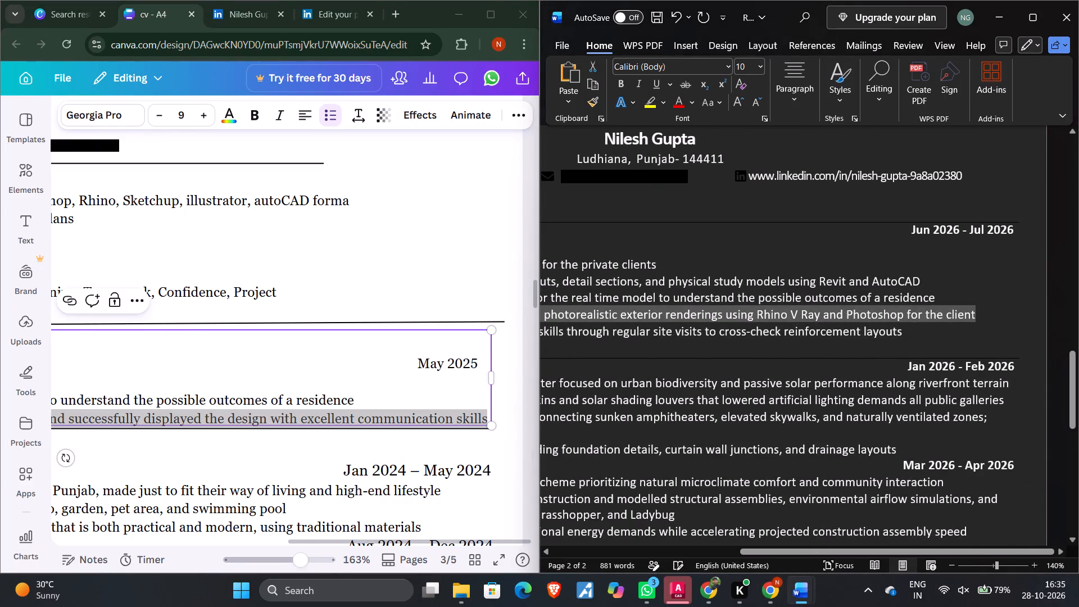
key(ctrl+v)
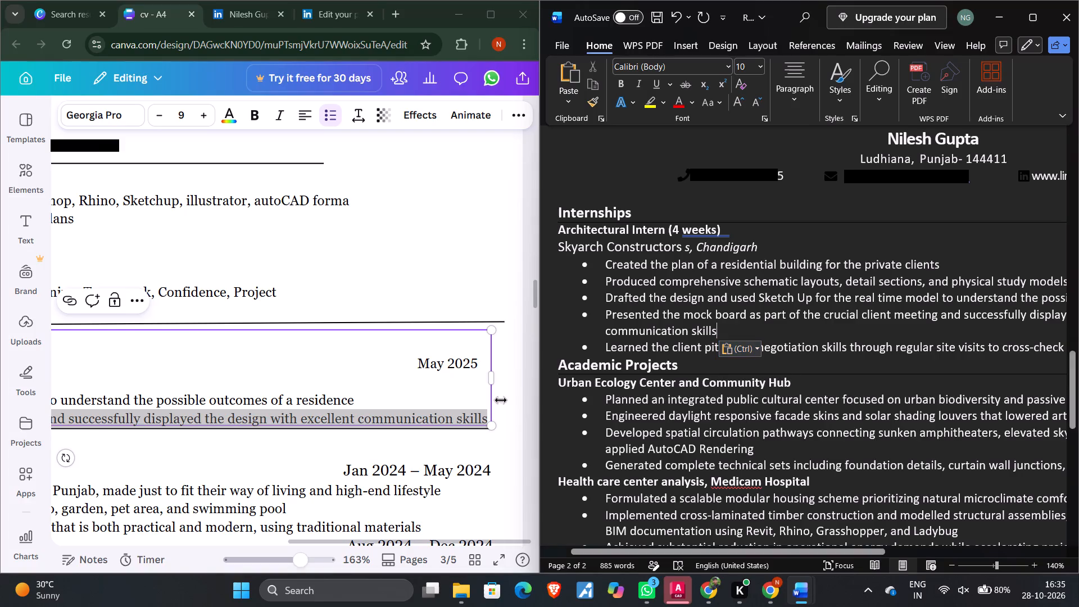
Copy the internship date "May 2025" from the SKYARCH CONSTRUCTORS entry in the Canva CV.
click(658, 355)
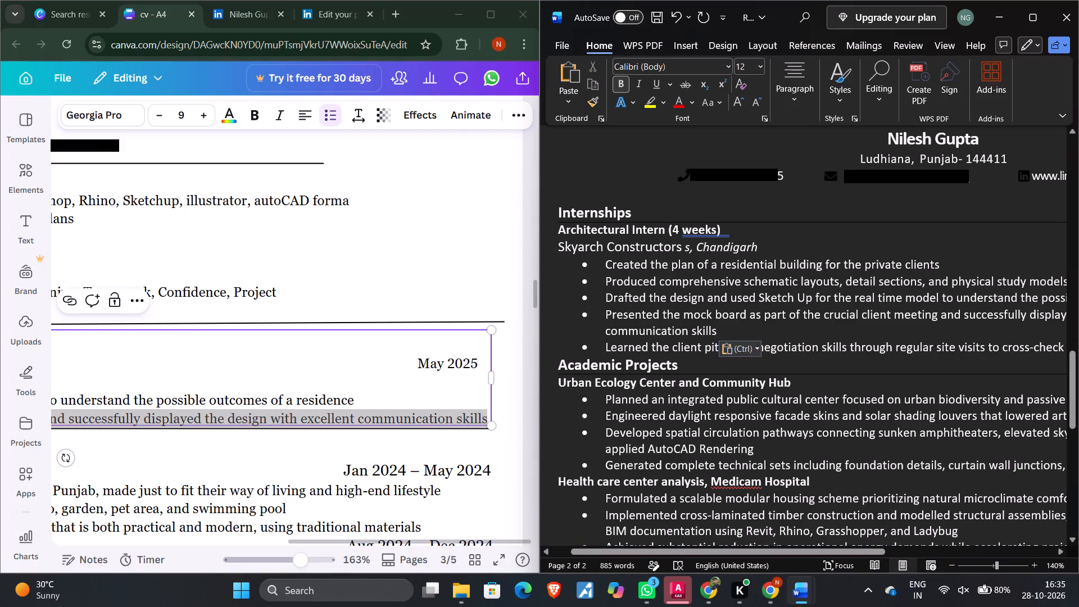
click(723, 227)
click(762, 250)
scroll(387, 380, left, 1)
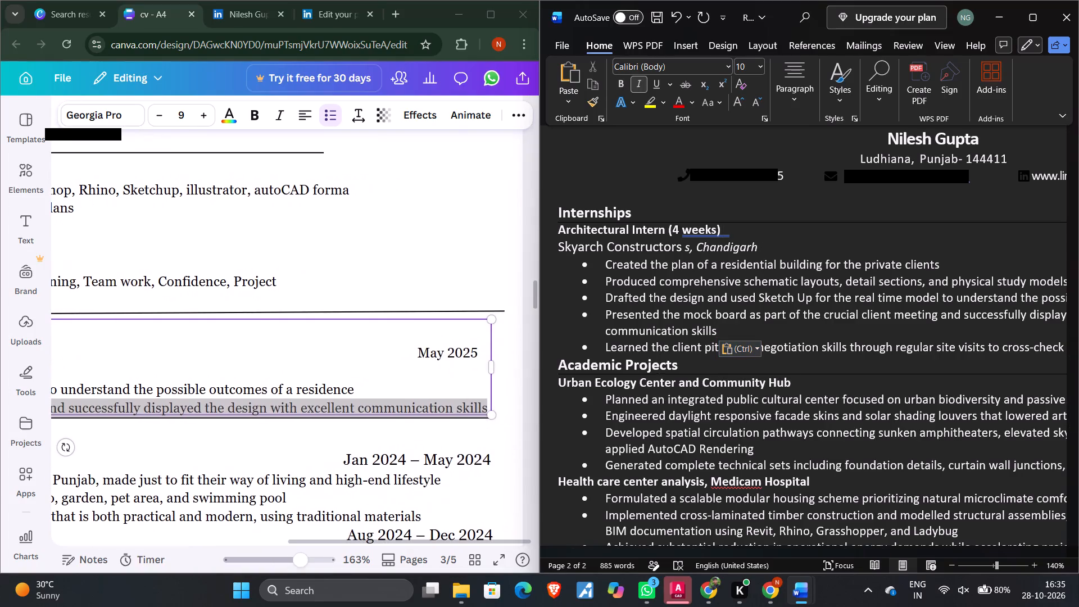
drag(408, 359, 476, 359)
click(476, 354)
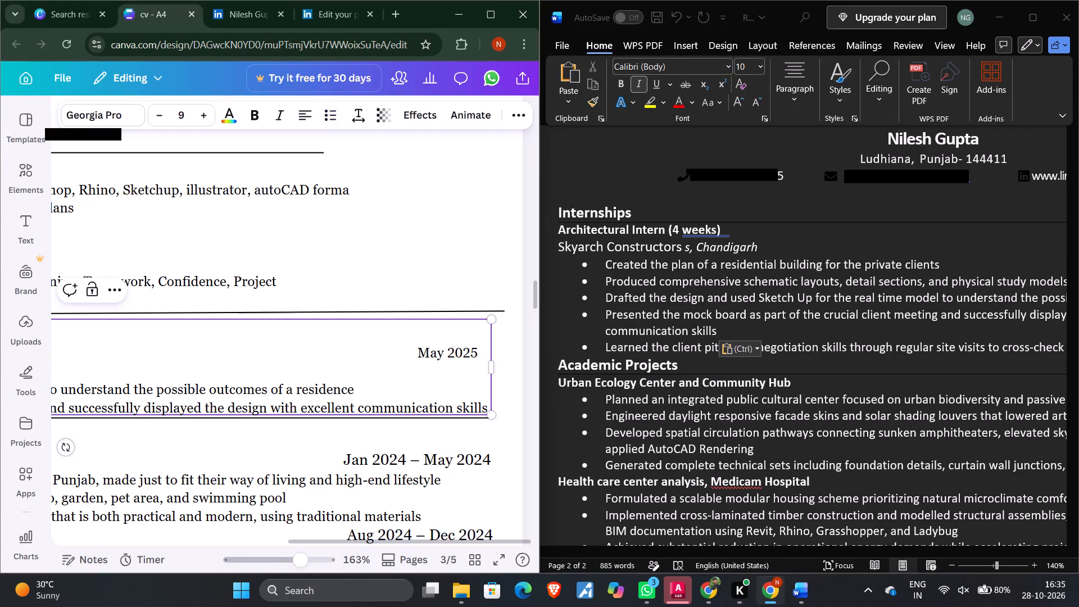
drag(416, 352, 480, 352)
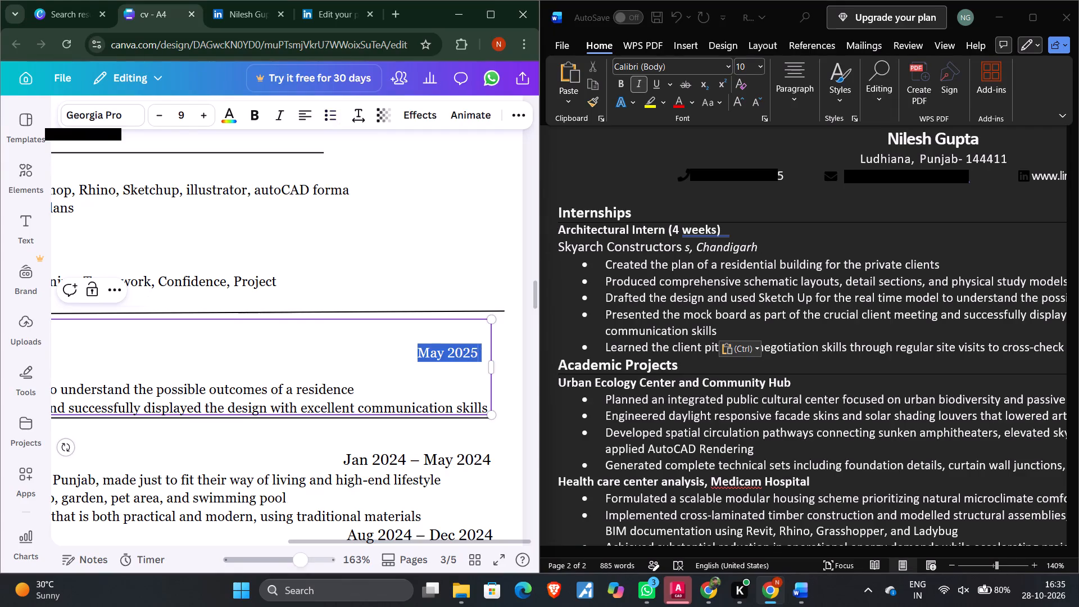
key(ctrl+c)
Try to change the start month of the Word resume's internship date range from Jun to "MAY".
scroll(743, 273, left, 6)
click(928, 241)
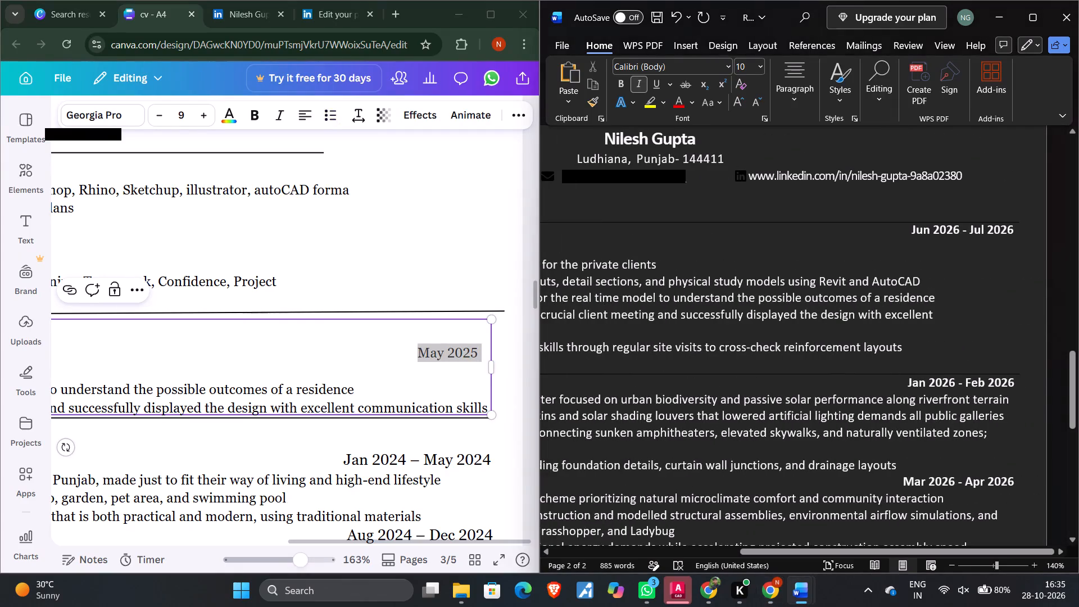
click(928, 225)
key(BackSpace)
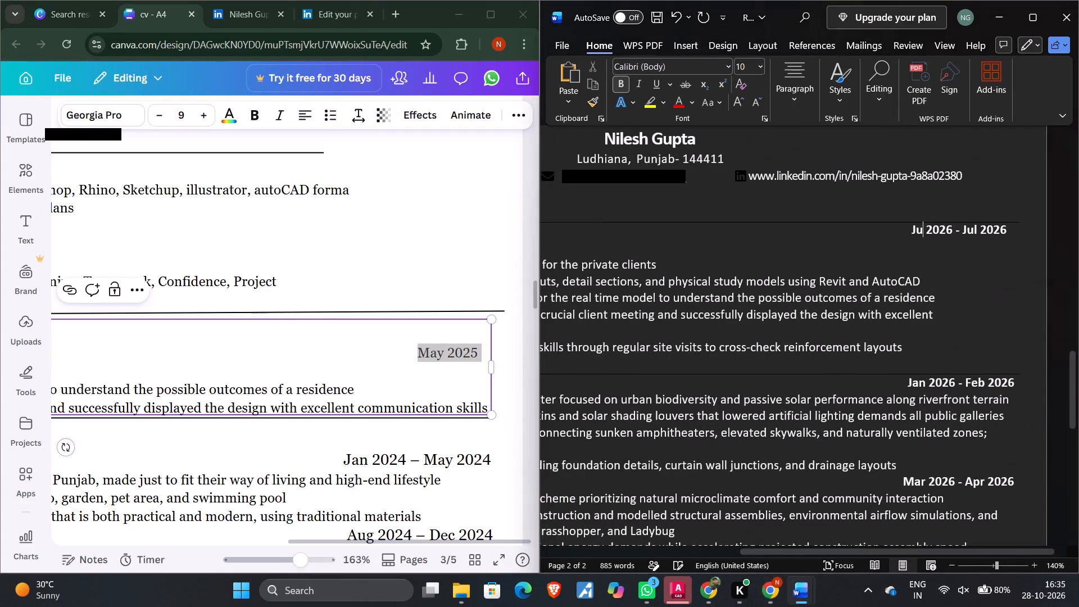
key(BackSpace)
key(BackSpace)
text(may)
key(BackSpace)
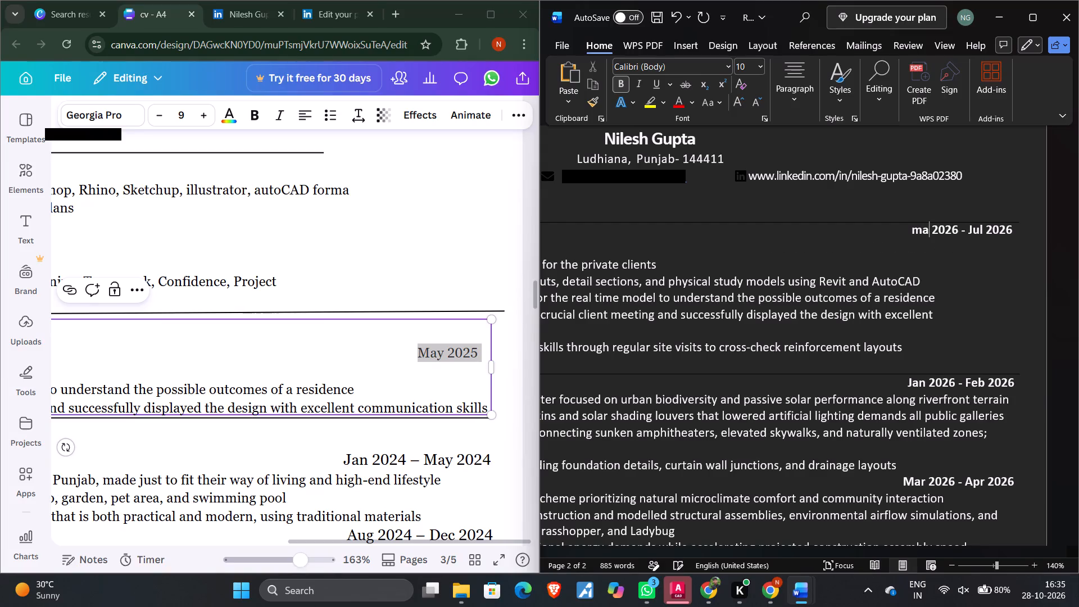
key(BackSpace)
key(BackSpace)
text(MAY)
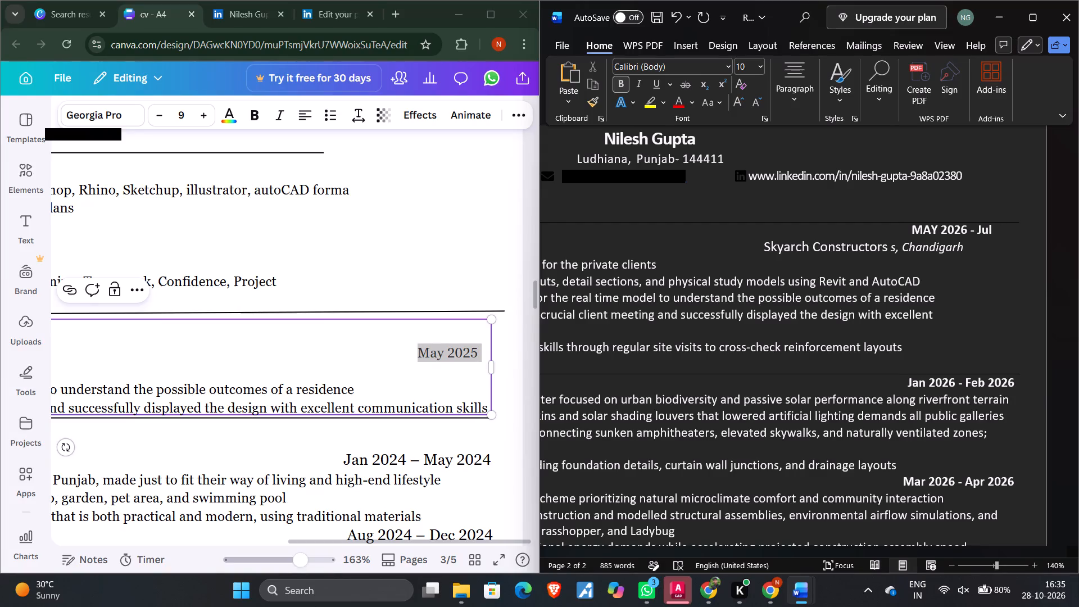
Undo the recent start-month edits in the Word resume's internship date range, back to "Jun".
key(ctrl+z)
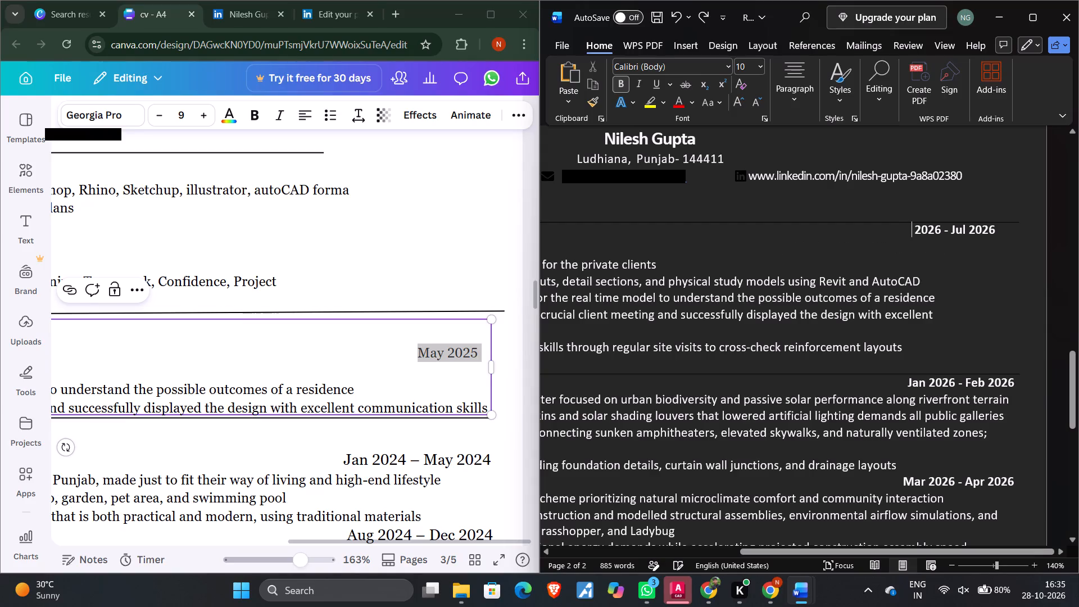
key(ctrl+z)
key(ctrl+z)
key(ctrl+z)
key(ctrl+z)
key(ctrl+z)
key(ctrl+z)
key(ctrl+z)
Set the start of the Word resume's internship date range to "May 2025".
key(m)
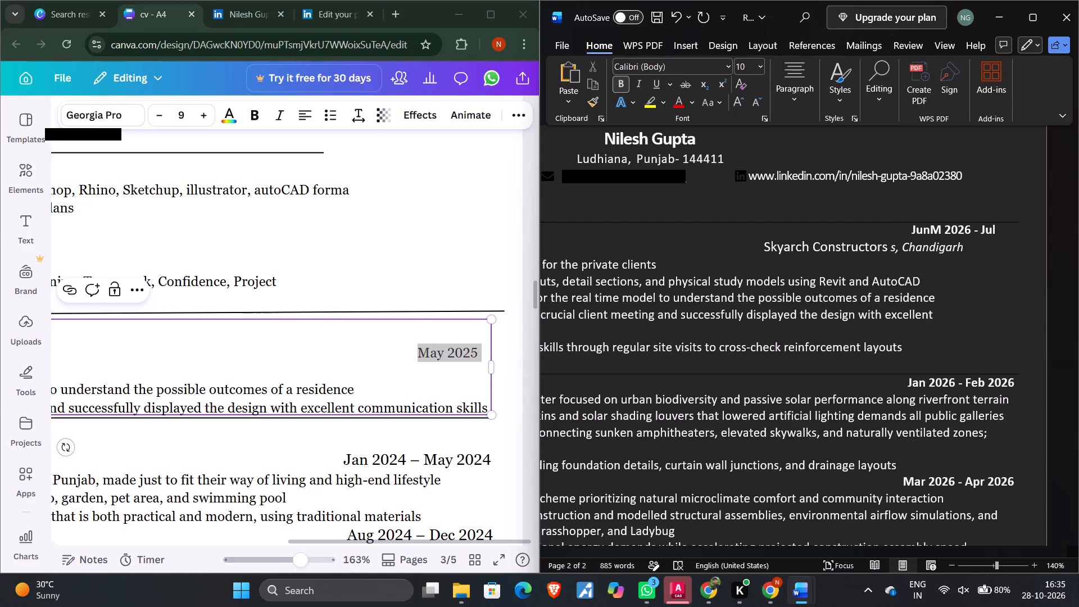
key(BackSpace)
key(BackSpace)
key(BackSpace)
key(BackSpace)
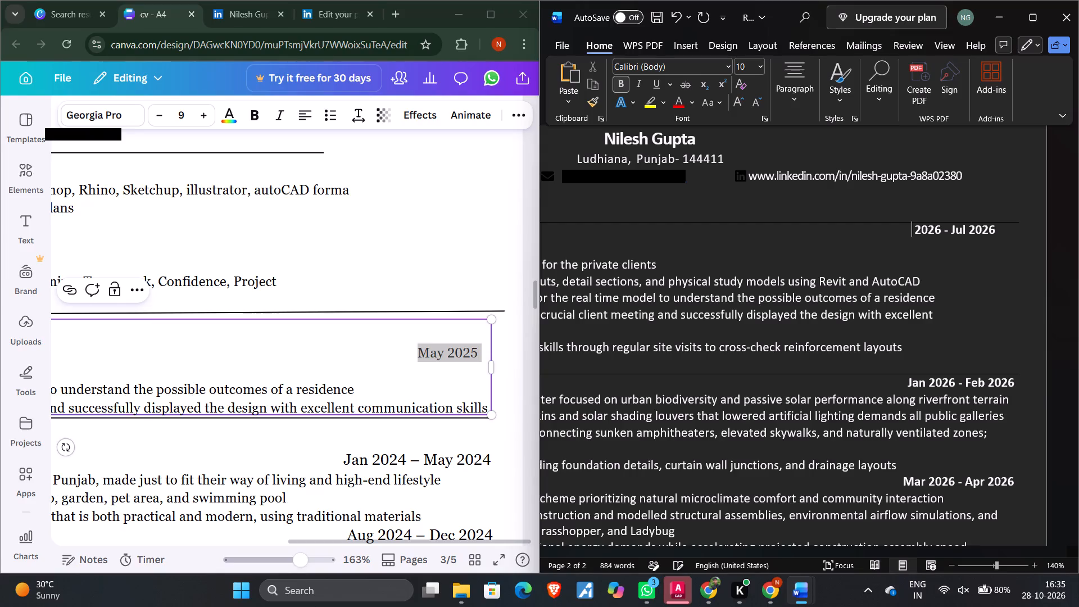
text(ma)
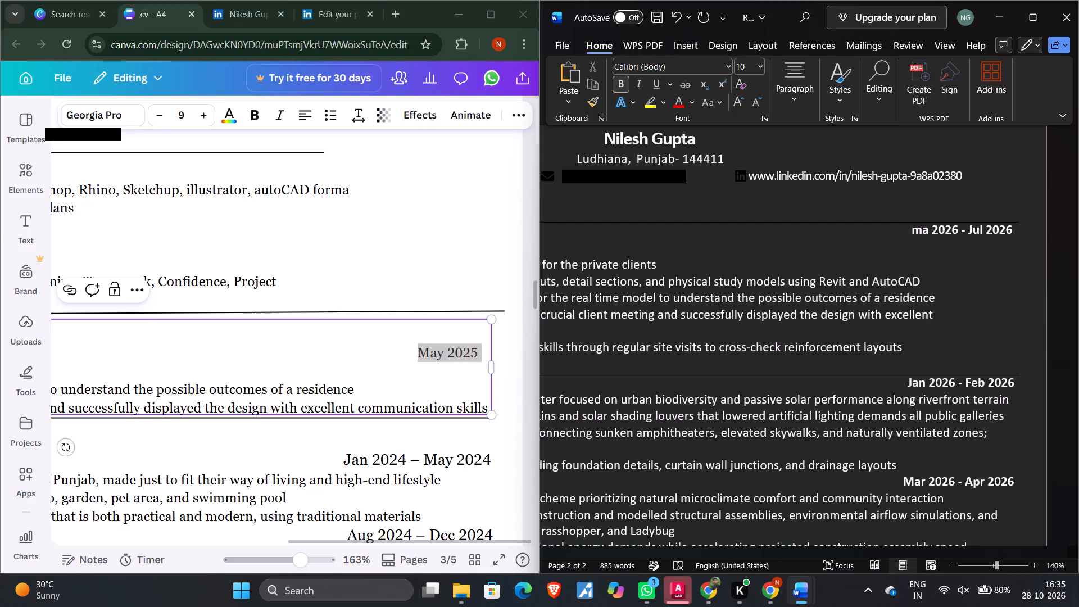
key(BackSpace)
key(BackSpace)
text(ay)
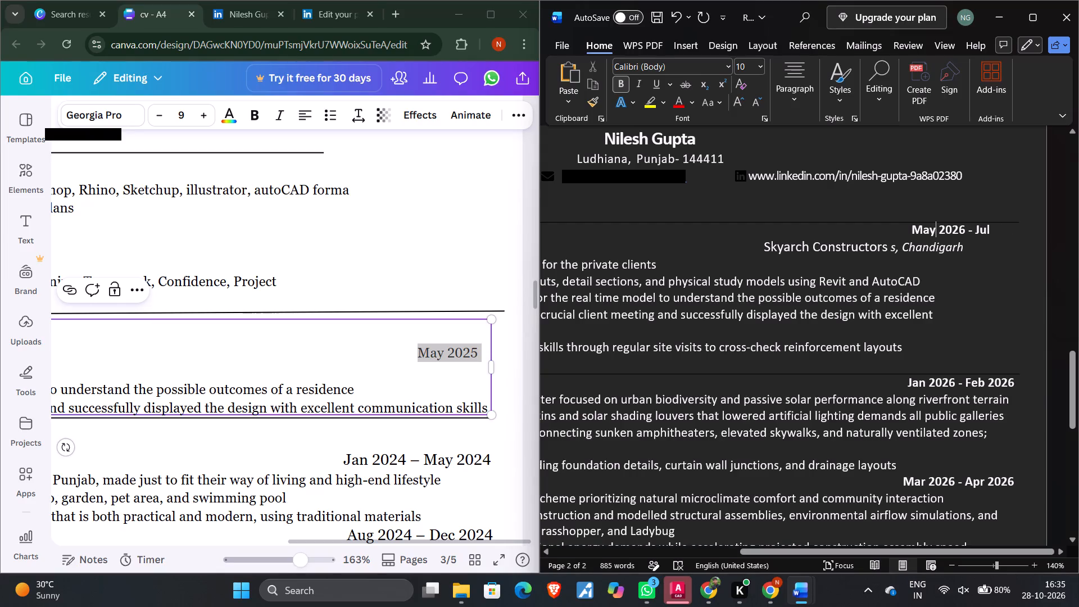
click(966, 235)
key(BackSpace)
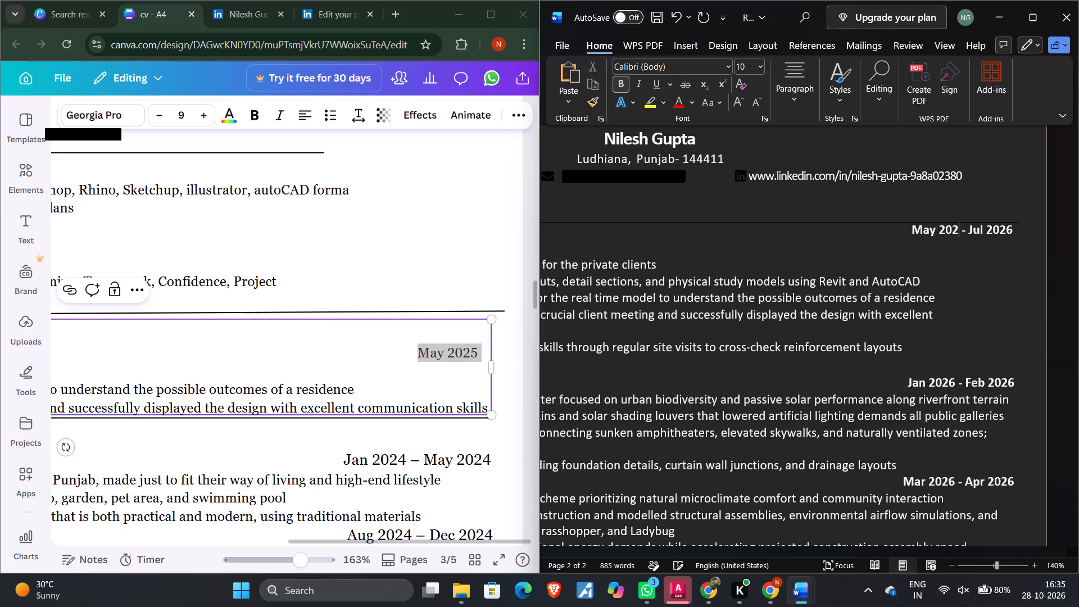
key(5)
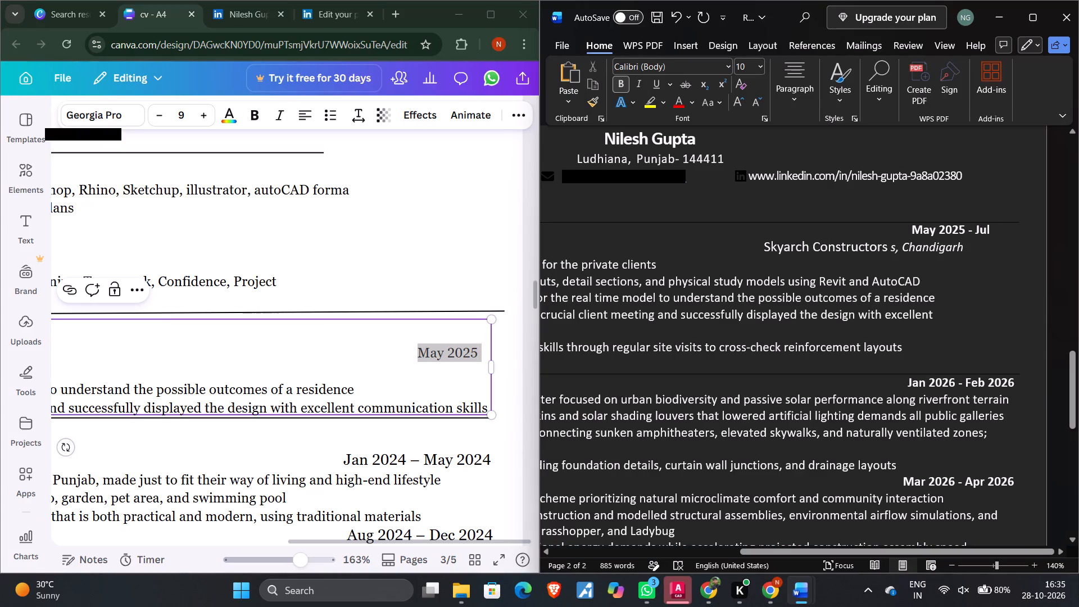
Remove one space before the internship date range so the whole range fits on its line.
click(874, 217)
scroll(933, 230, left, 5)
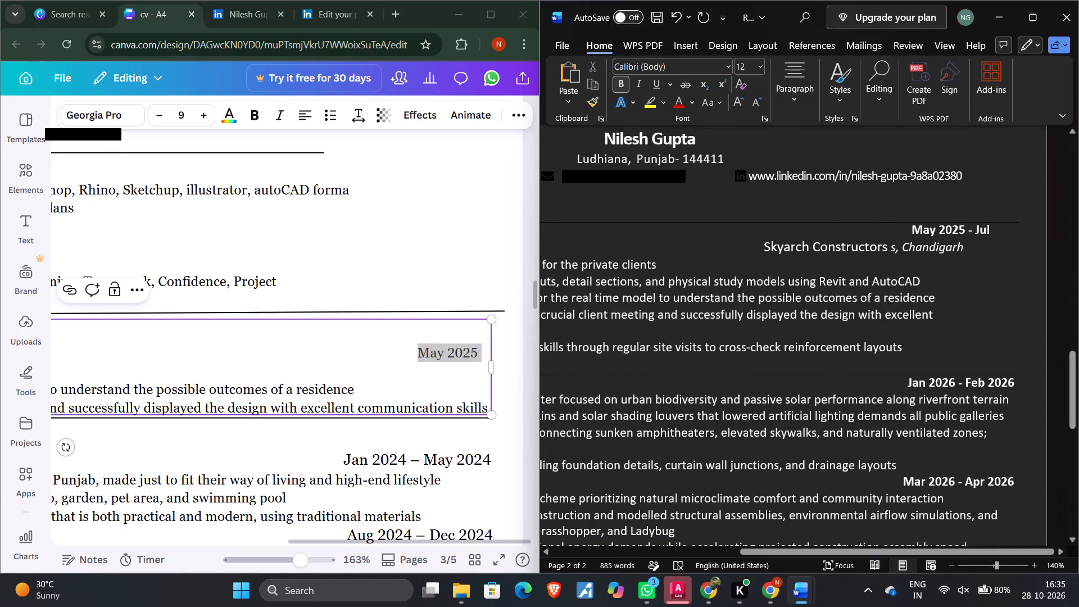
click(904, 230)
key(BackSpace)
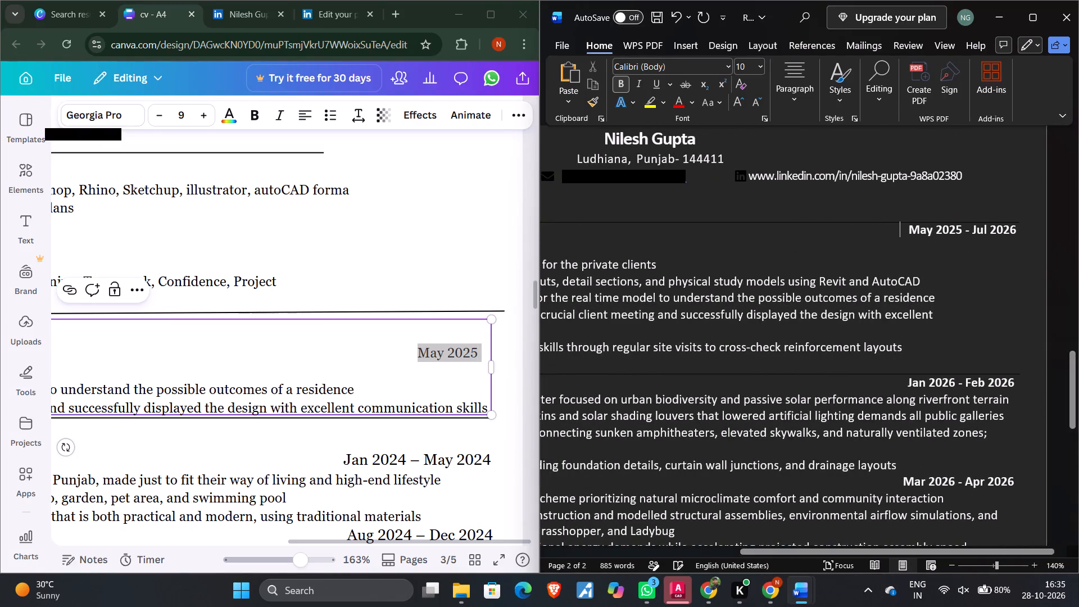
Set the end year of the internship date range to 2025.
click(985, 237)
scroll(993, 252, left, 4)
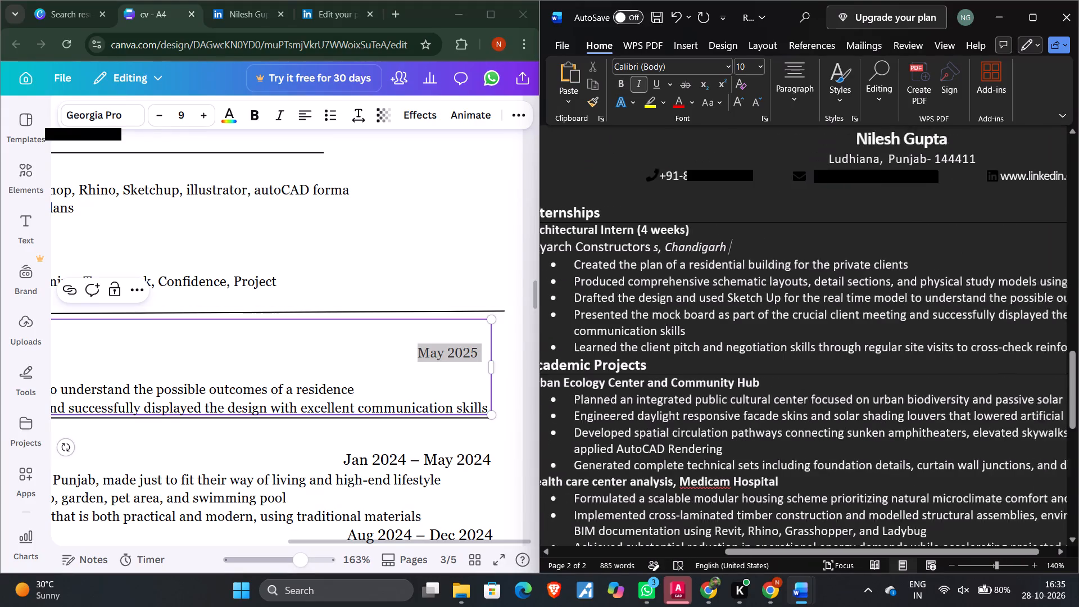
scroll(993, 252, left, 6)
click(1027, 224)
click(1019, 229)
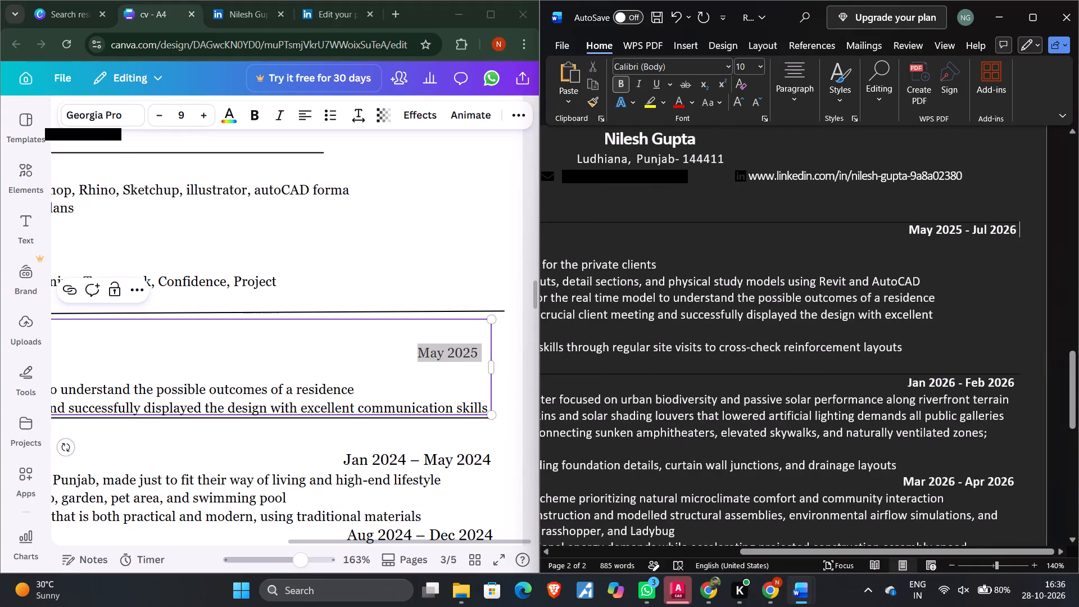
click(1017, 228)
key(BackSpace)
key(5)
Set the duration in the "Architectural Intern" title to 7 weeks.
scroll(865, 247, right, 3)
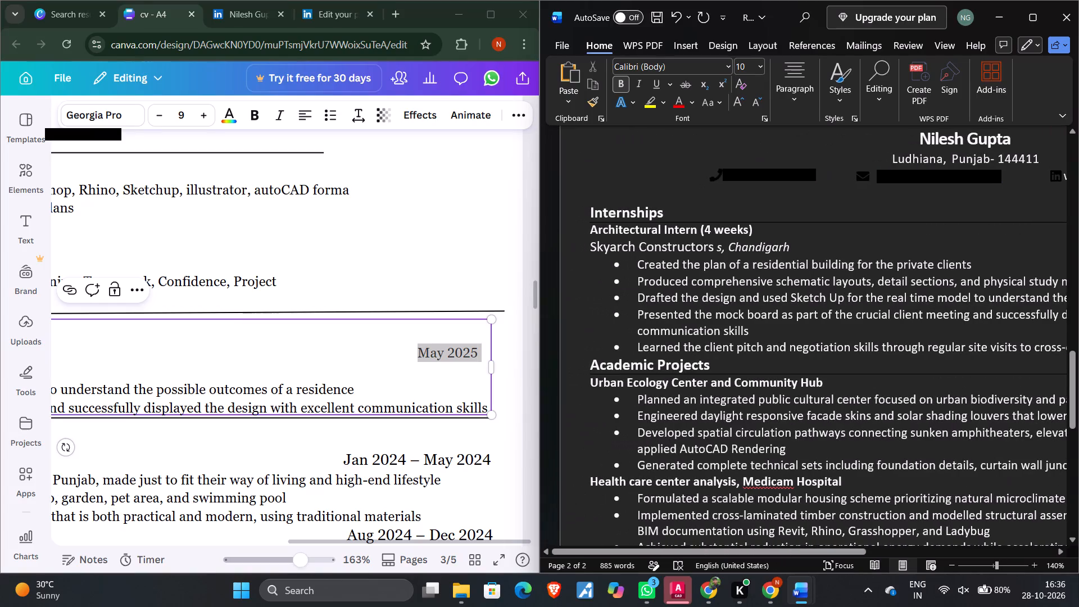
click(711, 229)
key(BackSpace)
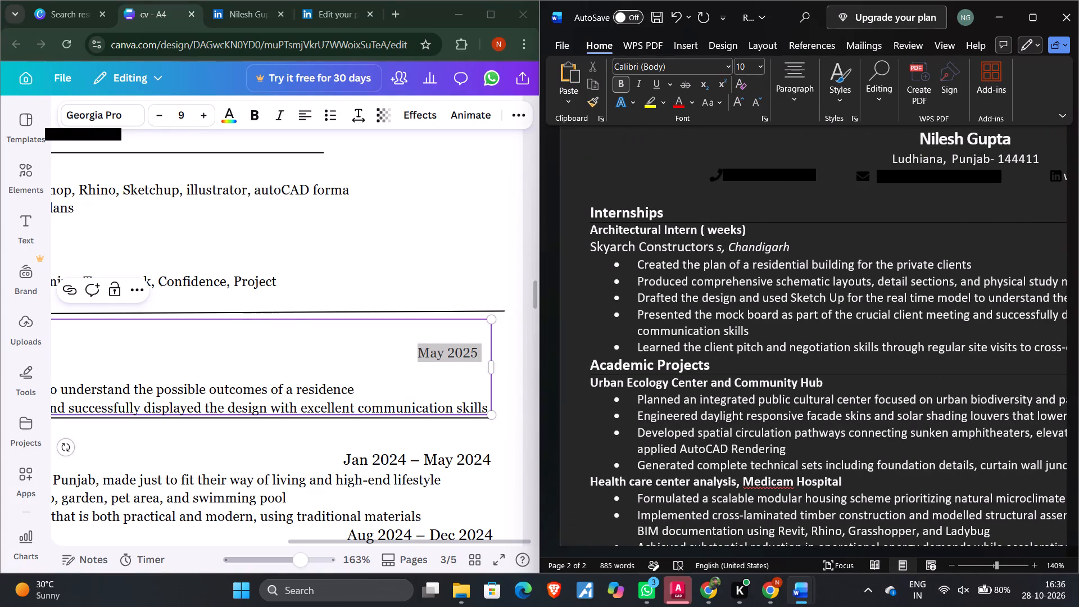
key(7)
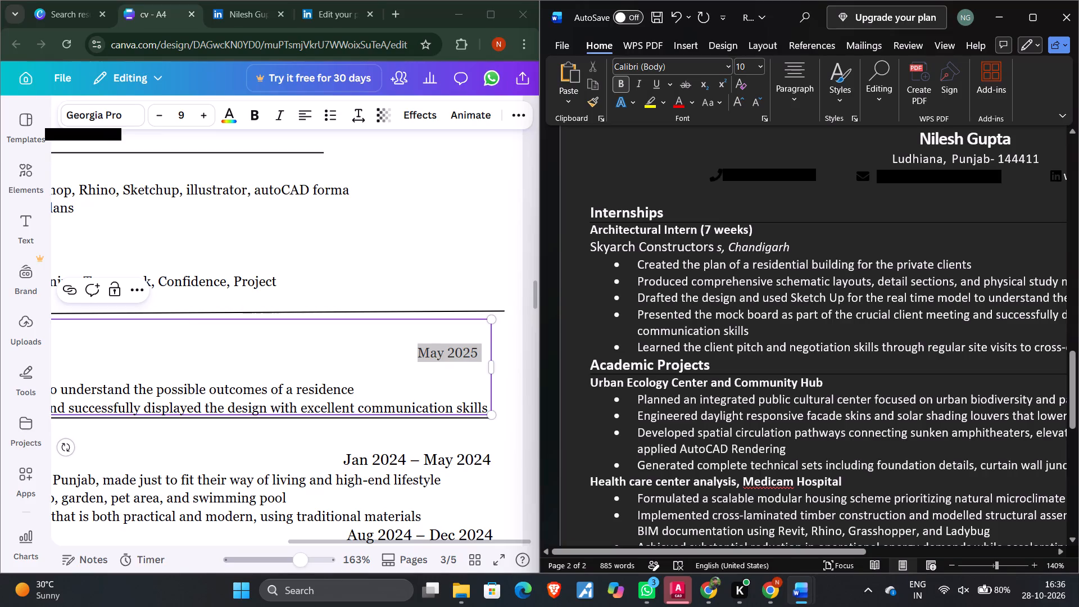
click(796, 234)
key(Escape)
Review the Word resume's internship, academic projects and following sections against the Canva CV.
scroll(738, 256, down, 1)
scroll(738, 256, up, 1)
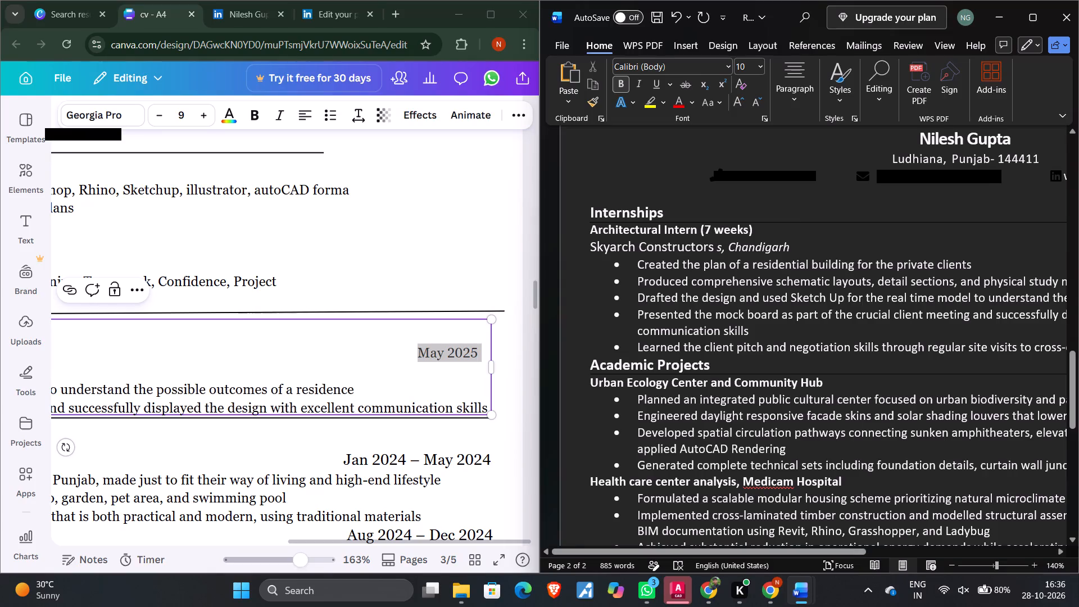
key(Escape)
click(776, 233)
scroll(443, 261, right, 1)
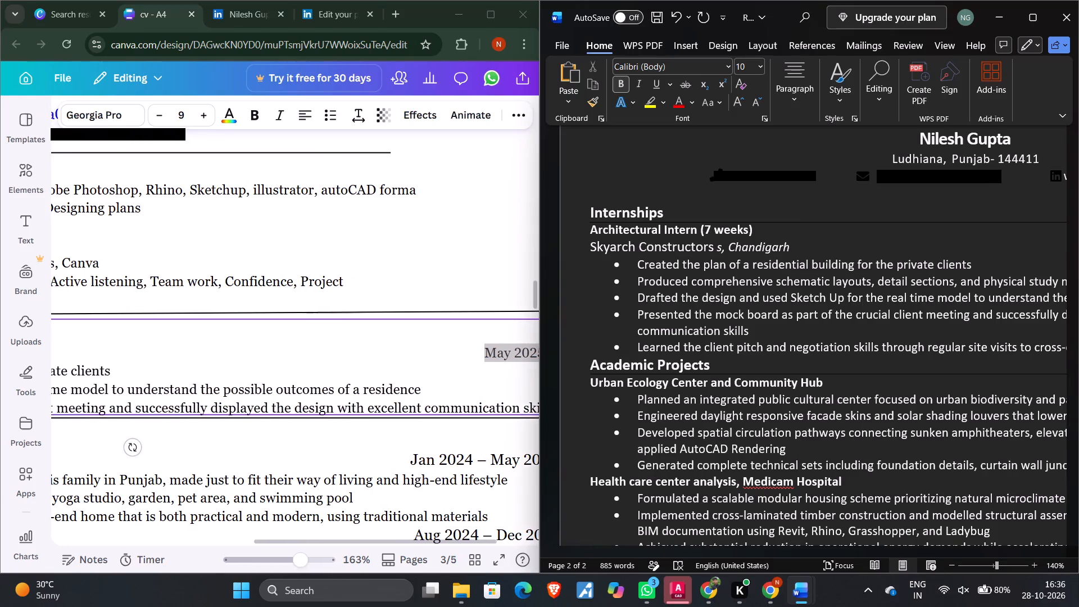
scroll(432, 266, right, 4)
scroll(305, 270, right, 1)
scroll(305, 270, left, 5)
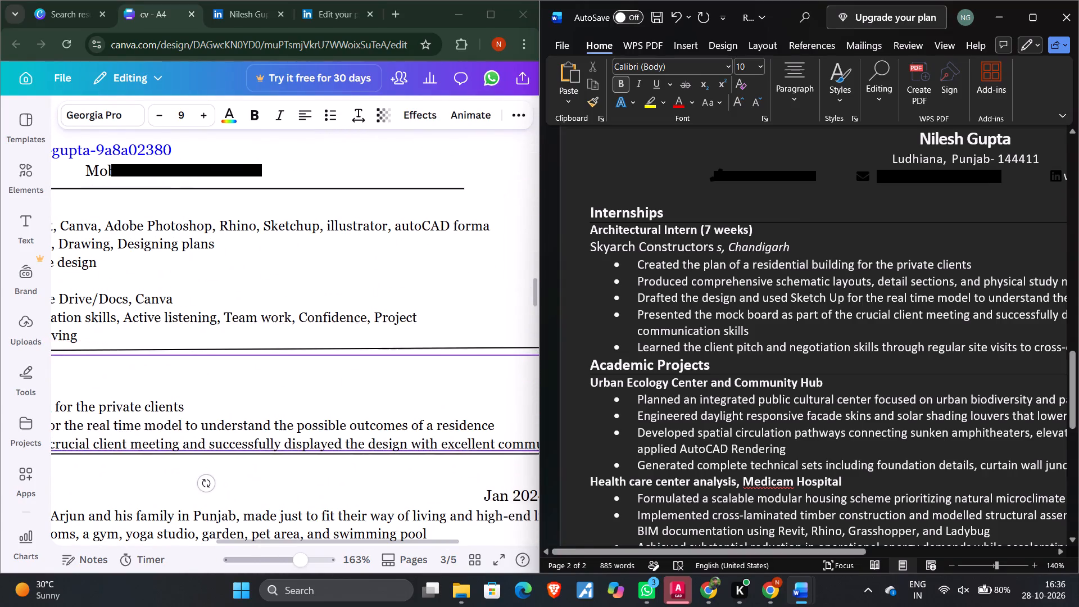
scroll(736, 242, left, 3)
scroll(712, 242, right, 1)
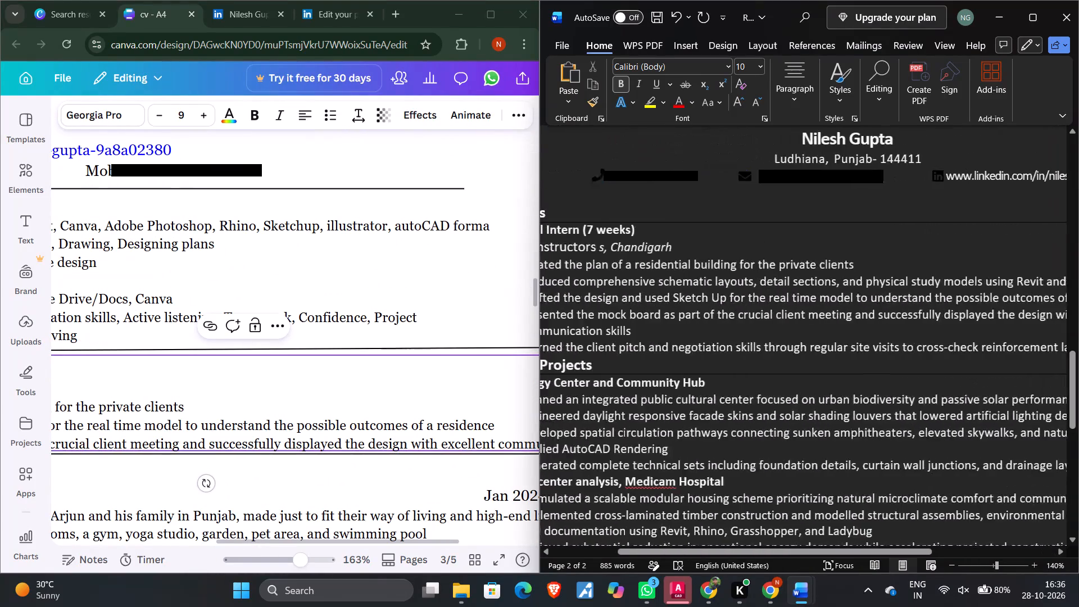
scroll(713, 242, up, 3)
scroll(713, 242, down, 2)
scroll(727, 287, up, 4)
scroll(727, 287, down, 3)
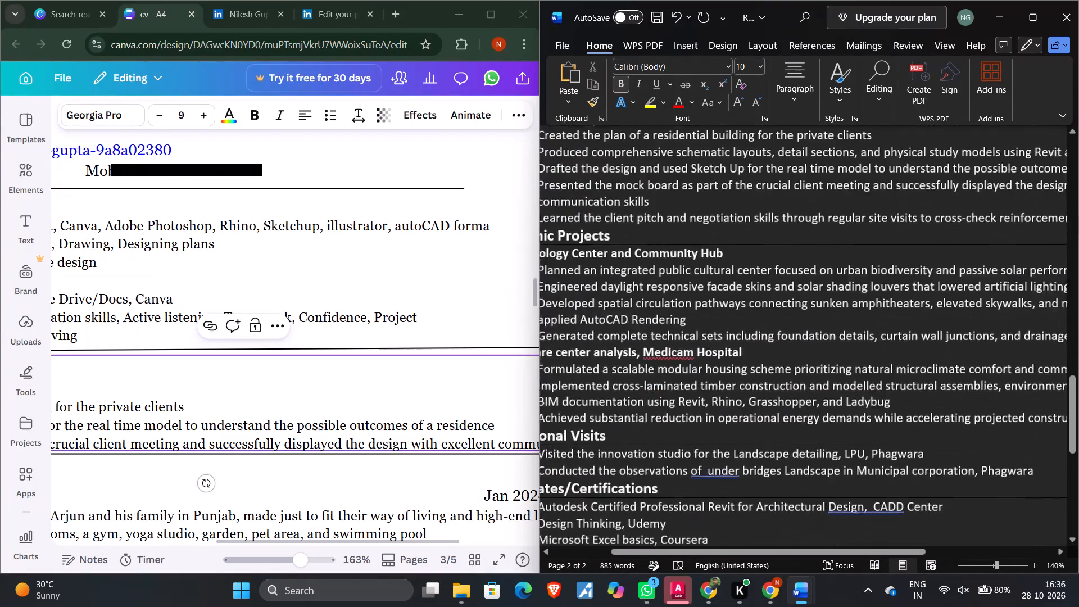
scroll(715, 312, right, 1)
scroll(698, 260, down, 1)
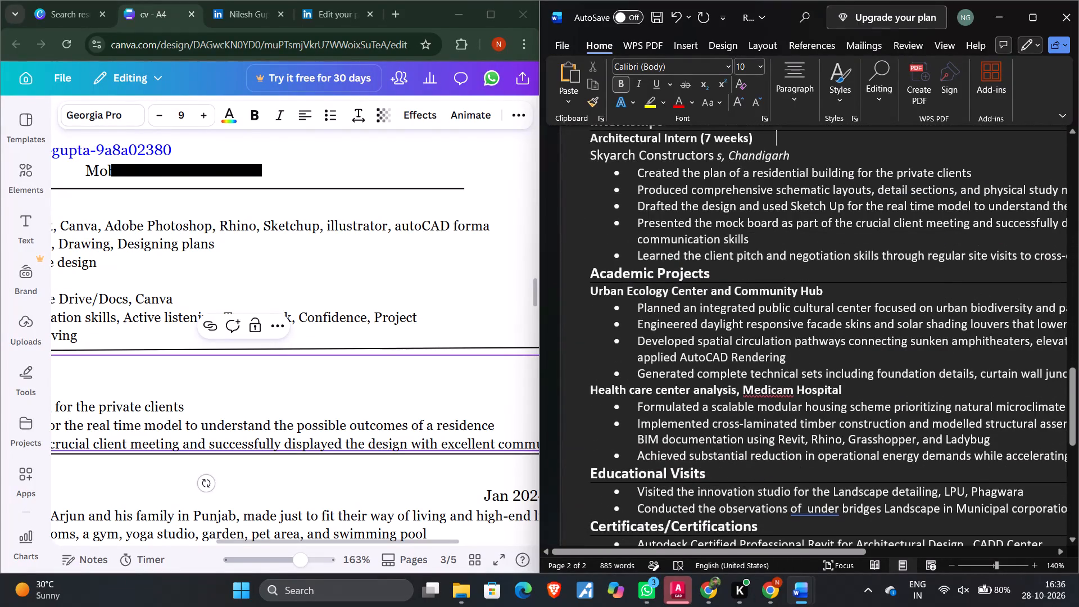
Copy the project title "Icon House (Residential Project)" from the PROJECT section of the Canva CV.
scroll(392, 330, right, 1)
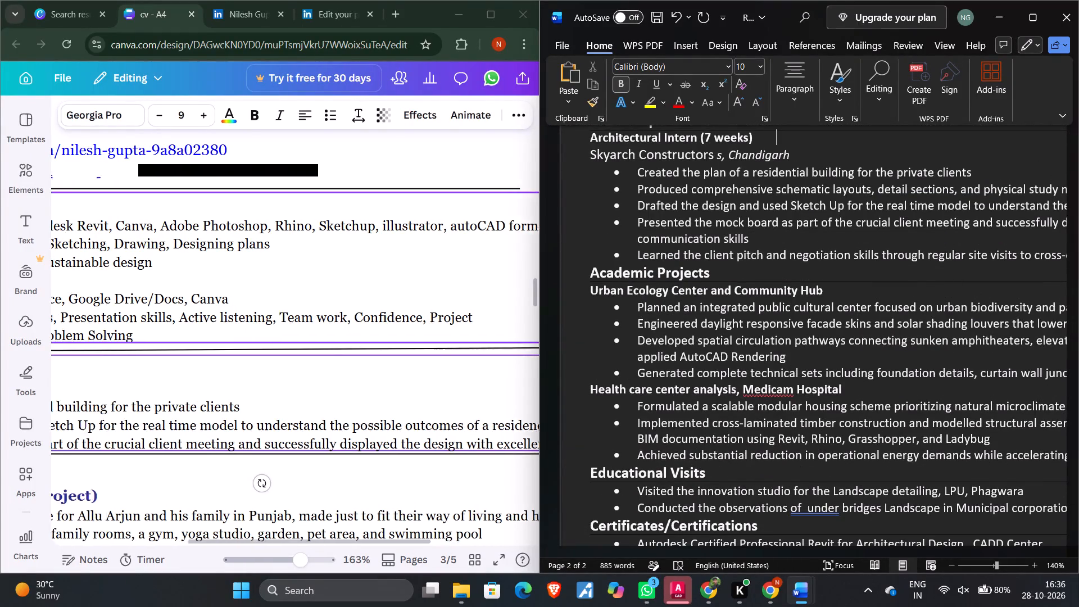
scroll(392, 330, right, 3)
scroll(443, 319, right, 2)
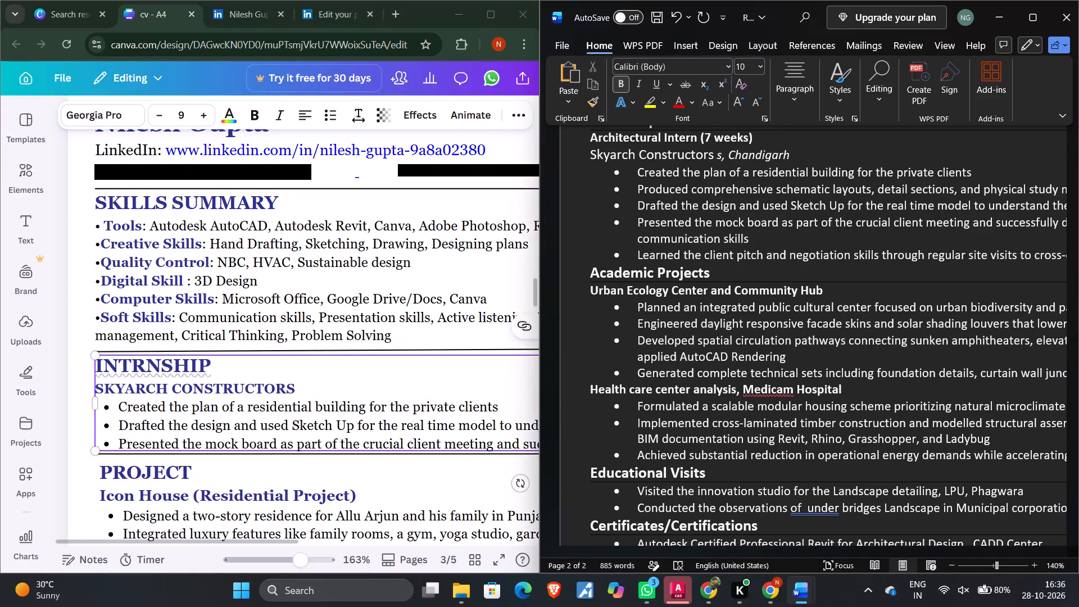
scroll(321, 366, down, 4)
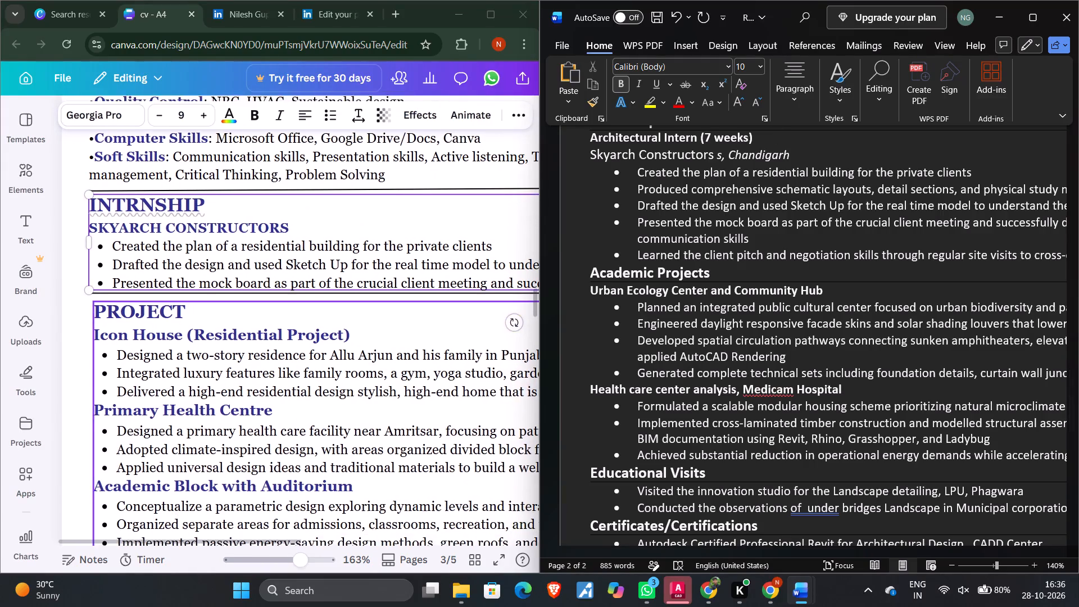
scroll(361, 323, down, 1)
double_click(353, 293)
drag(359, 296, 341, 297)
drag(366, 292, 106, 301)
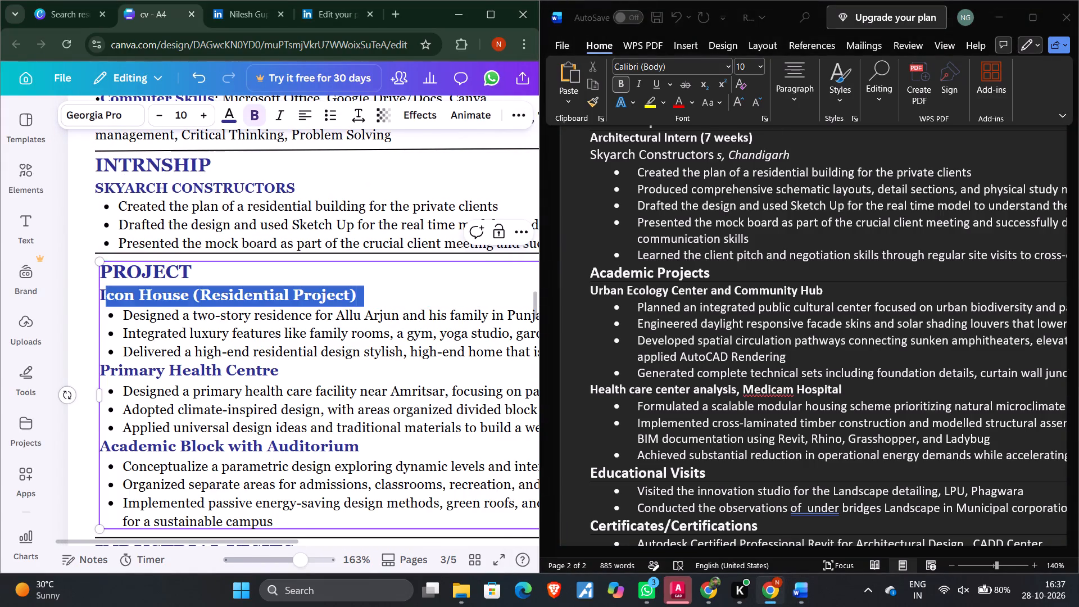
drag(106, 301, 96, 296)
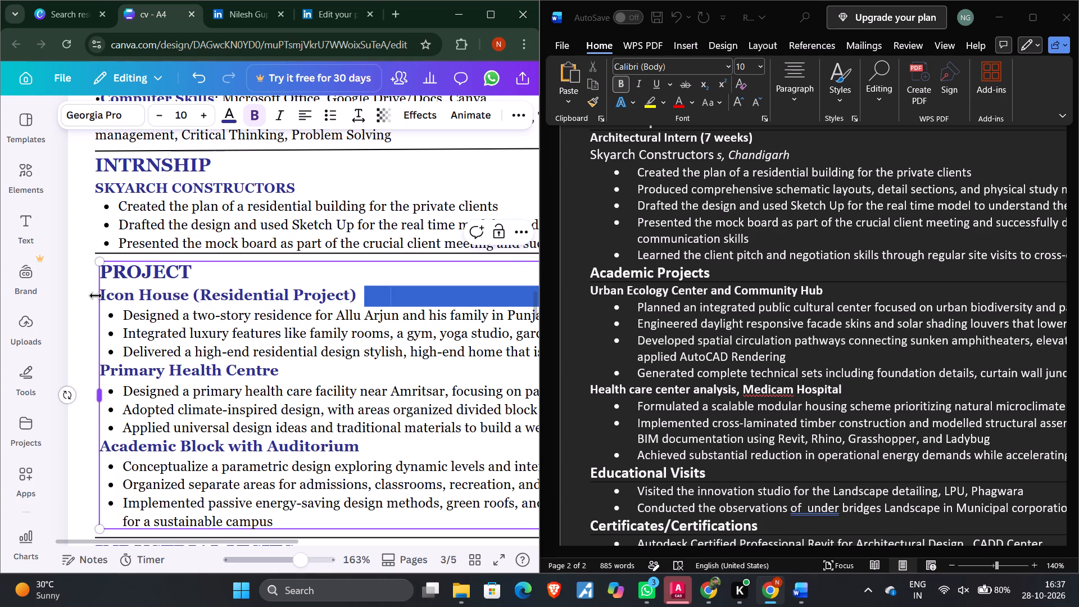
drag(96, 296, 103, 295)
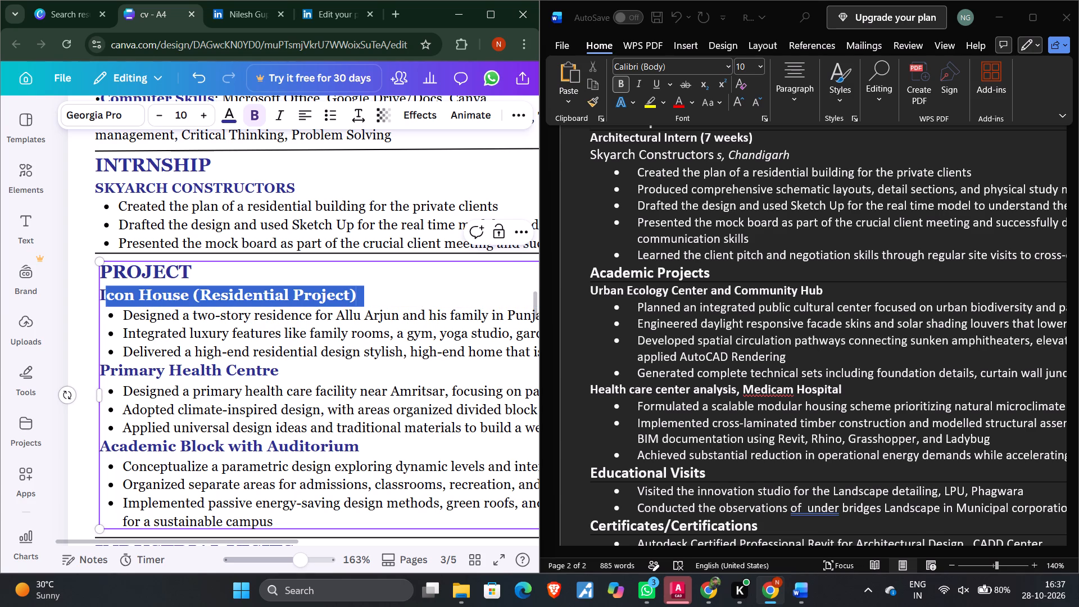
drag(103, 295, 101, 295)
key(ctrl+c)
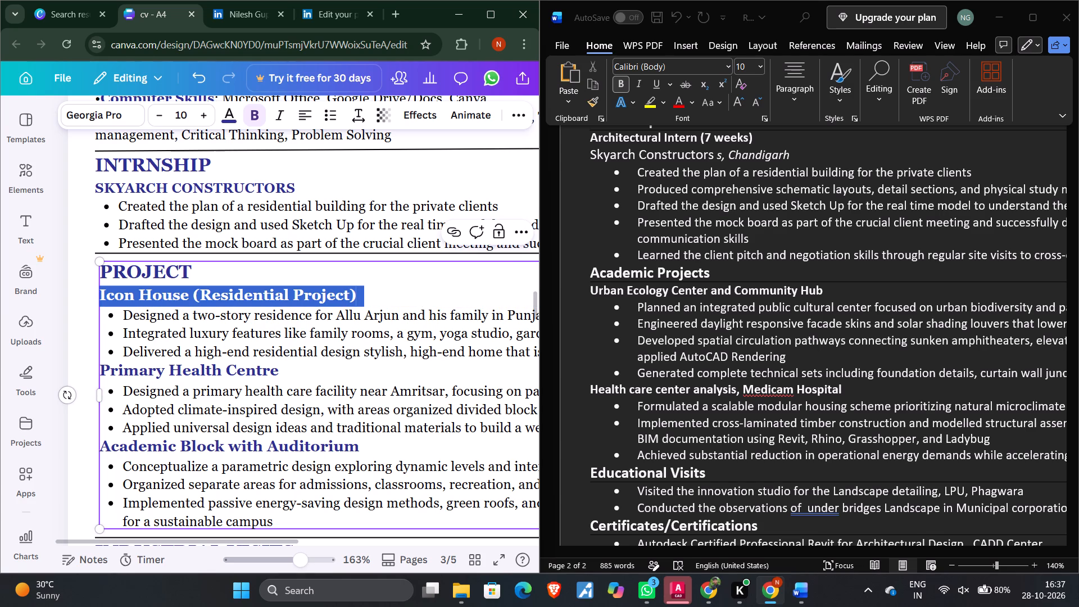
Replace the "Urban Ecology Center and Community Hub" title under Academic Projects in the Word resume with "Icon House (Residential Project)".
click(684, 284)
click(742, 288)
drag(827, 294, 832, 294)
drag(820, 294, 587, 288)
key(ctrl+v)
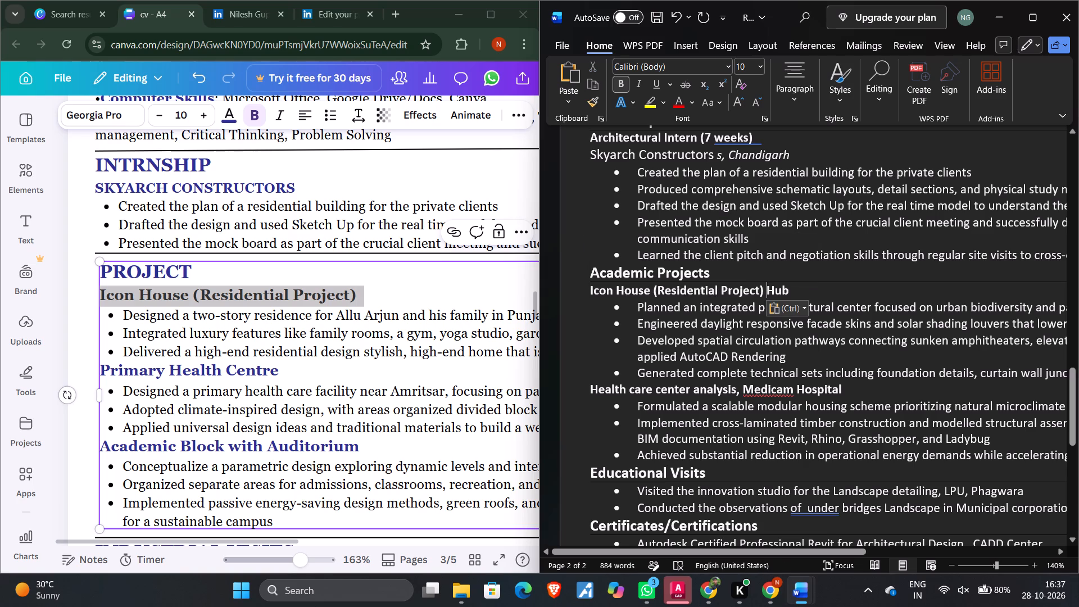
key(Delete)
key(Delete)
key(Delete)
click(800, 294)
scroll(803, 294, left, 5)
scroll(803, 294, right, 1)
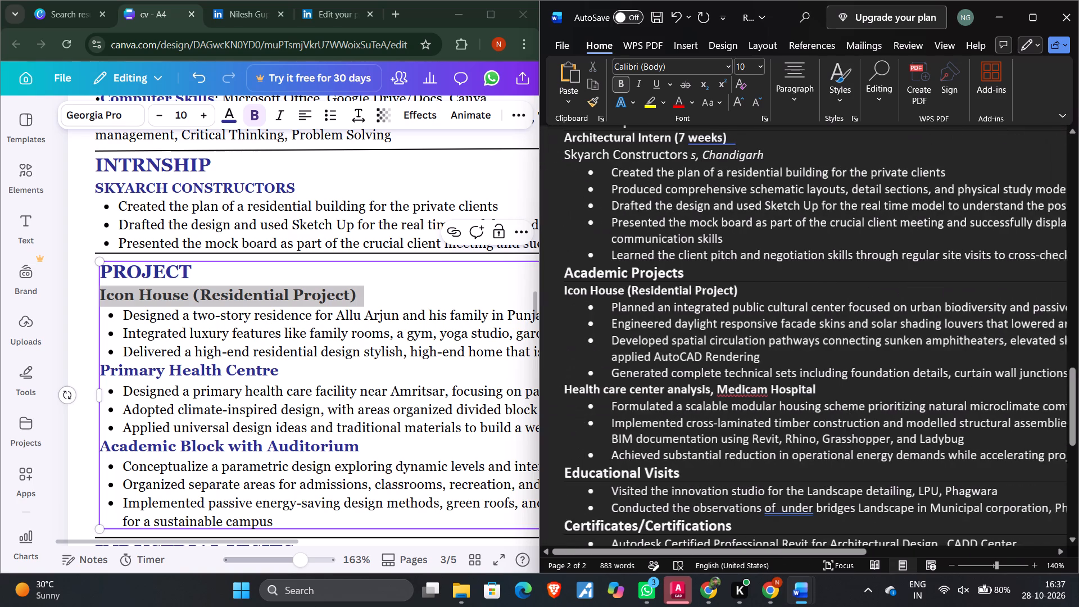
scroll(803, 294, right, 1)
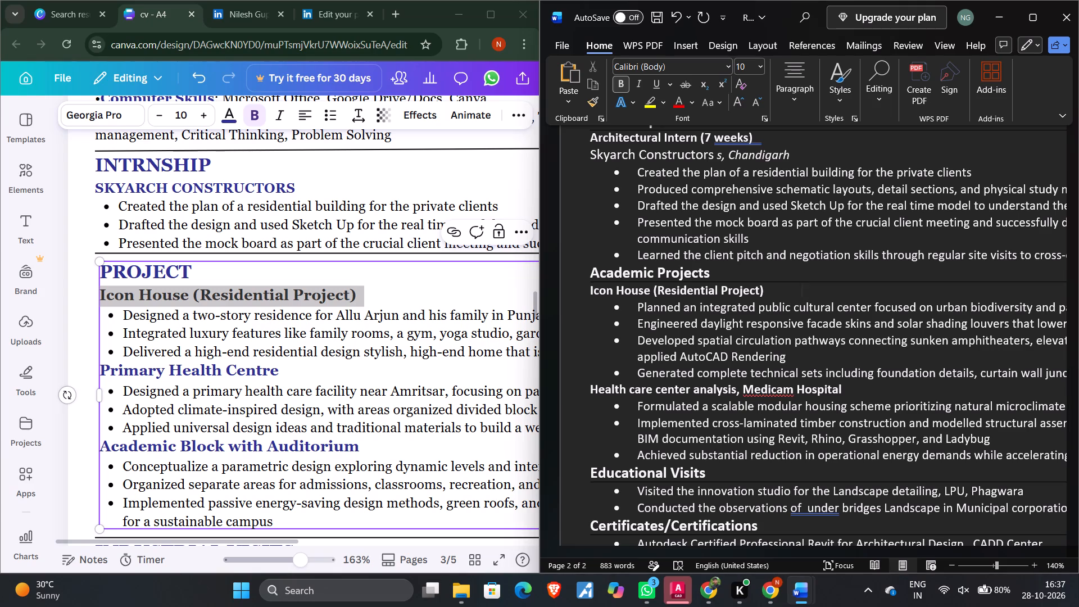
Copy the project title "Primary Health Centre" from the PROJECT section of the Canva CV.
click(285, 371)
click(261, 371)
drag(281, 374, 246, 375)
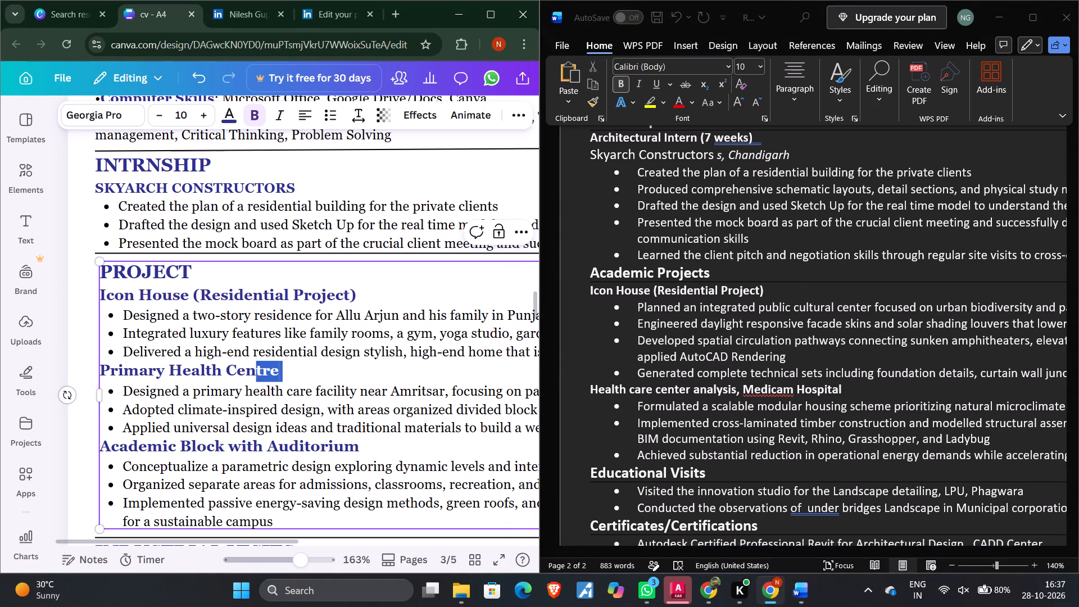
drag(246, 375, 103, 373)
key(ctrl+c)
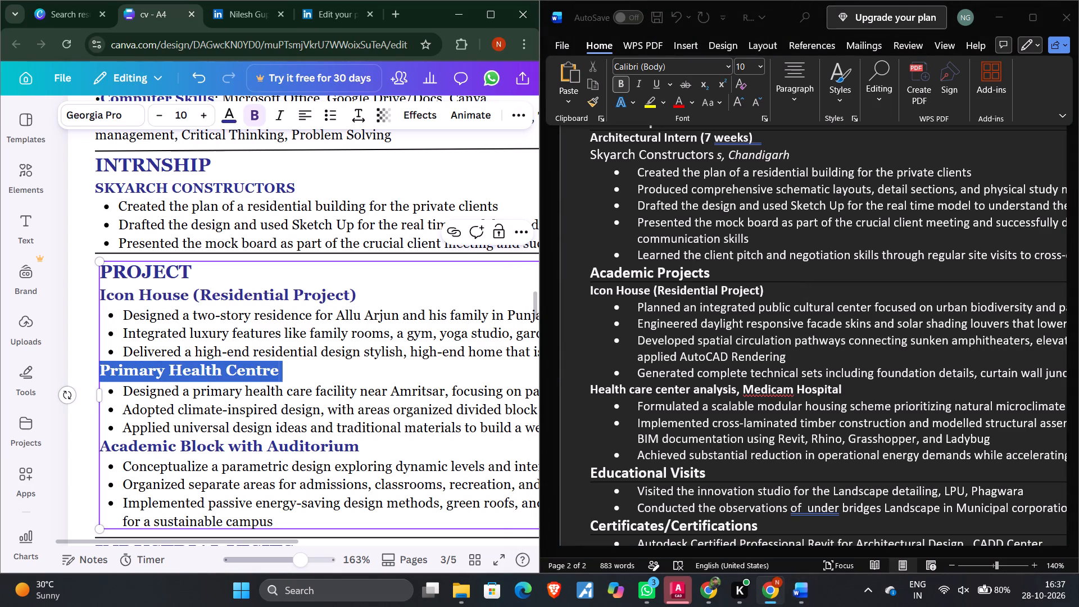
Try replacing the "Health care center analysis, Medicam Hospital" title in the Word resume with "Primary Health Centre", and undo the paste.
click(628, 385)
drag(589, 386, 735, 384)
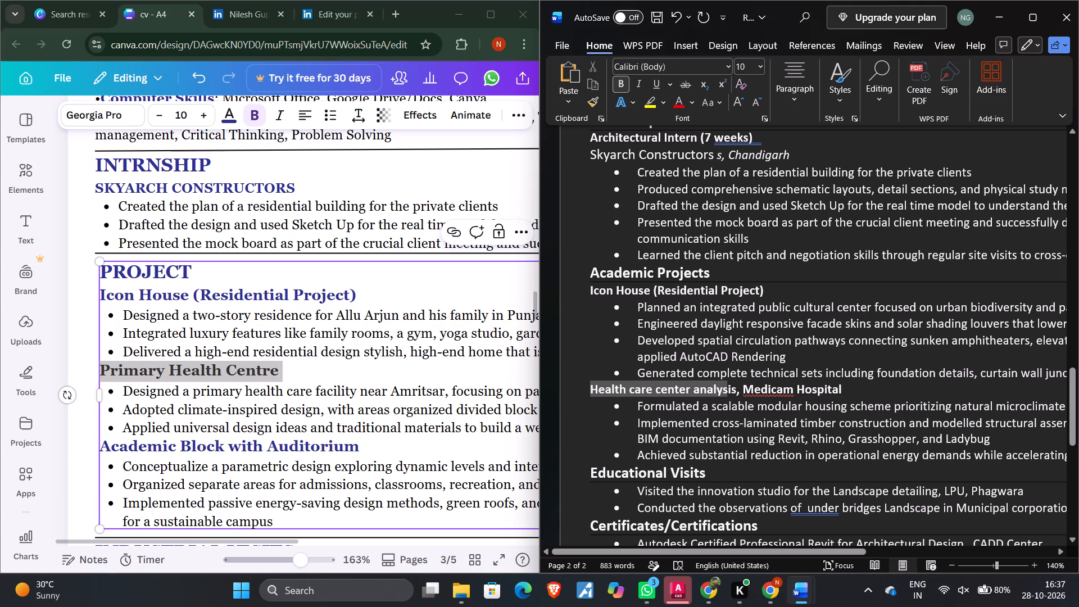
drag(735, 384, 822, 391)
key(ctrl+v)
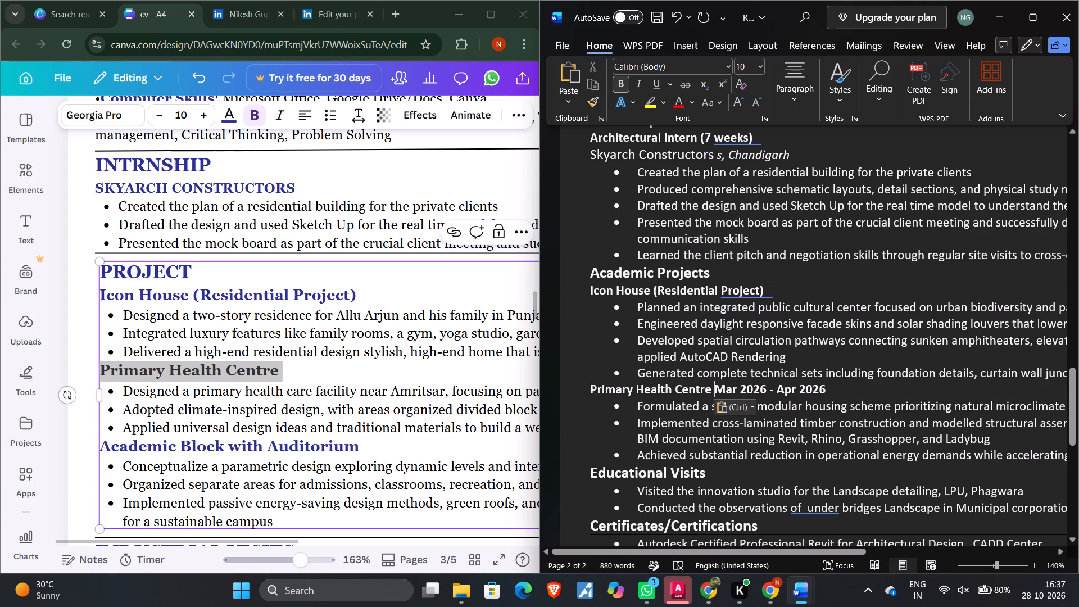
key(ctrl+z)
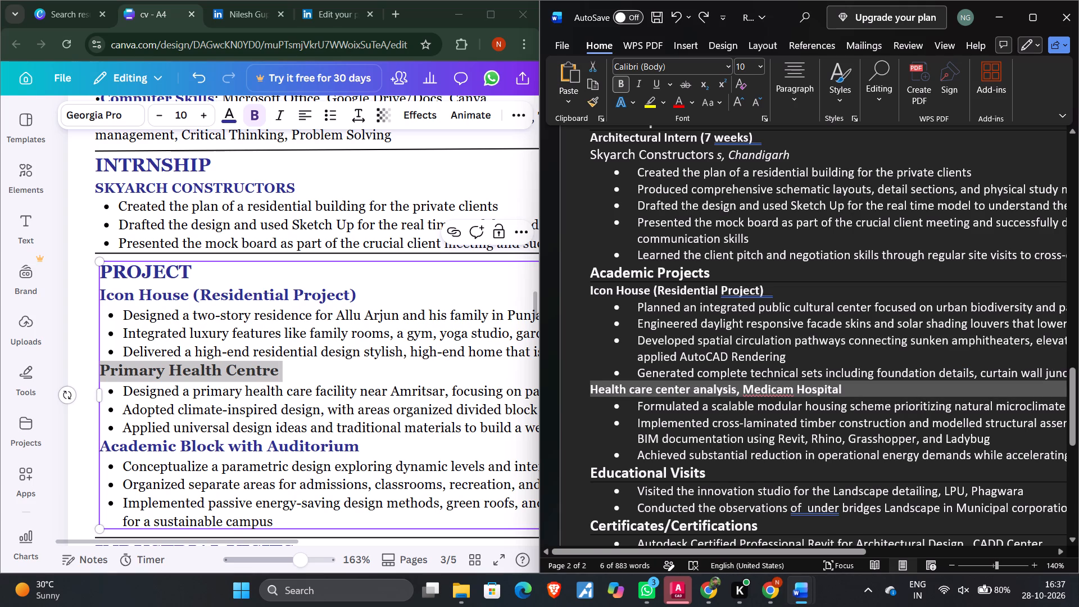
Replace the "Health care center analysis, Medicam Hospital" title under Academic Projects with "Primary Health Centre", leaving its date in place.
click(628, 394)
drag(588, 392, 829, 392)
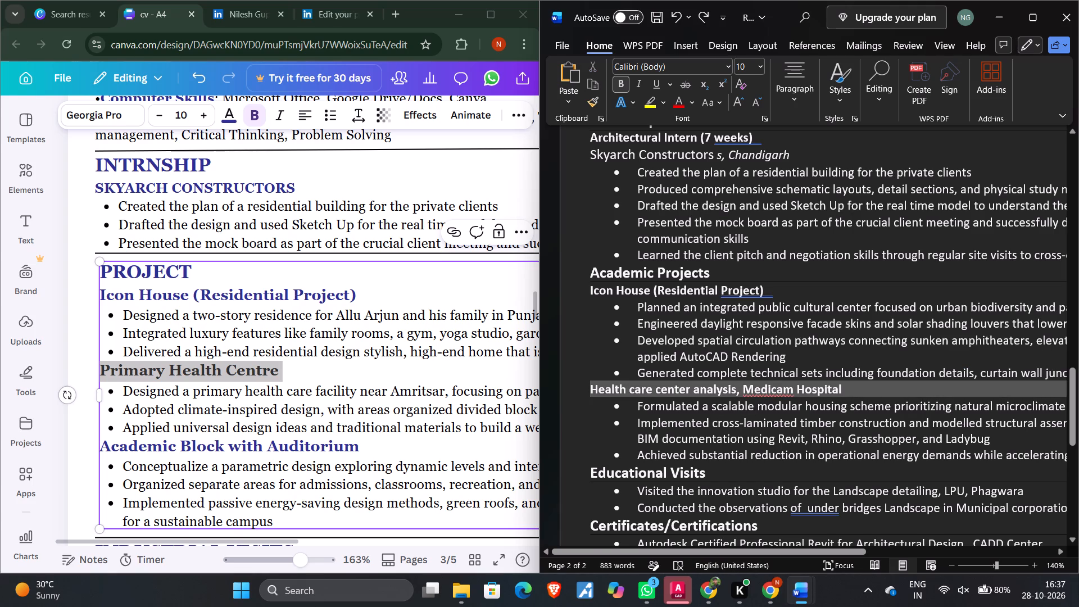
drag(829, 392, 838, 386)
key(ctrl+v)
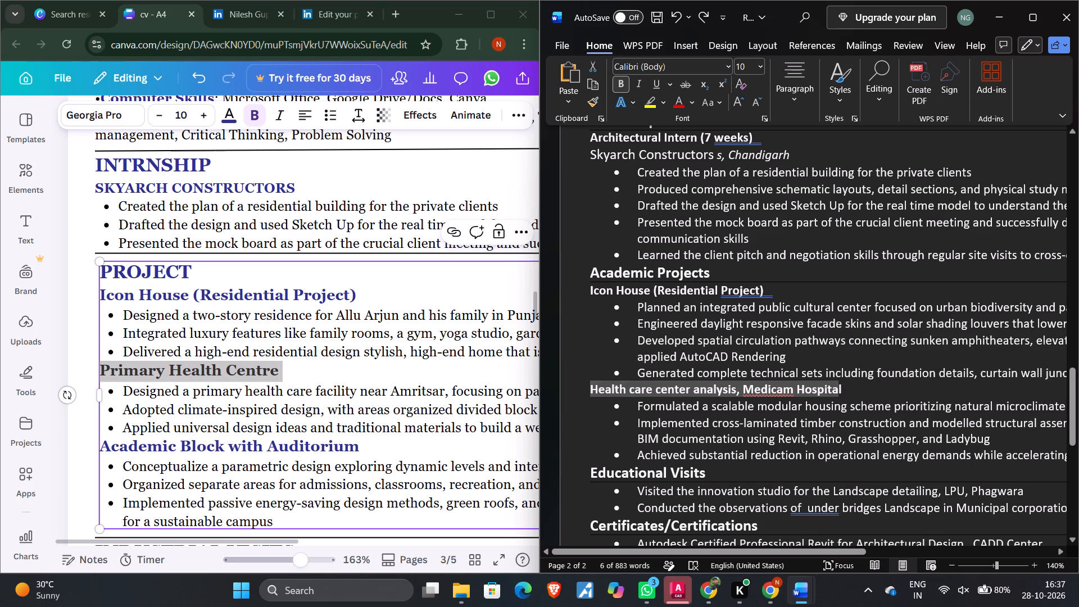
key(Delete)
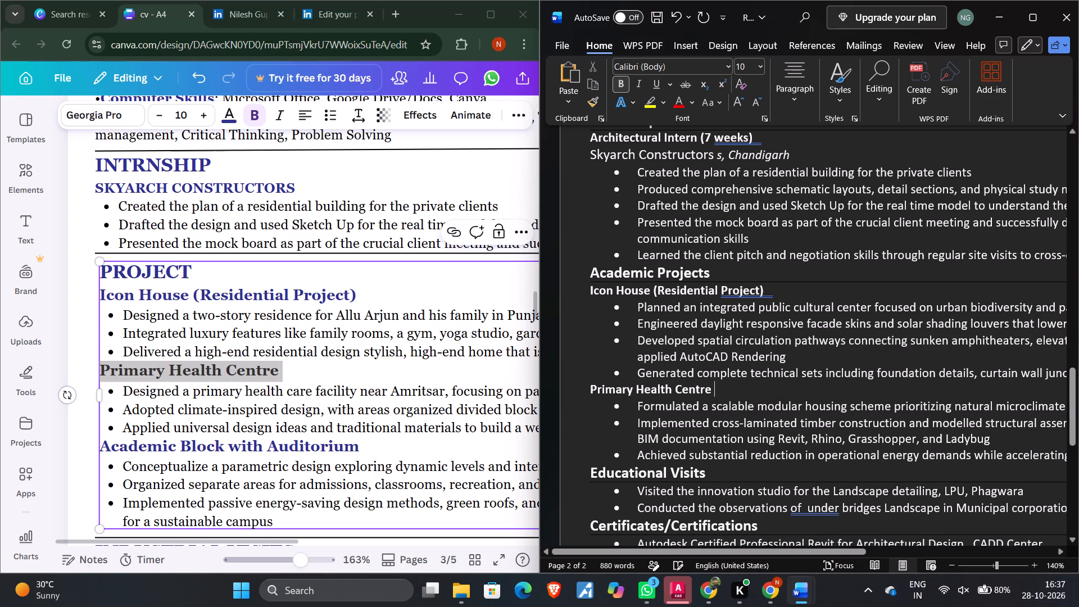
Add an empty unbulleted line after the last Primary Health Centre bullet, just above the Educational Visits heading.
scroll(684, 397, down, 2)
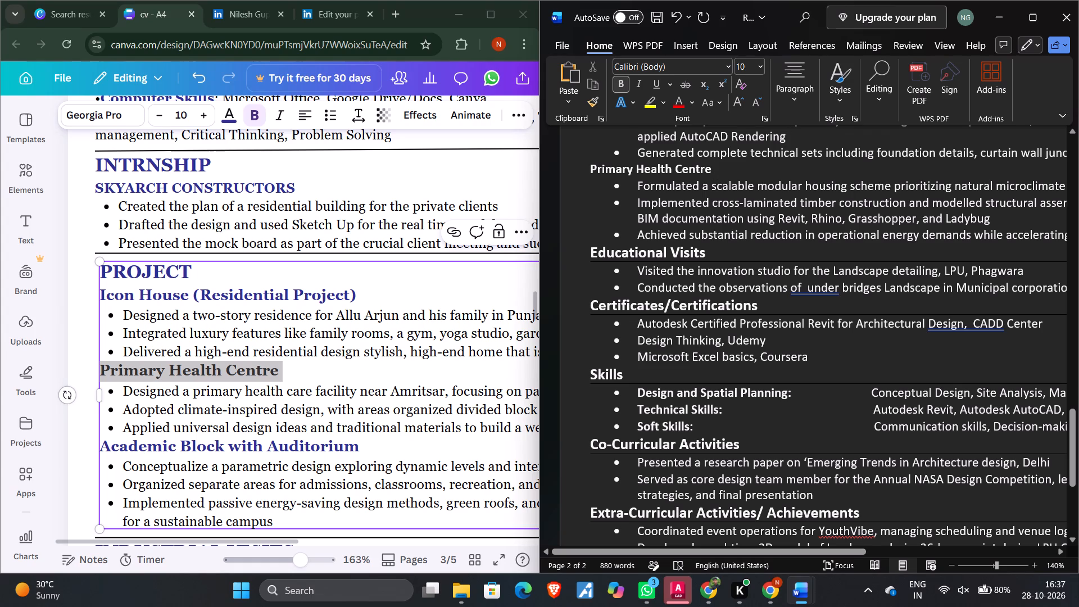
click(784, 247)
scroll(831, 258, left, 1)
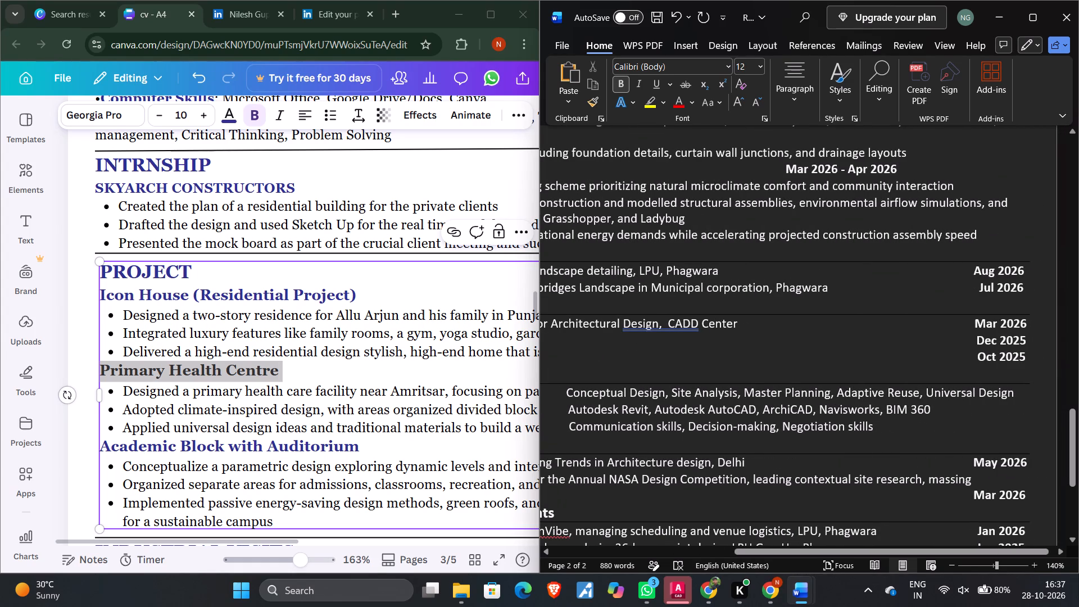
click(1002, 237)
key(Return)
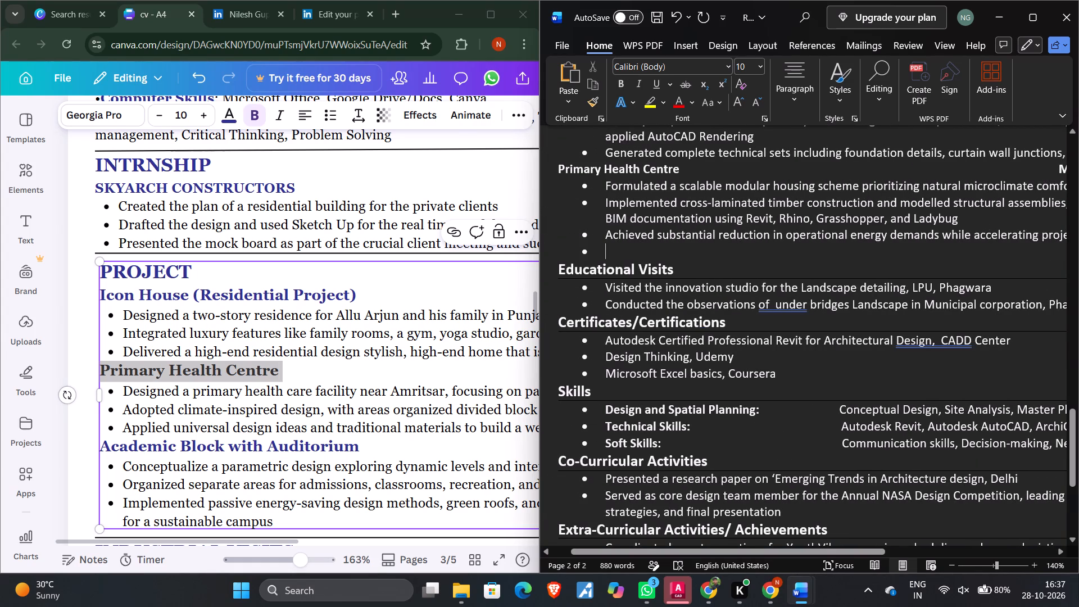
key(Return)
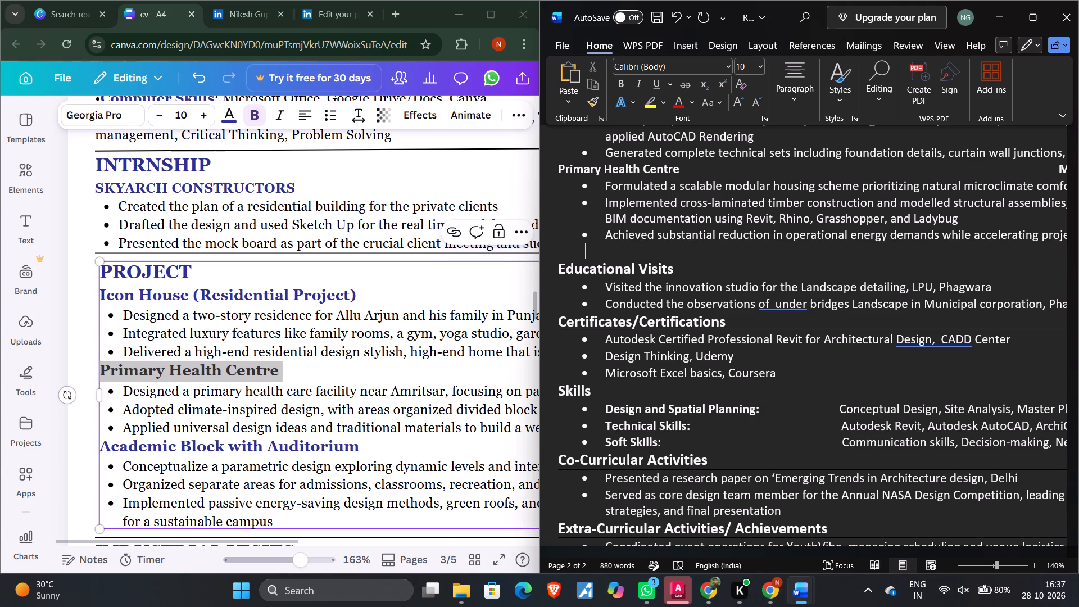
Copy the title "Academic Block with Auditorium" from the Canva CV onto the new Word line and remove the line's indent.
drag(361, 445, 106, 449)
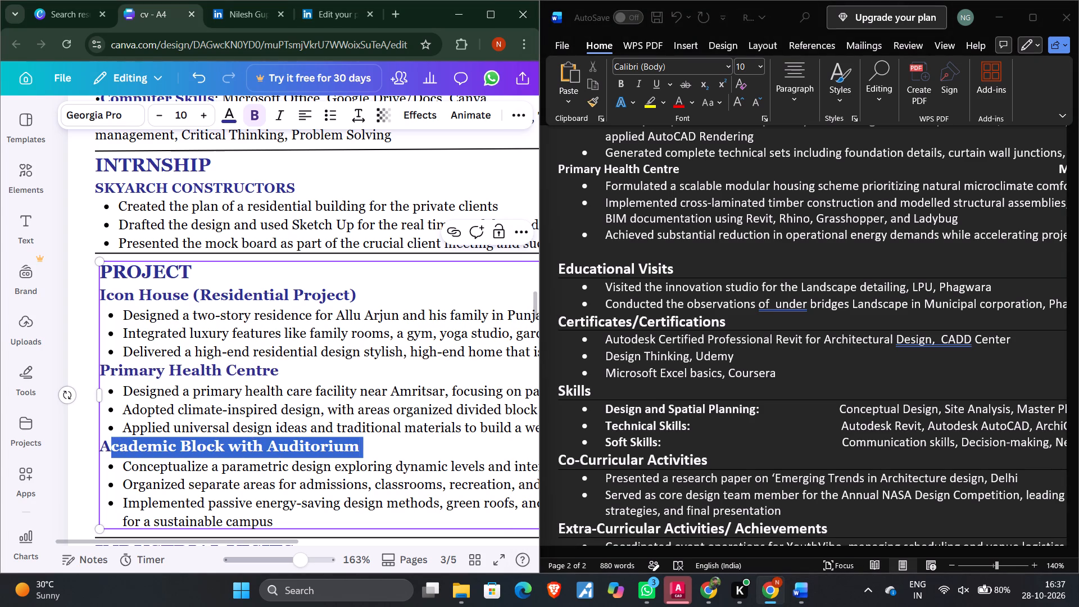
drag(106, 449, 101, 445)
key(ctrl+c)
click(622, 253)
key(ctrl+v)
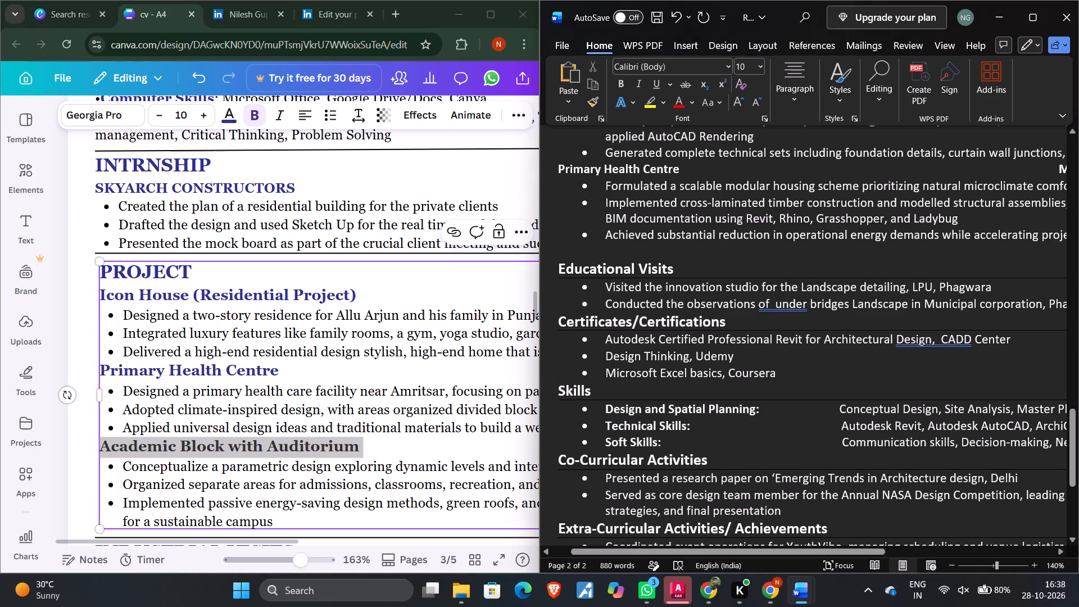
click(577, 256)
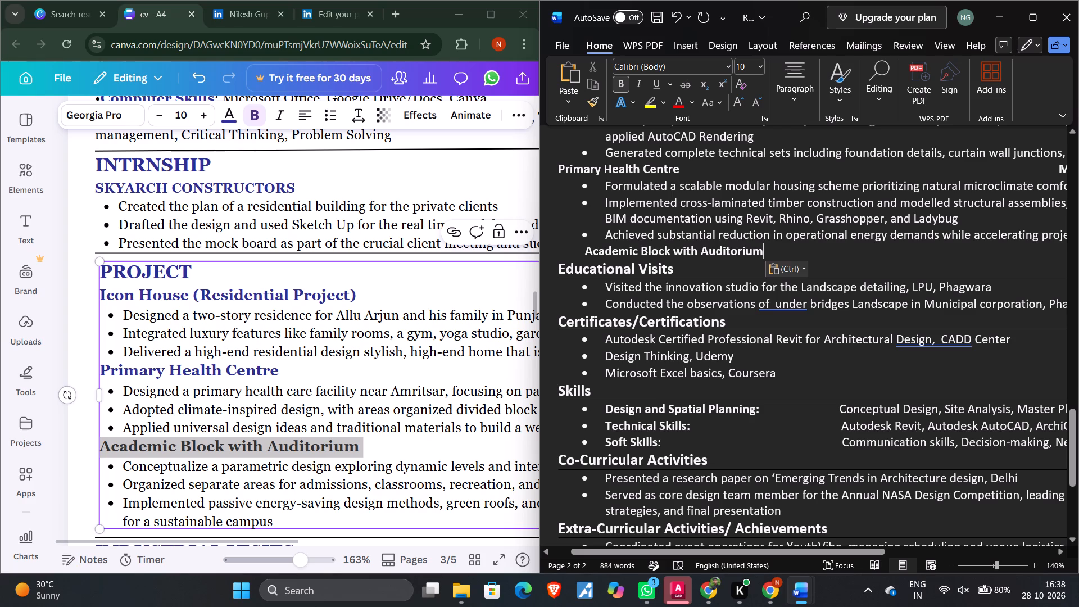
key(BackSpace)
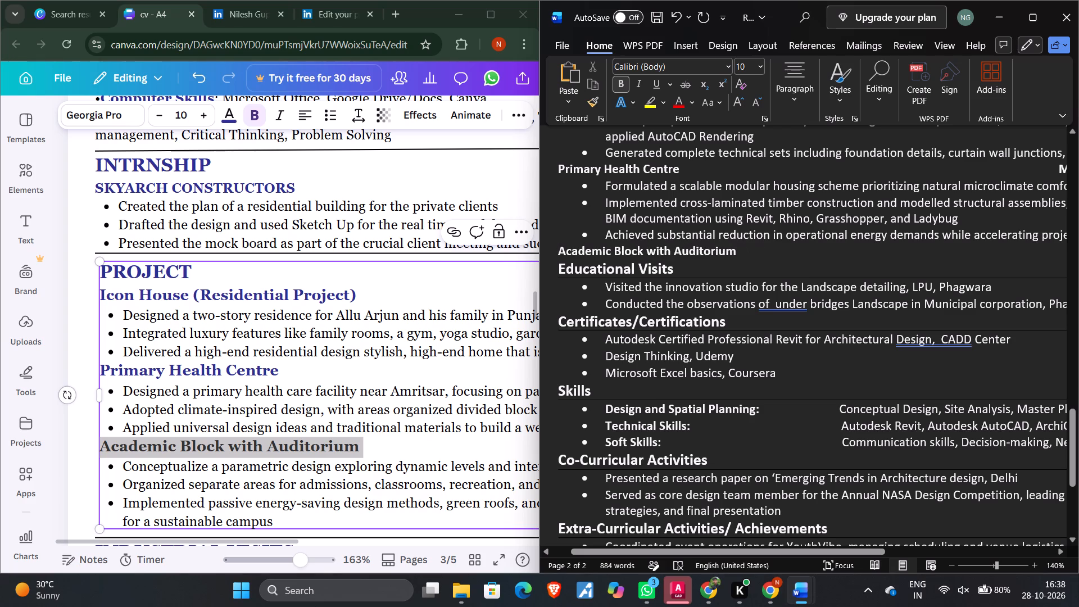
Replace the bullets under Icon House (Residential Project) in the Word resume with the three Icon House bullets from the Canva CV.
scroll(609, 265, up, 1)
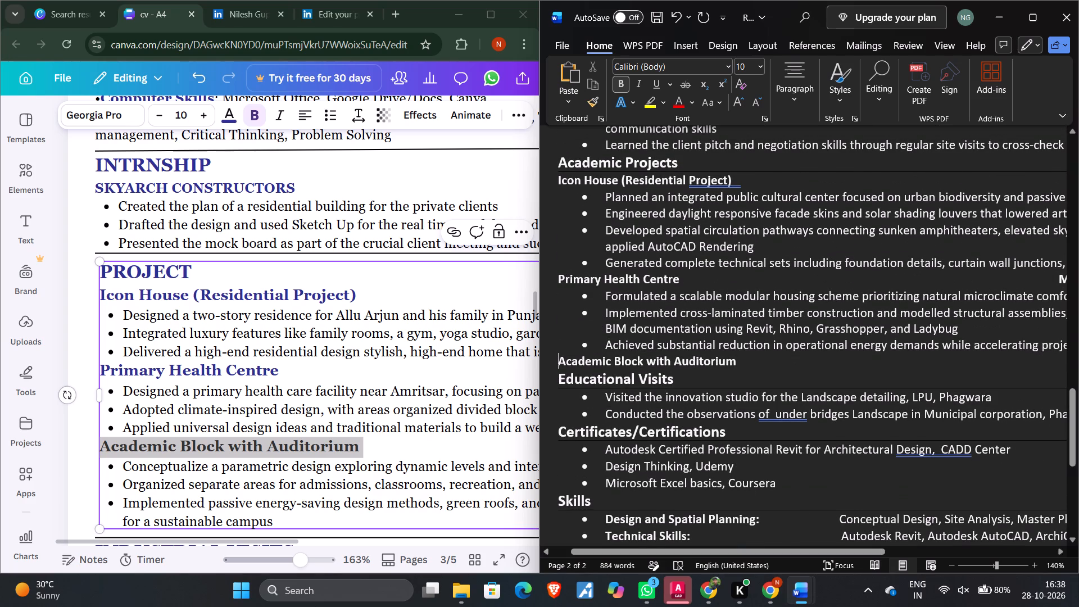
drag(115, 316, 423, 357)
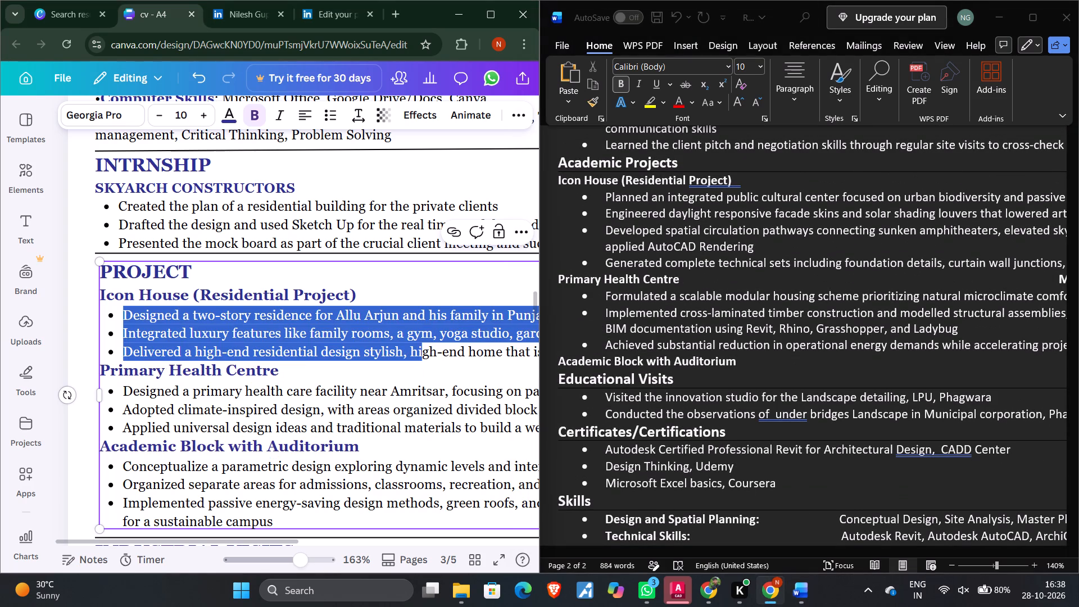
drag(423, 357, 443, 351)
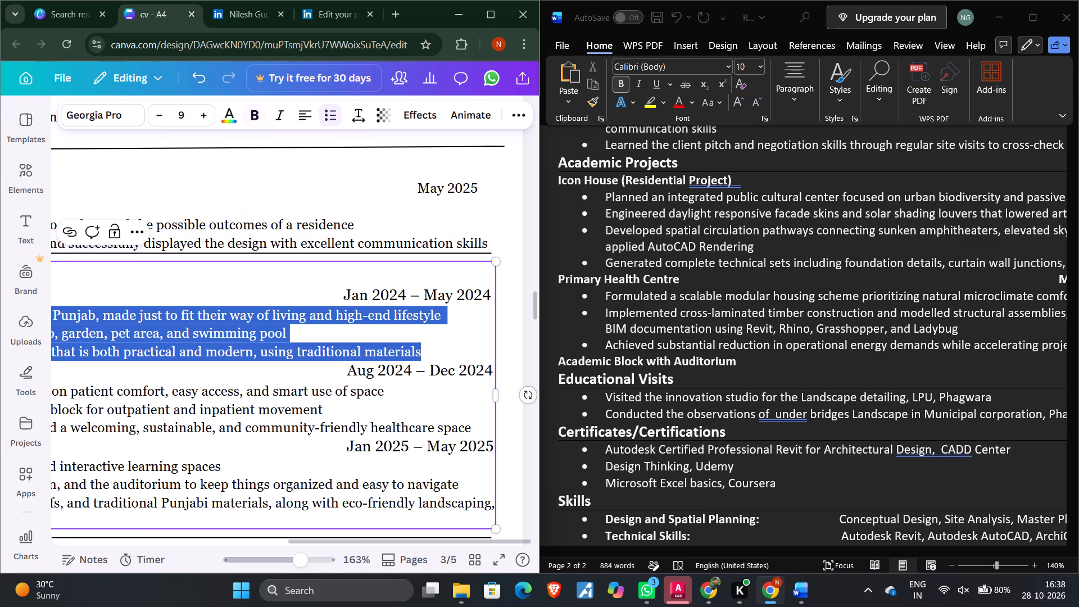
key(ctrl+c)
click(607, 220)
drag(607, 196, 658, 244)
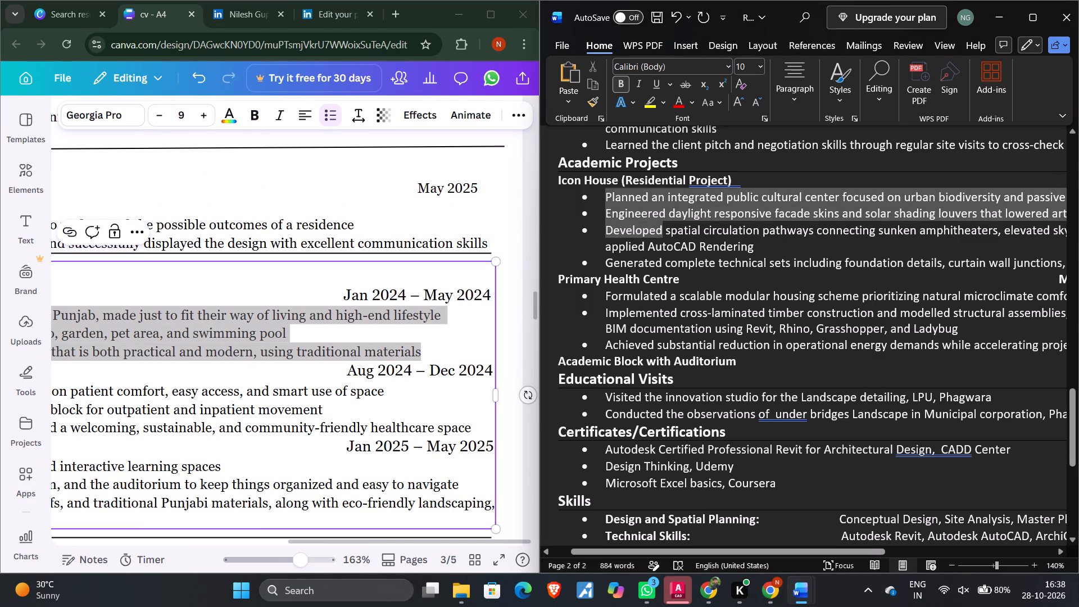
drag(658, 244, 1064, 254)
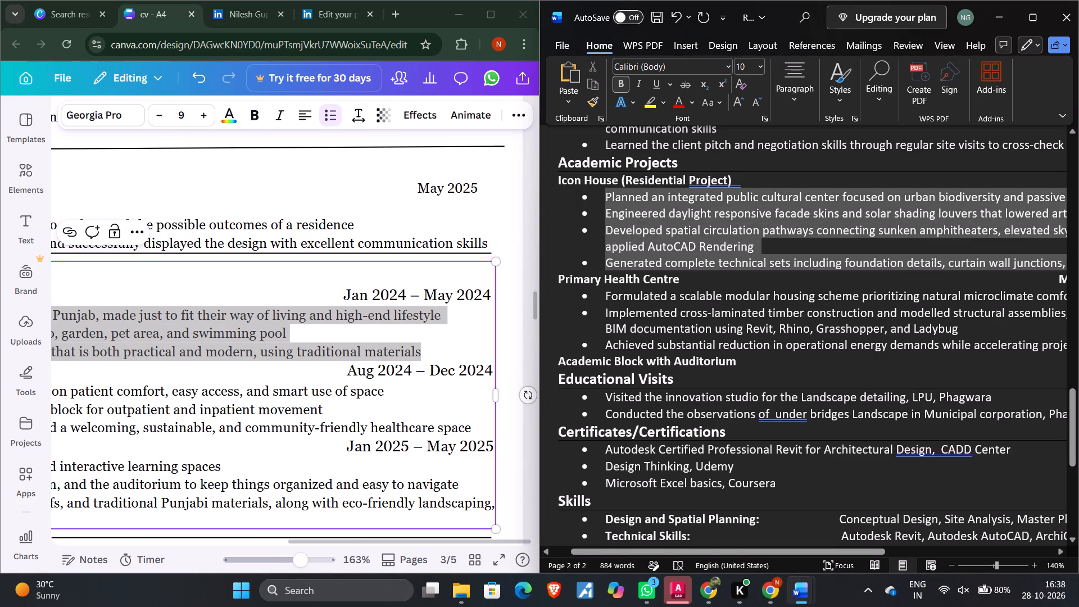
drag(1064, 254, 955, 260)
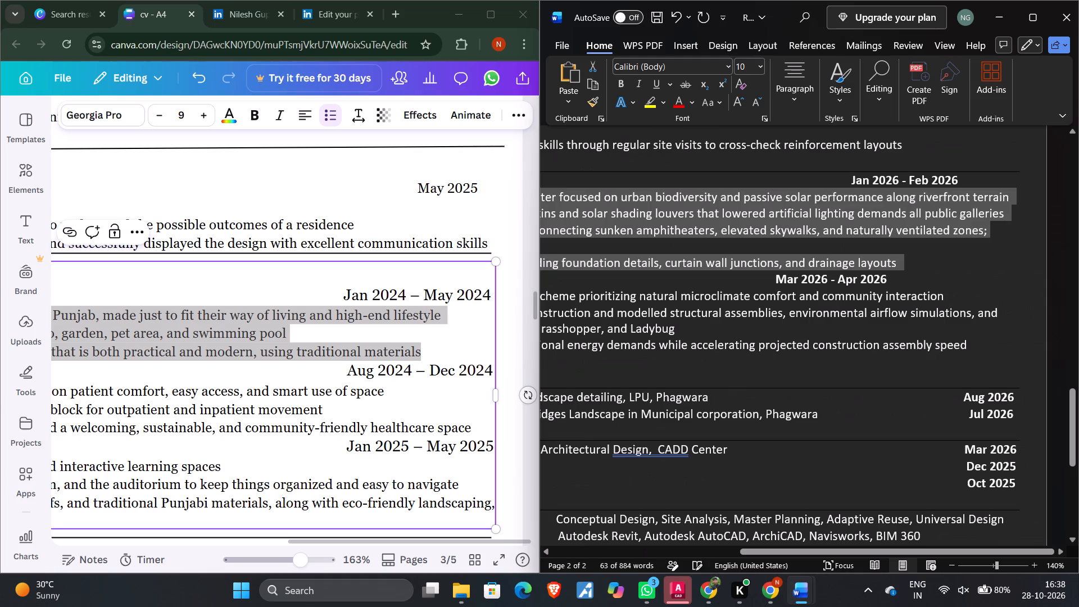
key(ctrl+v)
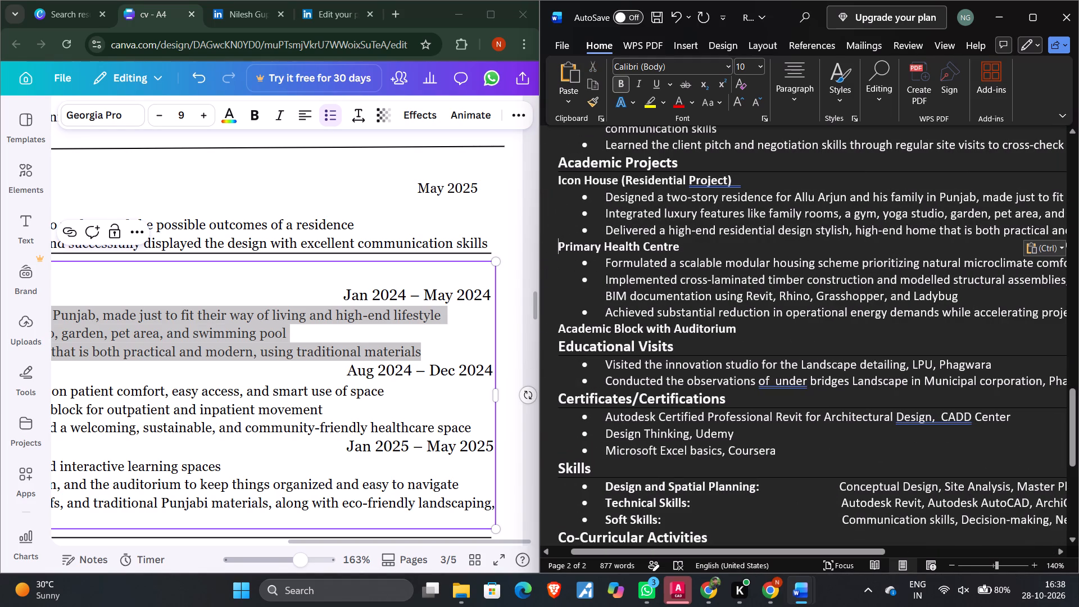
Replace the bullets under Primary Health Centre in the Word resume with the three Primary Health Centre bullets from the Canva CV.
scroll(595, 280, right, 2)
scroll(319, 351, right, 1)
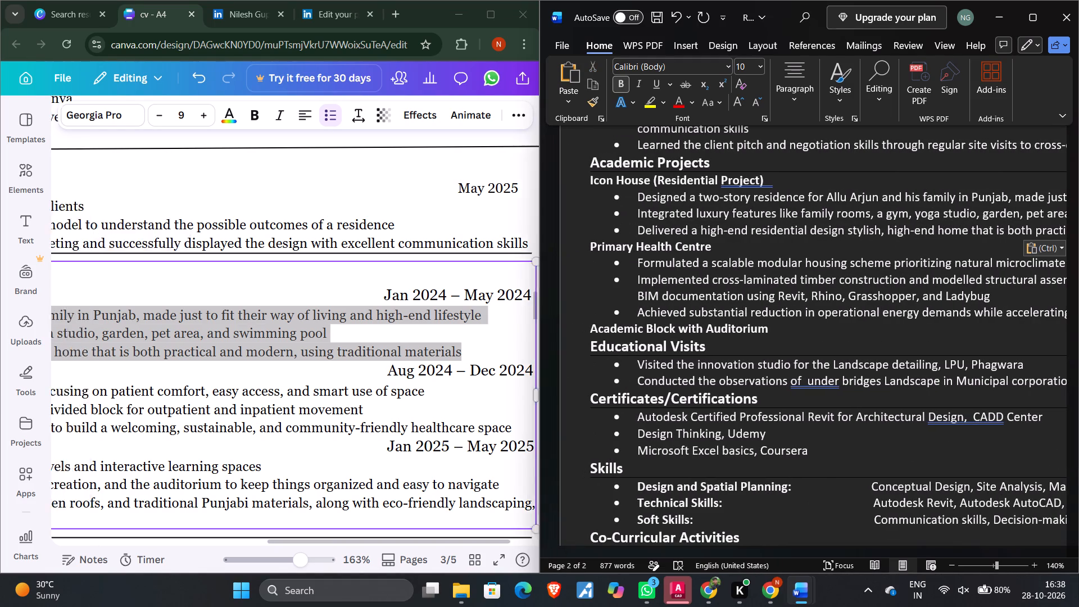
scroll(295, 357, right, 1)
scroll(191, 414, right, 4)
drag(125, 387, 345, 414)
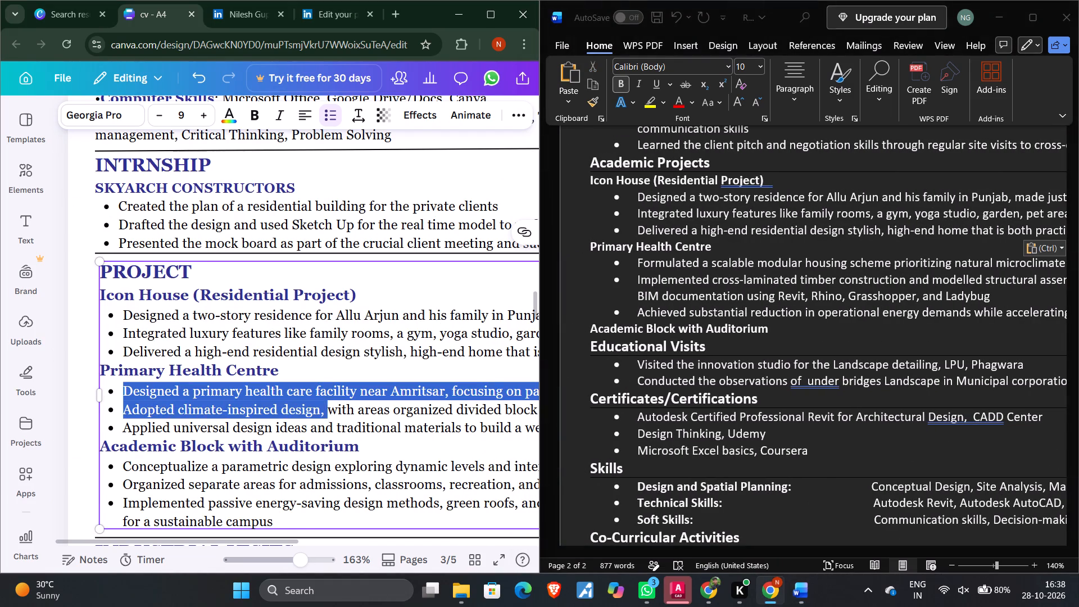
drag(345, 414, 483, 422)
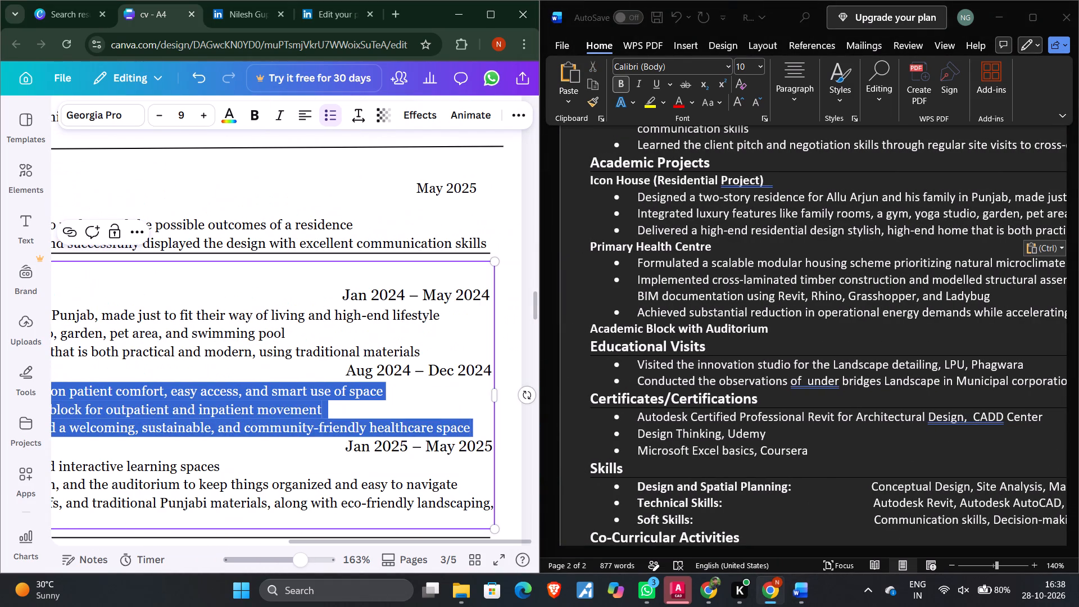
key(ctrl+c)
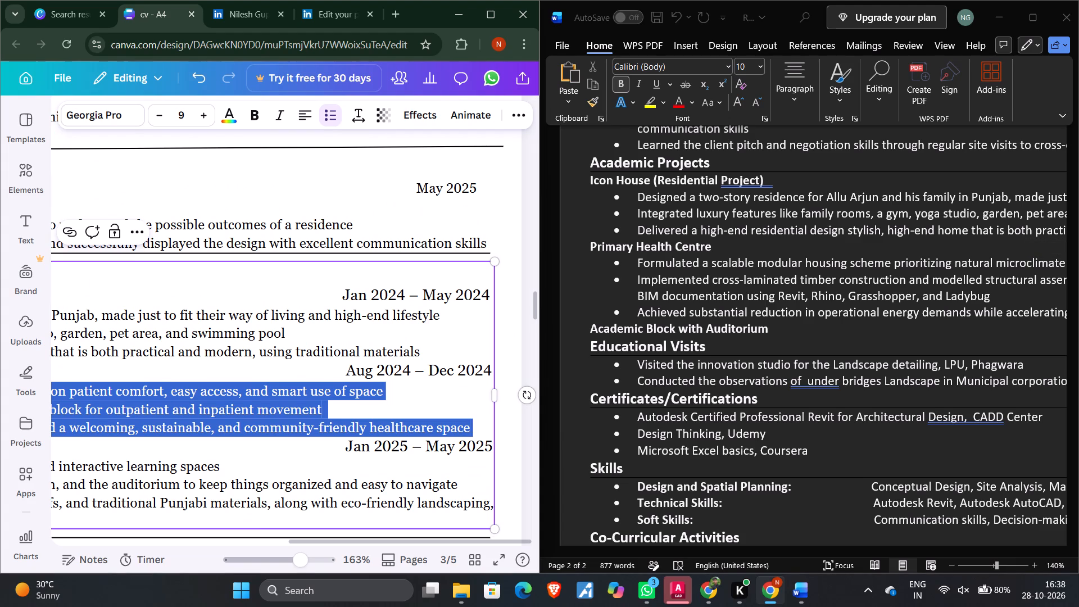
click(643, 275)
drag(633, 268, 852, 319)
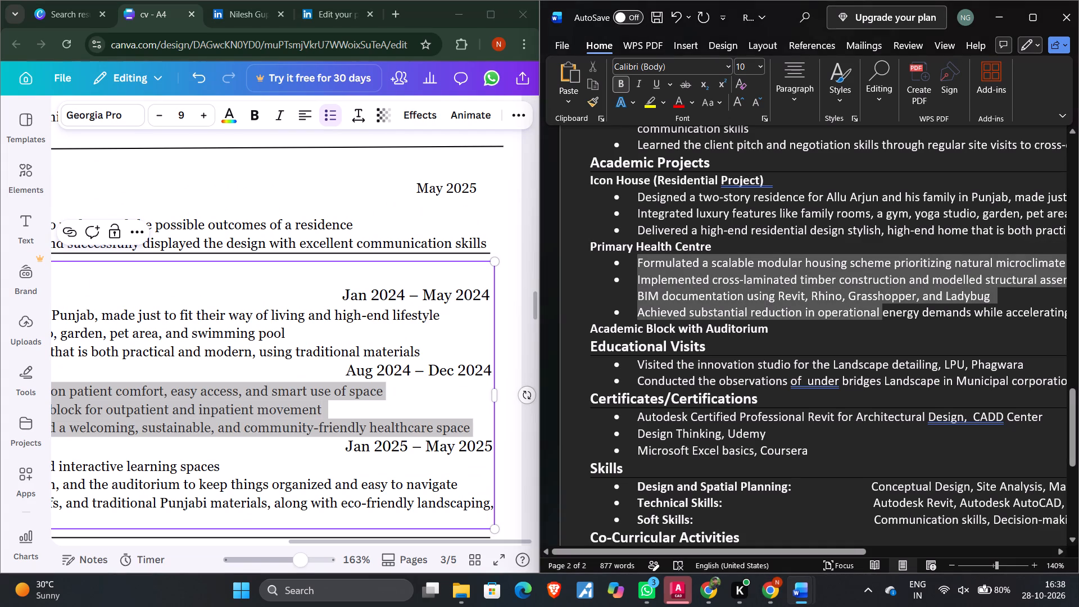
drag(852, 319, 1033, 317)
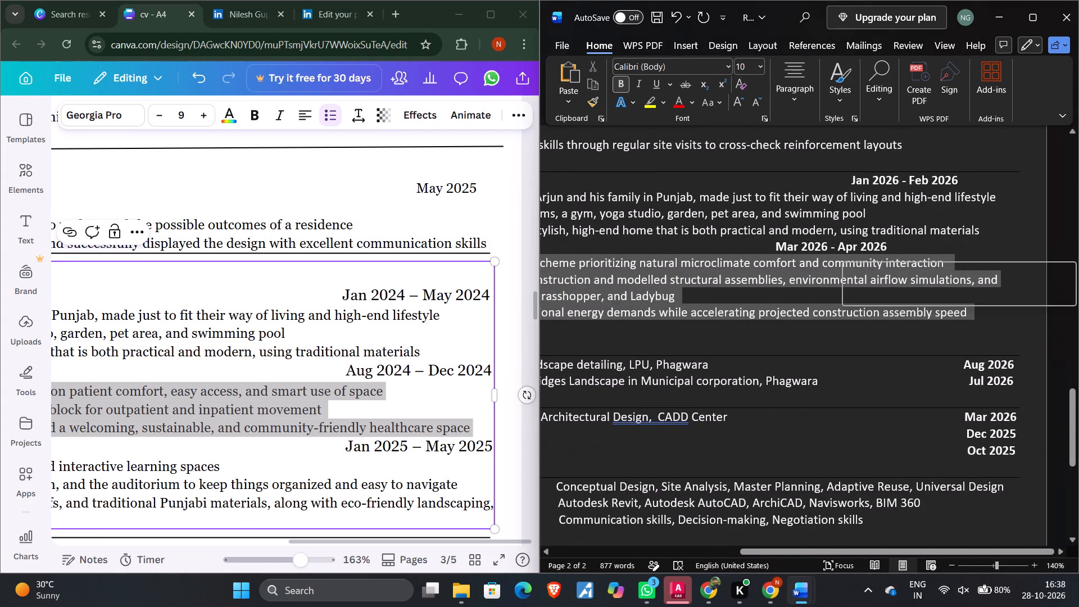
key(ctrl+v)
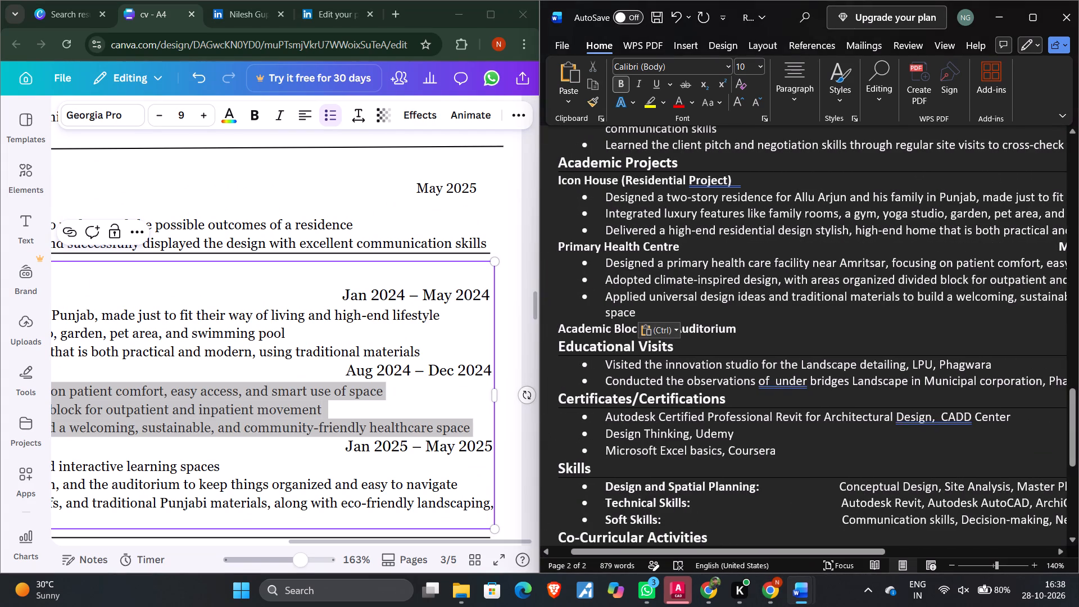
Copy the three Academic Block with Auditorium bullets from the Canva CV onto a new line under that title in the Word resume.
scroll(542, 366, right, 1)
scroll(334, 432, right, 4)
scroll(201, 467, down, 1)
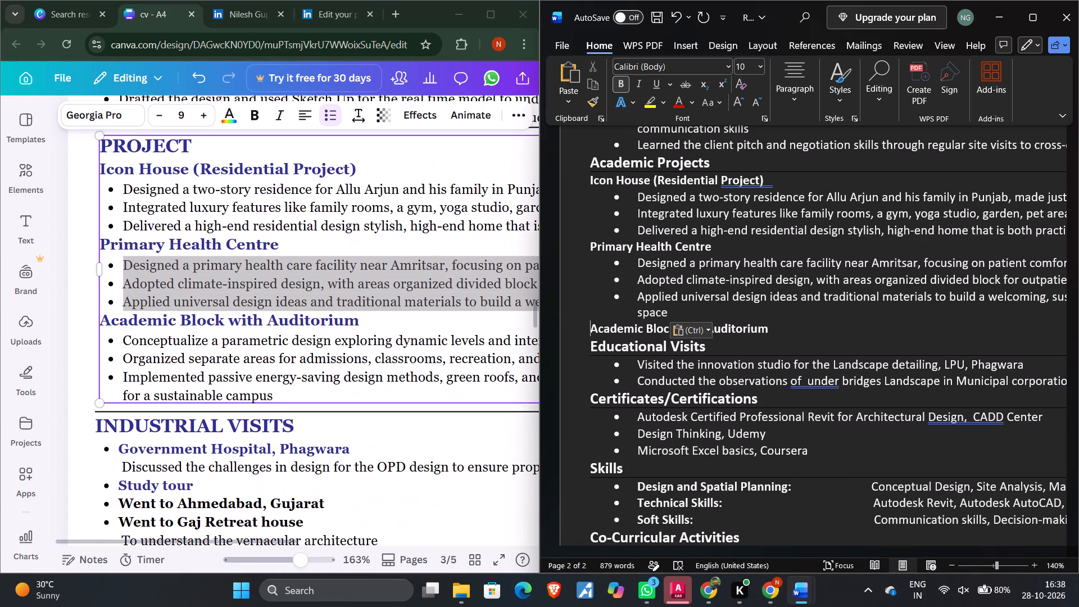
click(119, 347)
drag(122, 347, 293, 401)
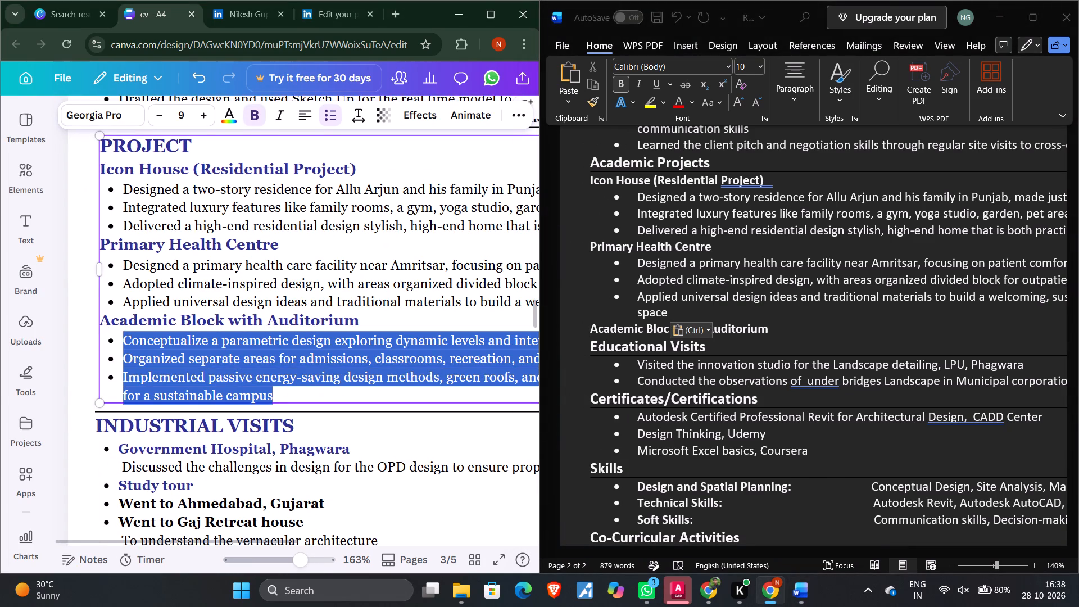
drag(293, 401, 287, 401)
key(ctrl+c)
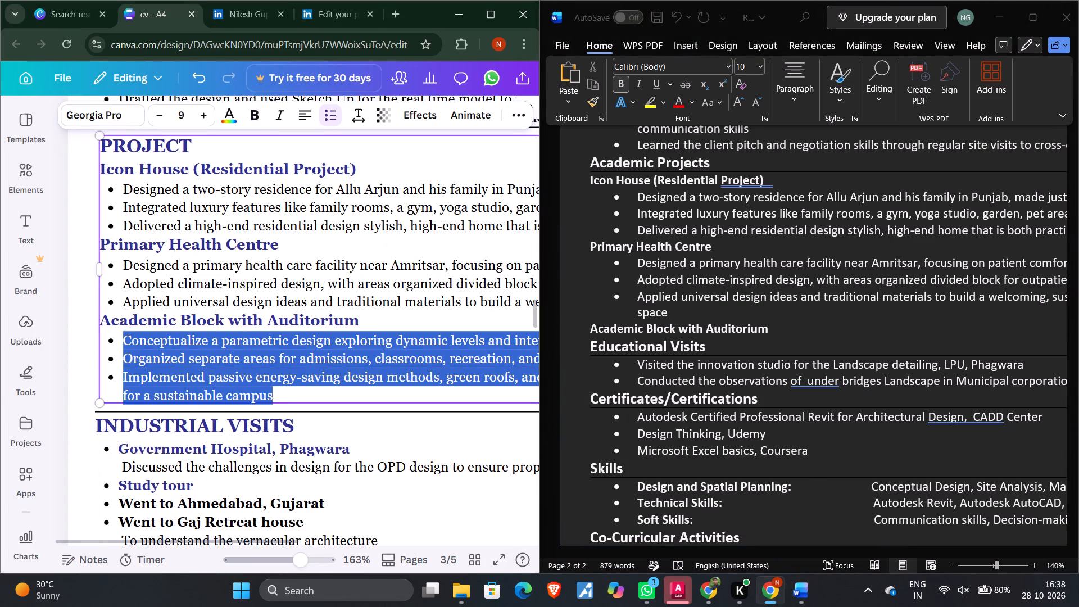
click(643, 268)
drag(641, 259, 688, 304)
click(788, 323)
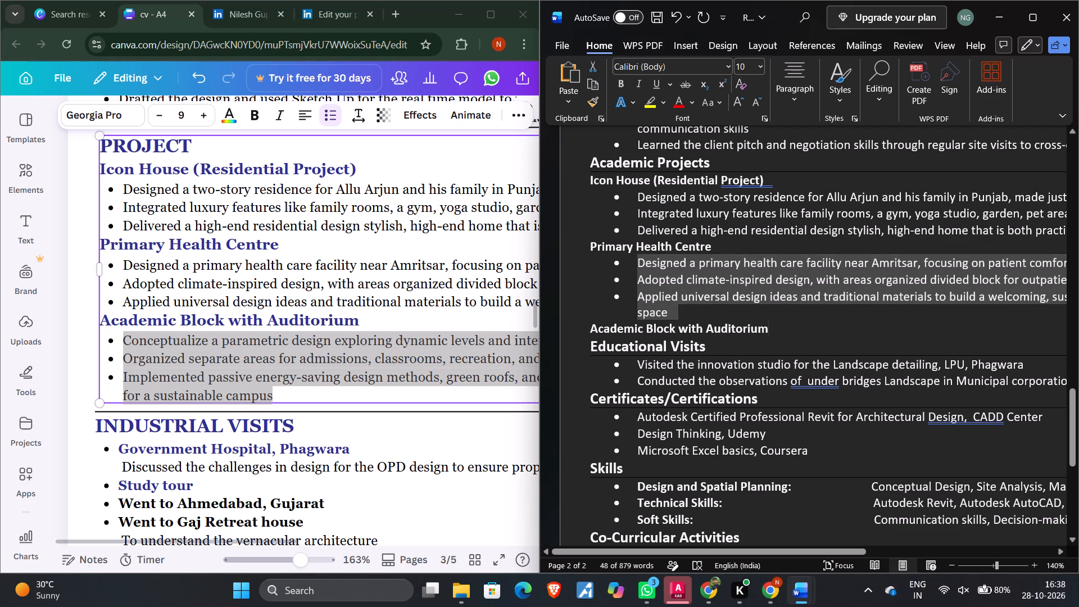
key(Return)
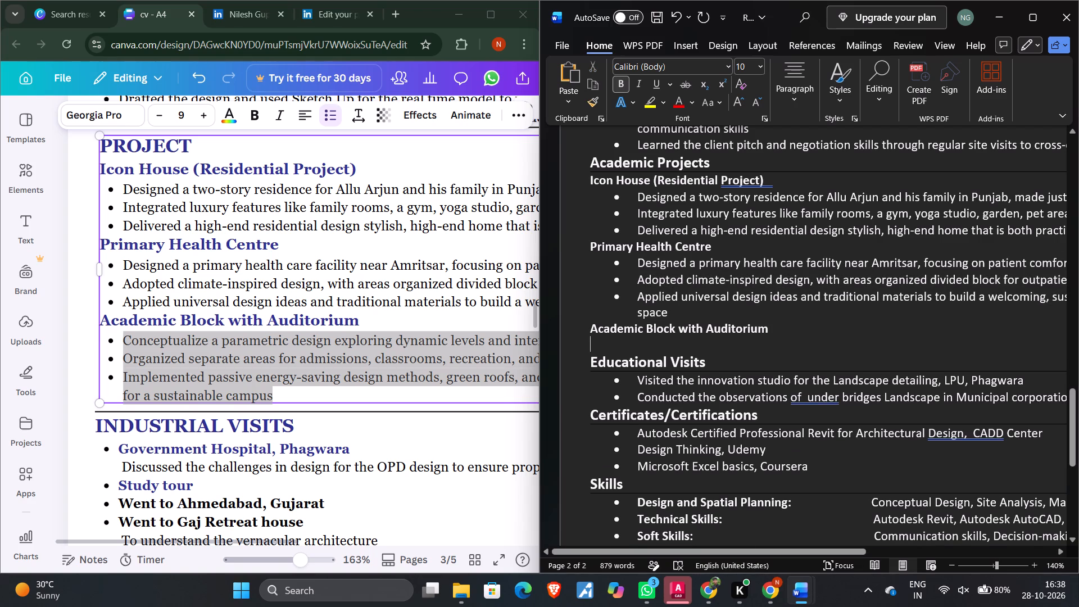
key(ctrl+v)
key(BackSpace)
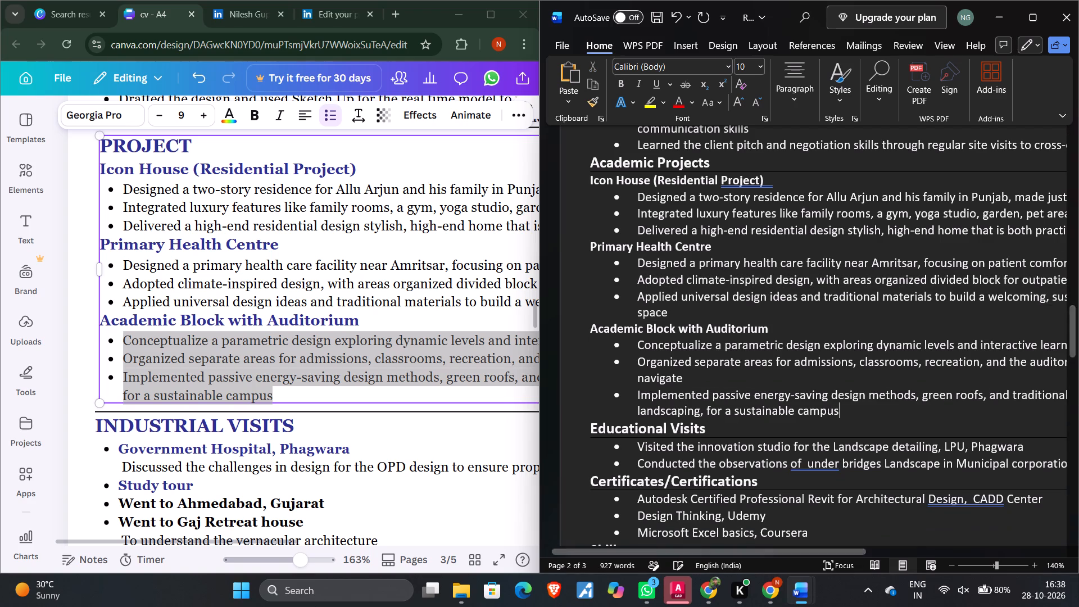
Replace the text of the first Educational Visits bullet in the Word resume with all the Industrial Visits entries from the Canva CV.
scroll(730, 371, down, 7)
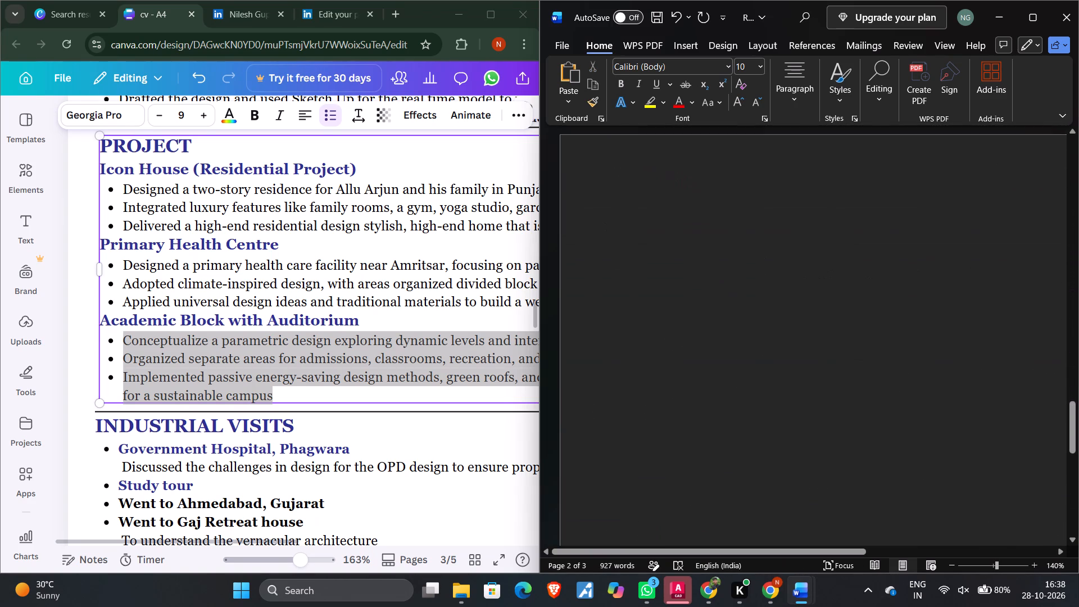
scroll(718, 338, up, 5)
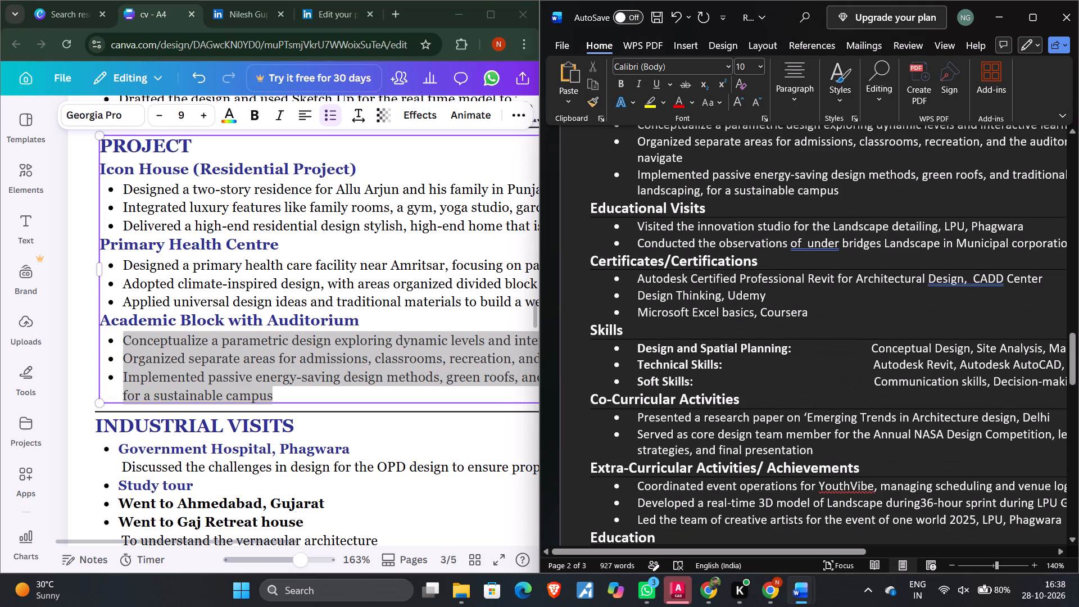
scroll(234, 428, down, 1)
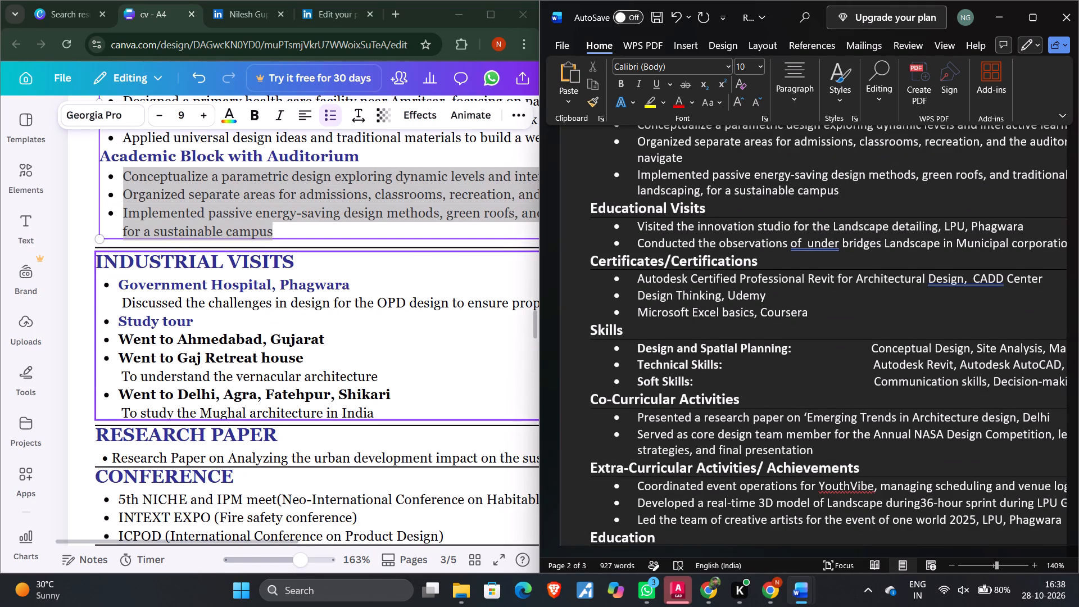
click(149, 309)
click(696, 234)
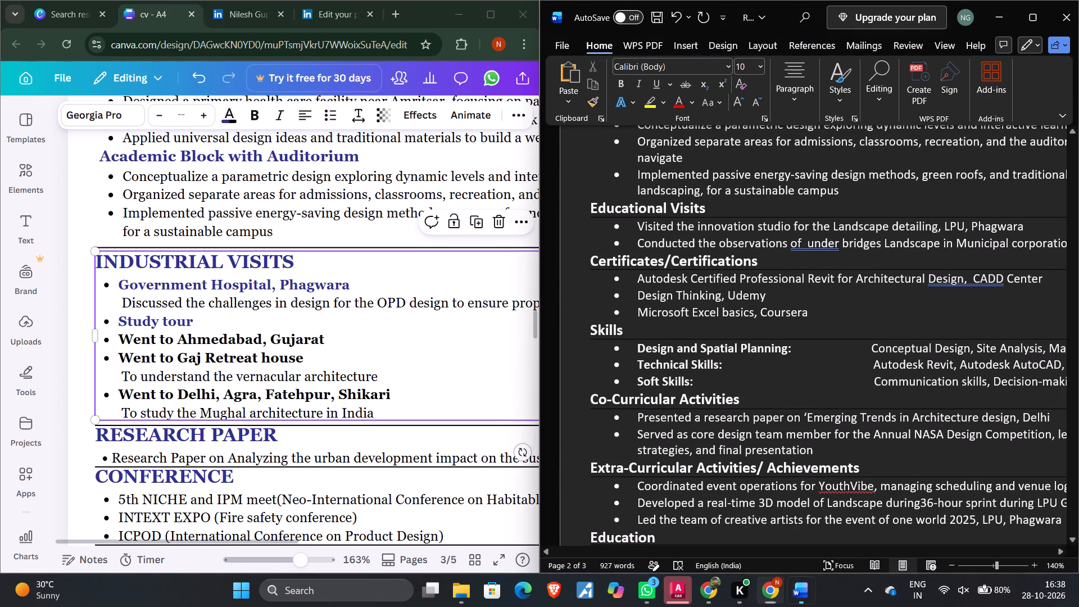
click(647, 234)
drag(613, 224, 795, 257)
click(152, 332)
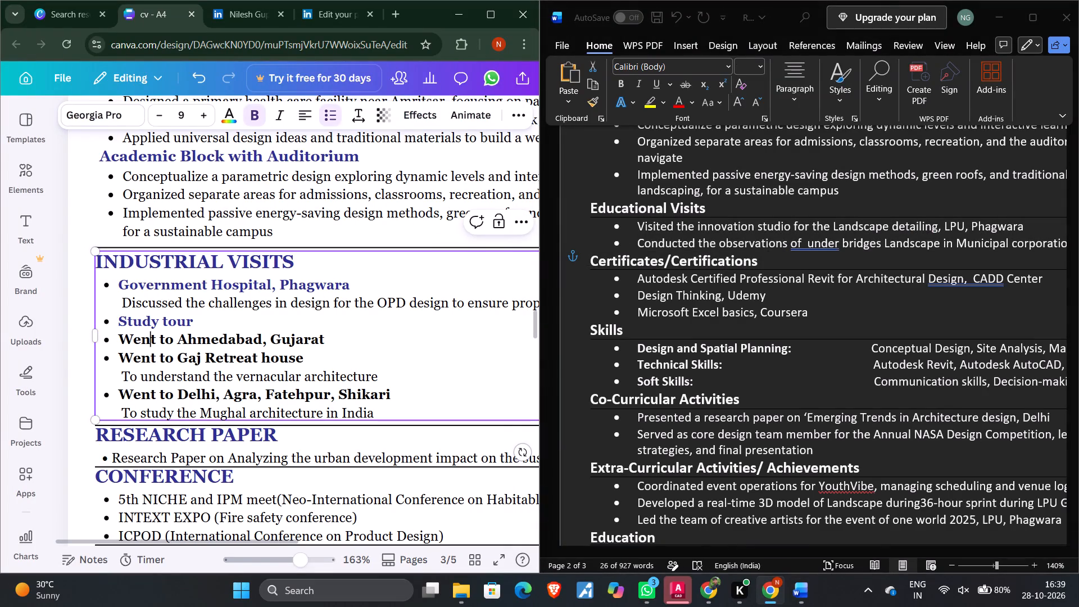
click(114, 289)
drag(97, 287, 382, 413)
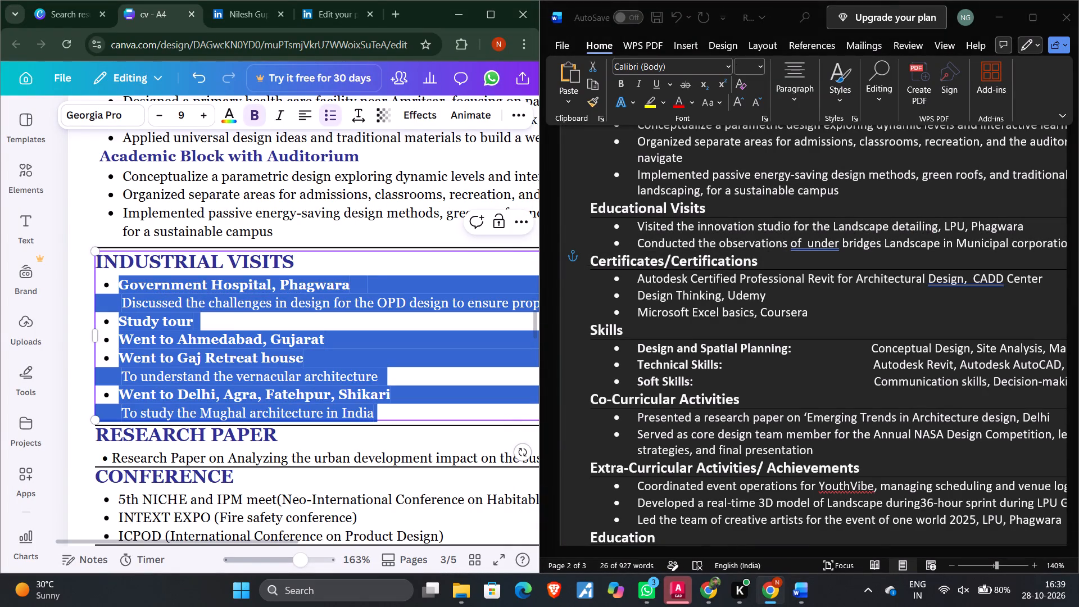
drag(382, 413, 384, 414)
key(ctrl+c)
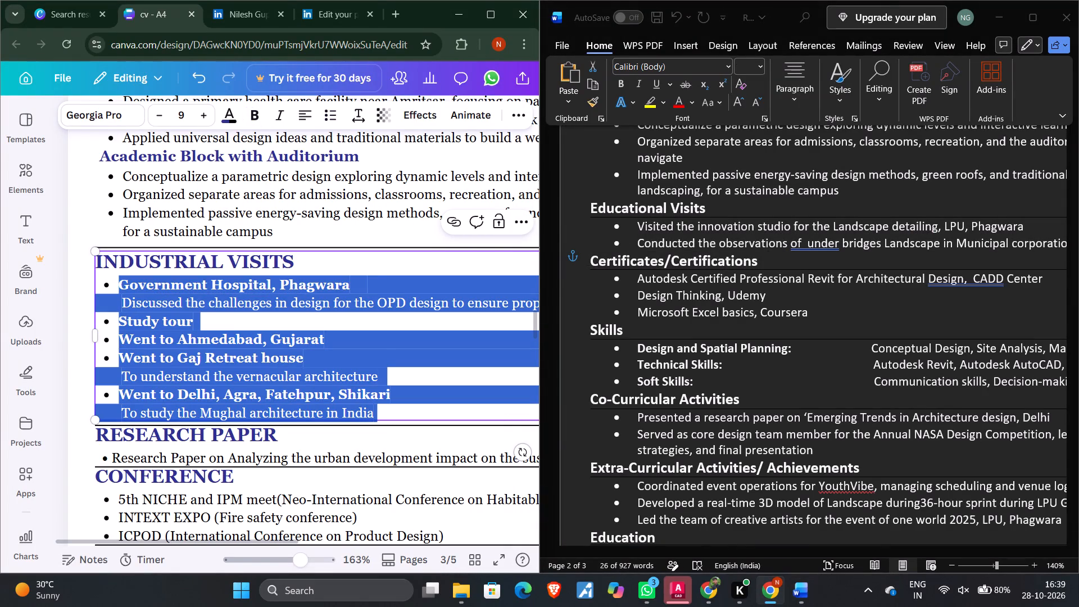
click(642, 228)
click(641, 228)
click(655, 220)
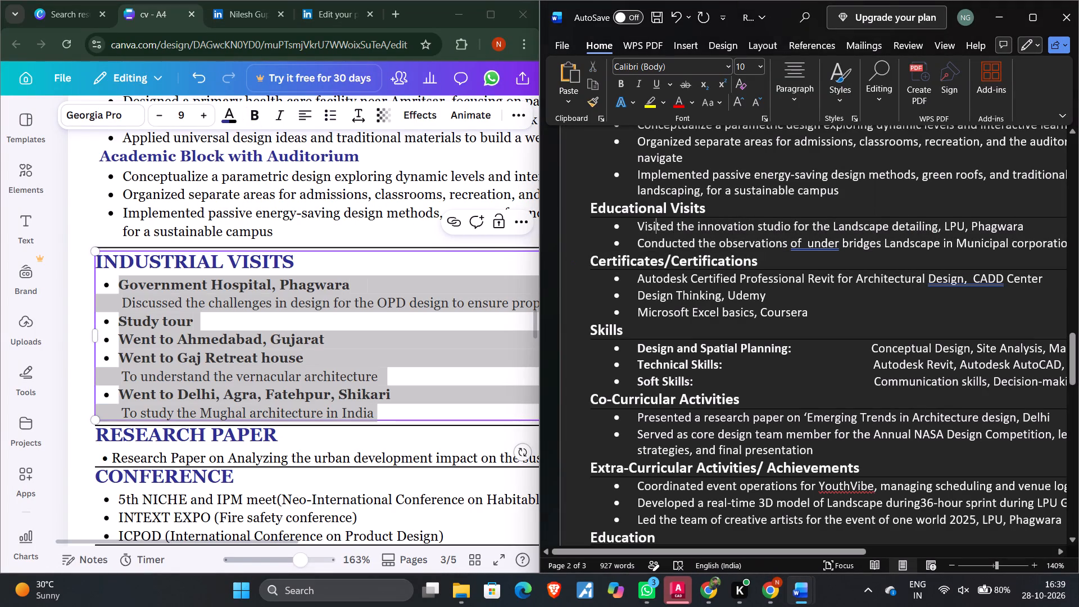
drag(637, 220, 970, 247)
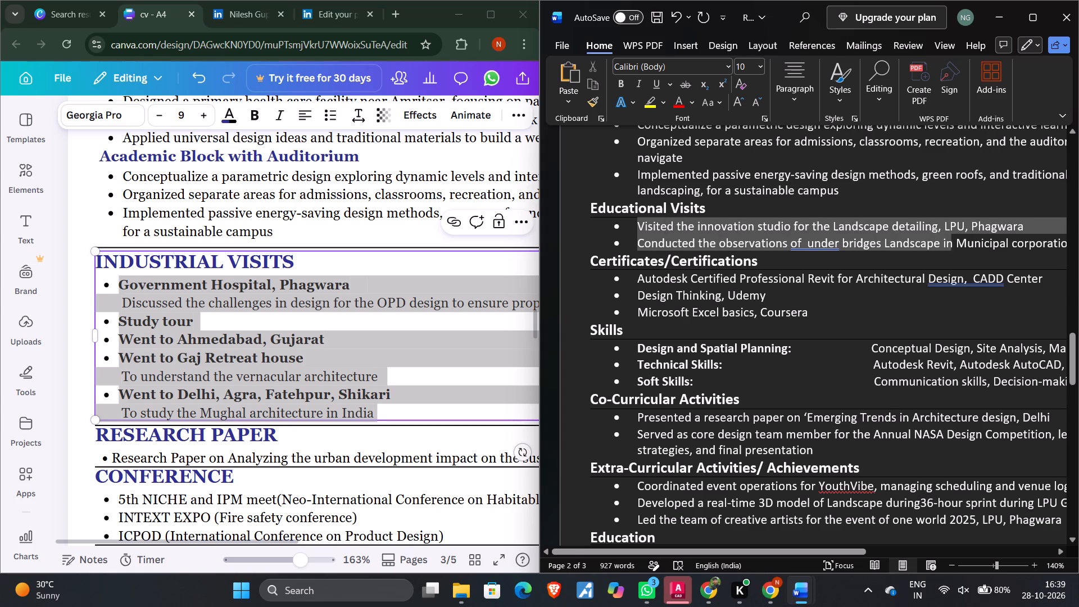
drag(970, 247, 827, 249)
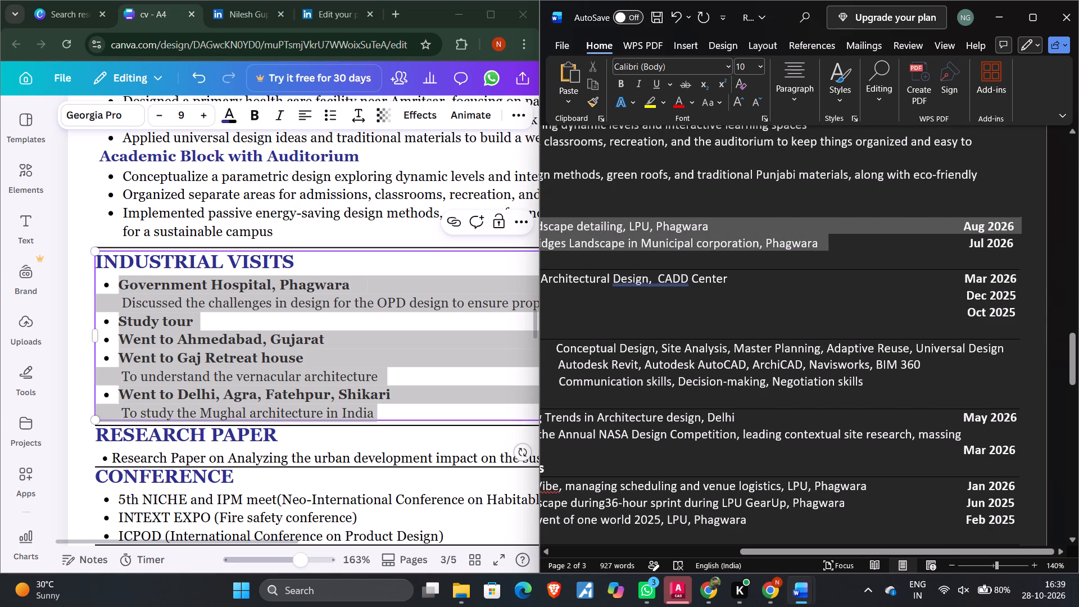
drag(827, 249, 722, 221)
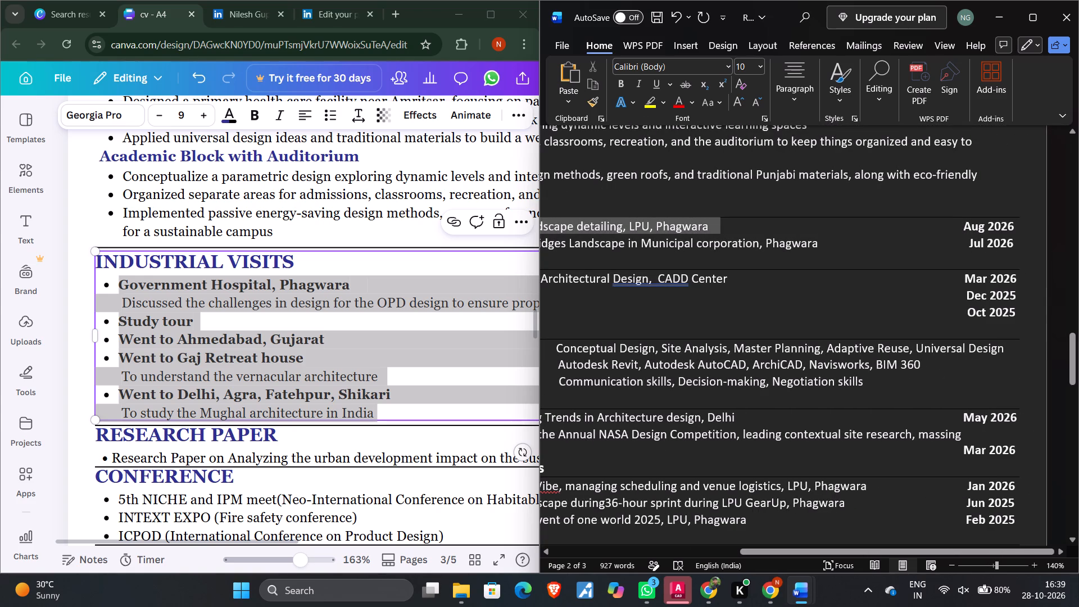
drag(722, 221, 722, 222)
key(ctrl+v)
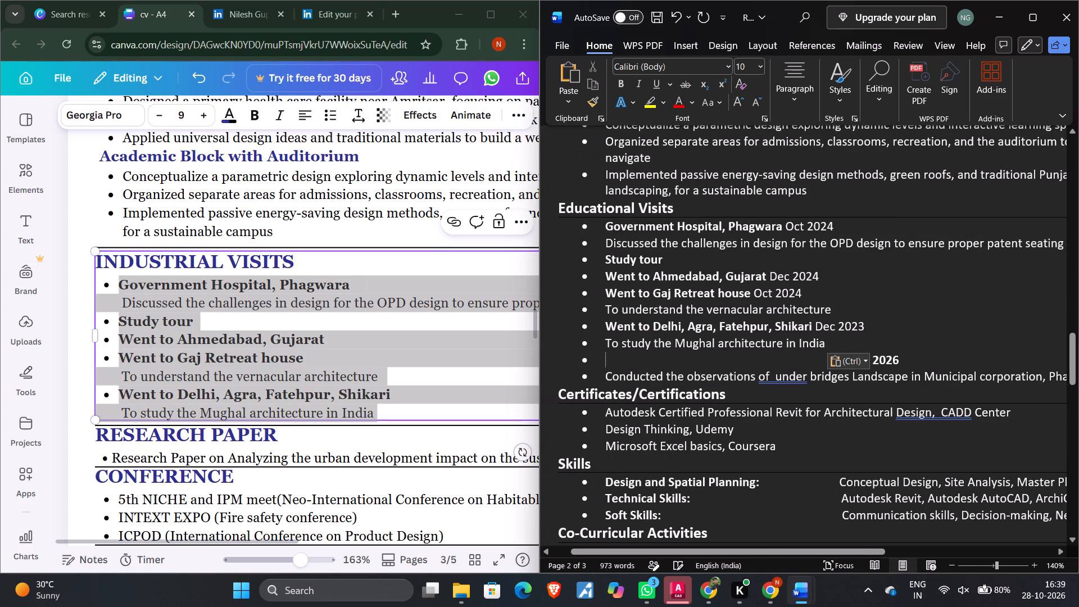
Delete the old Municipal corporation observation text under Educational Visits and merge its remaining date into the bullet line above.
drag(607, 375, 1068, 366)
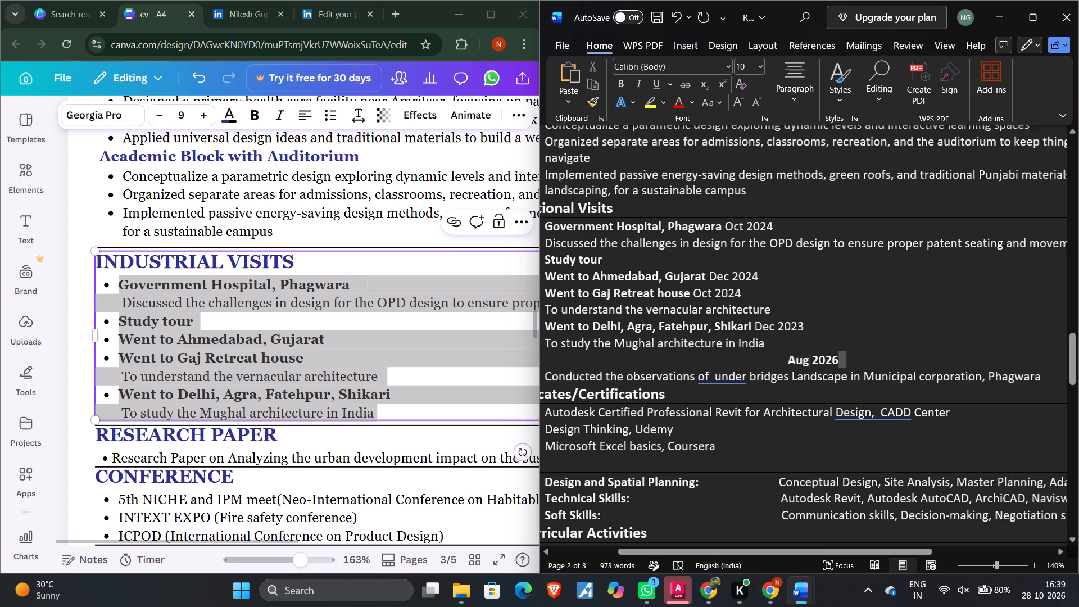
drag(1068, 366, 821, 372)
key(BackSpace)
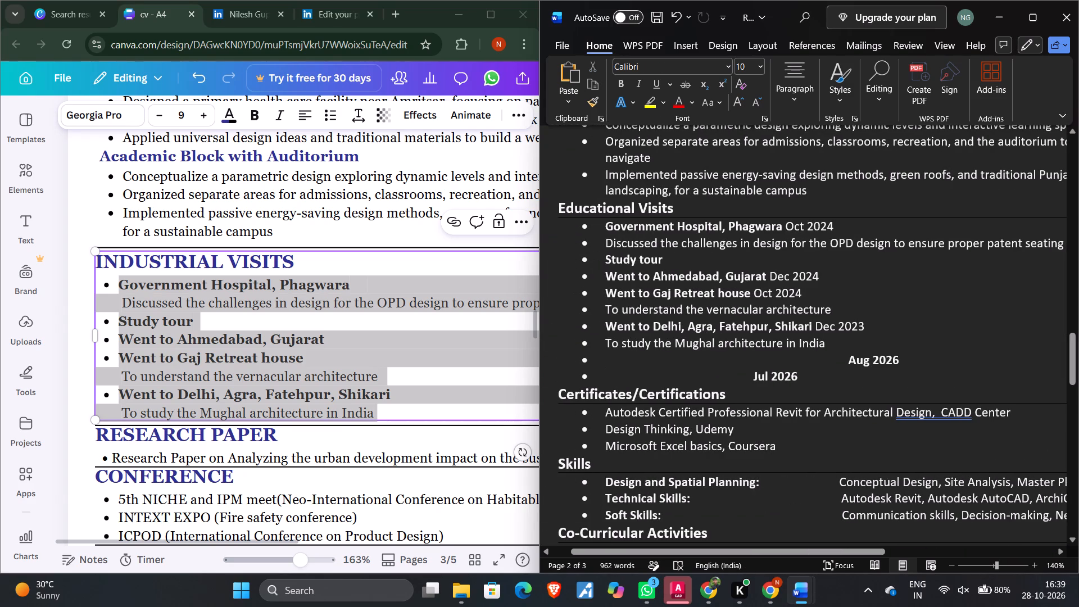
key(BackSpace)
key(BackSpace)
key(BackSpace)
key(BackSpace)
key(BackSpace)
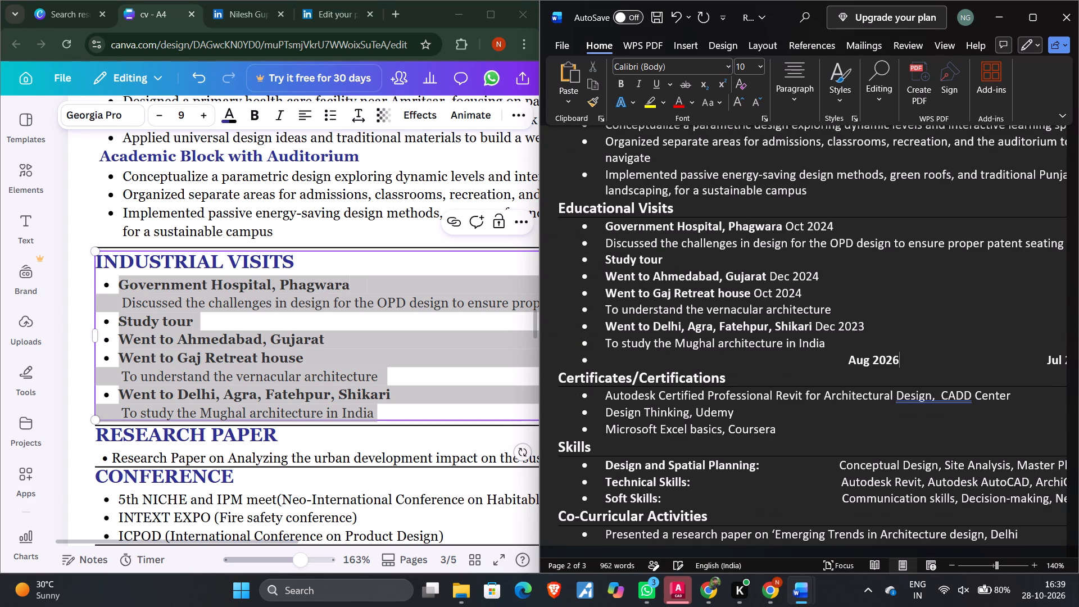
Remove the bullet and indent from the leftover date line just above the Certificates/Certifications heading.
click(696, 365)
key(BackSpace)
key(BackSpace)
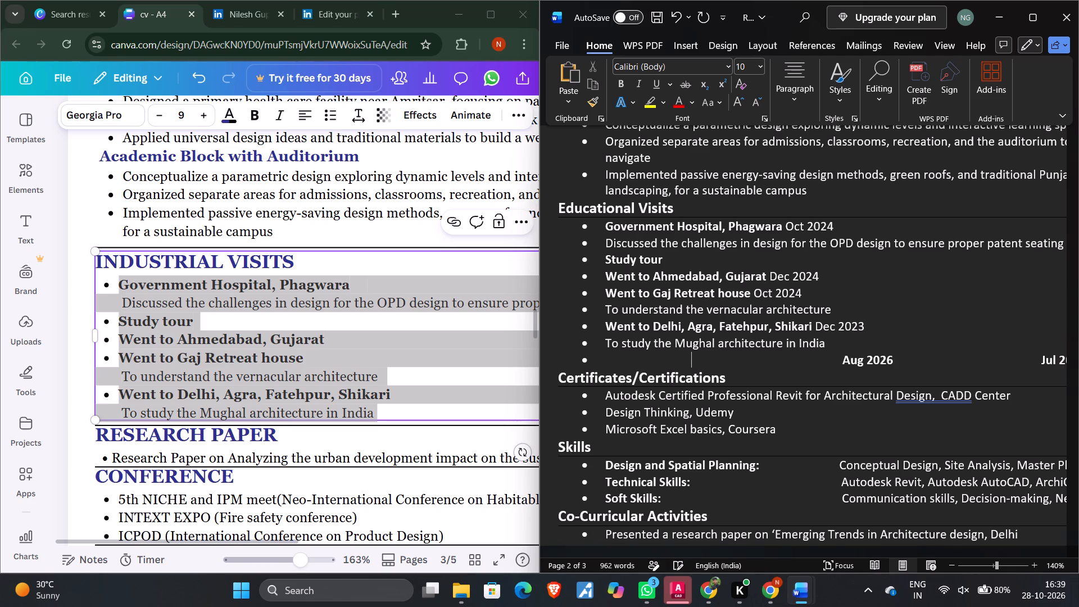
key(BackSpace)
key(BackSpace)
click(601, 354)
key(BackSpace)
key(BackSpace)
key(BackSpace)
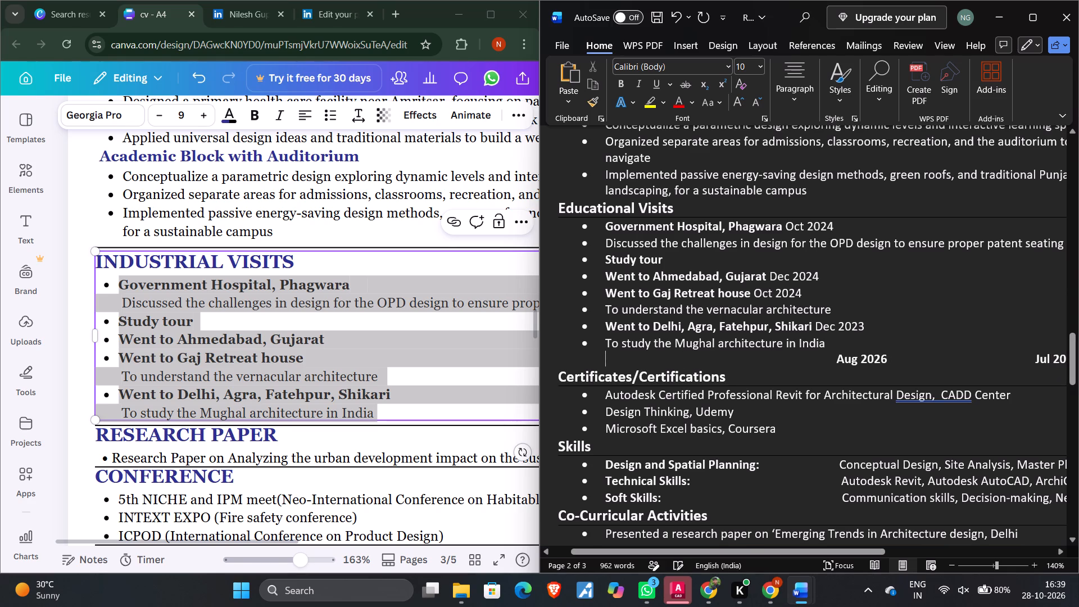
key(BackSpace)
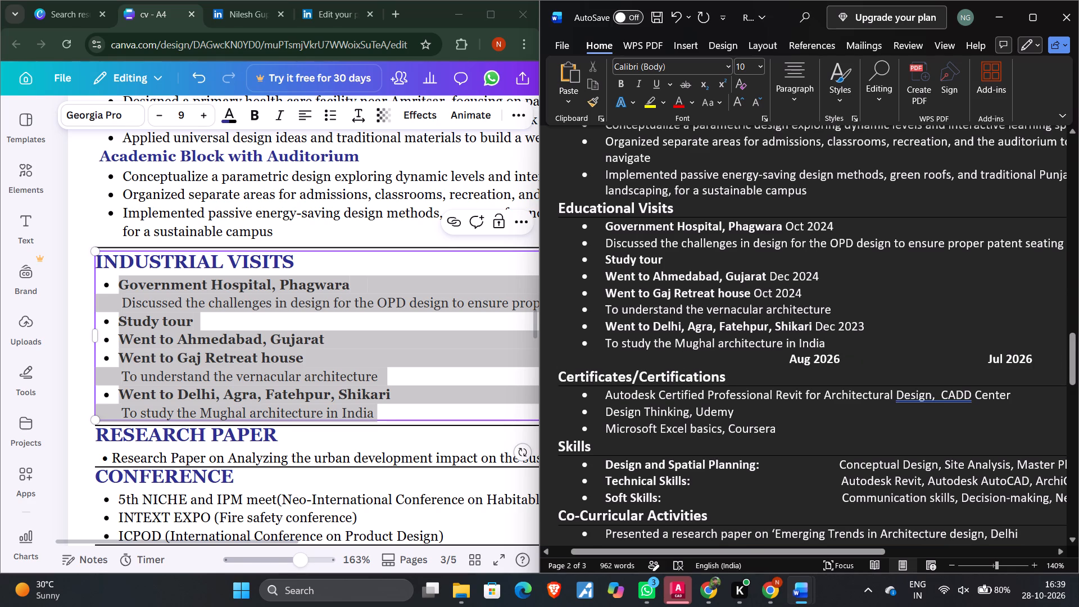
Delete the leftover dates Aug 2026 and Jul 2026, along with their line, above the Certificates/Certifications heading.
drag(785, 364, 868, 371)
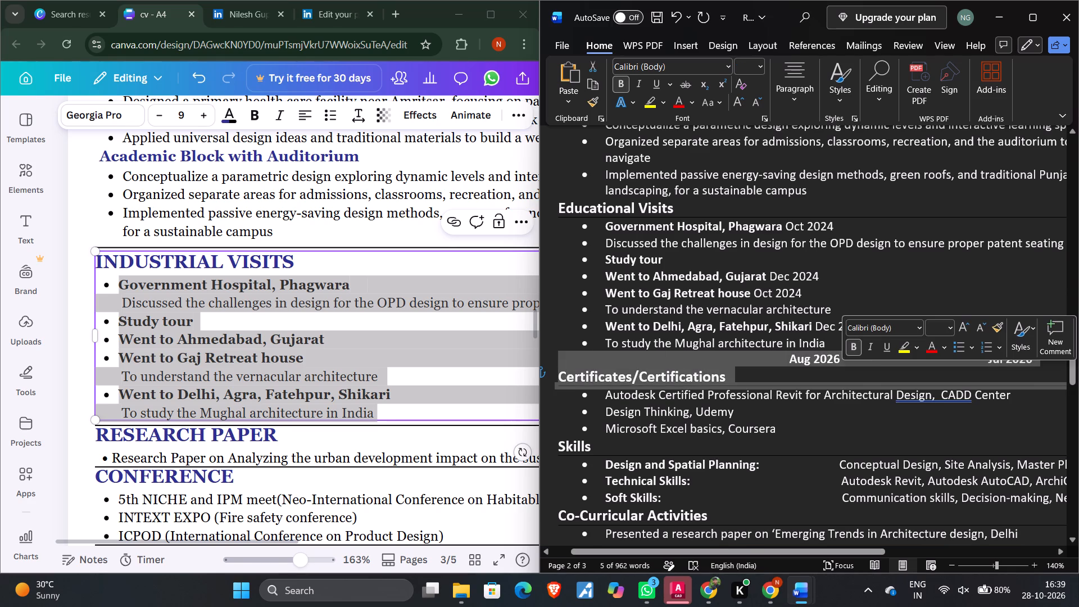
click(823, 361)
drag(774, 358, 974, 358)
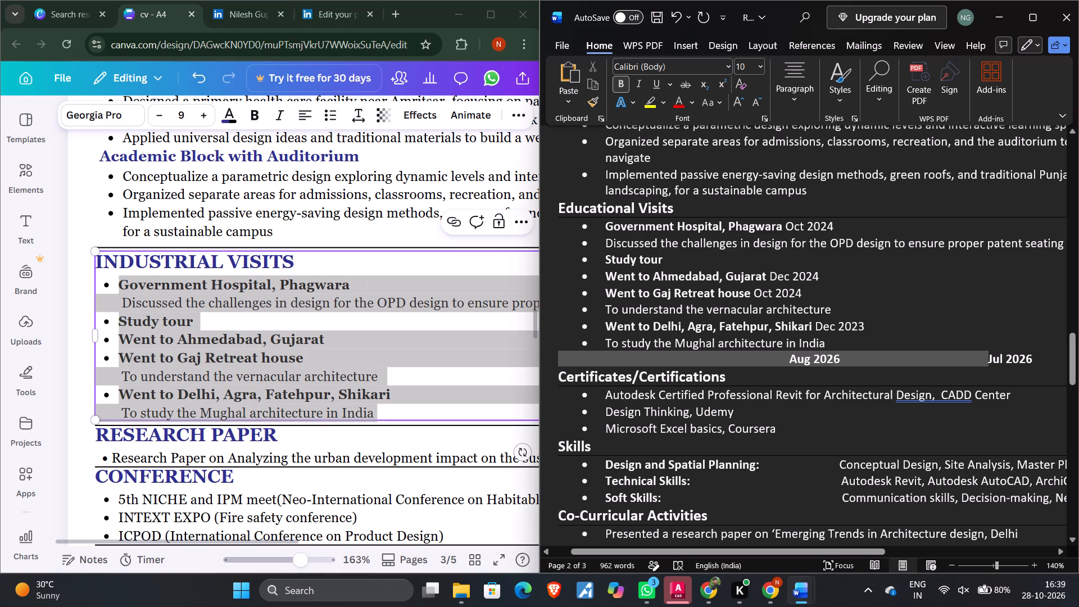
drag(974, 358, 976, 358)
key(Delete)
drag(699, 359, 554, 363)
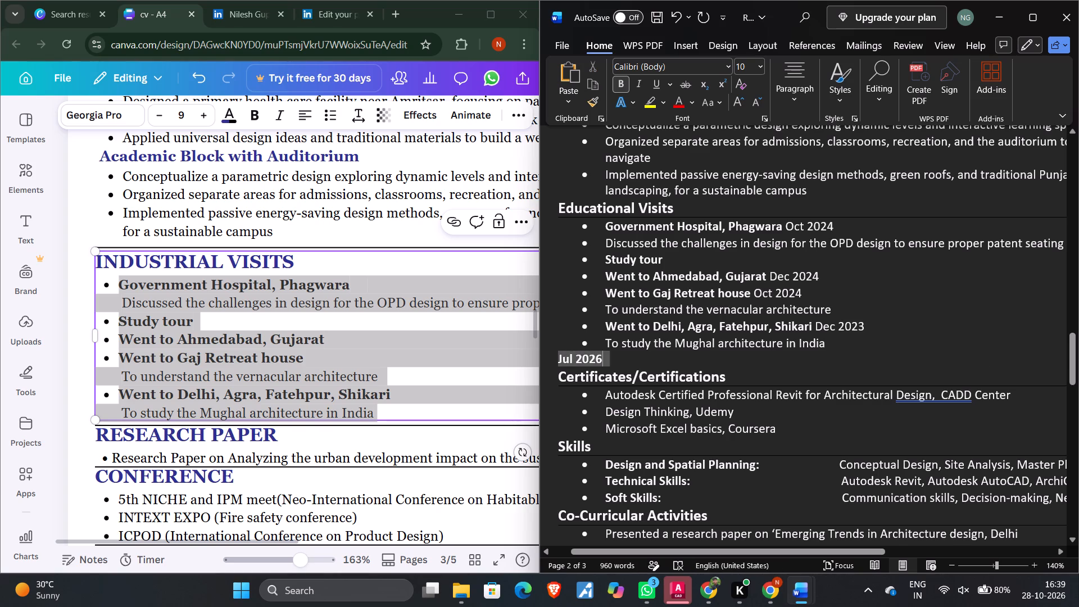
drag(554, 363, 548, 363)
key(Delete)
Review the Academic Block and Educational Visits entries and the sections from Certificates/Certifications through Education in the Word resume.
scroll(696, 313, down, 1)
scroll(826, 253, up, 1)
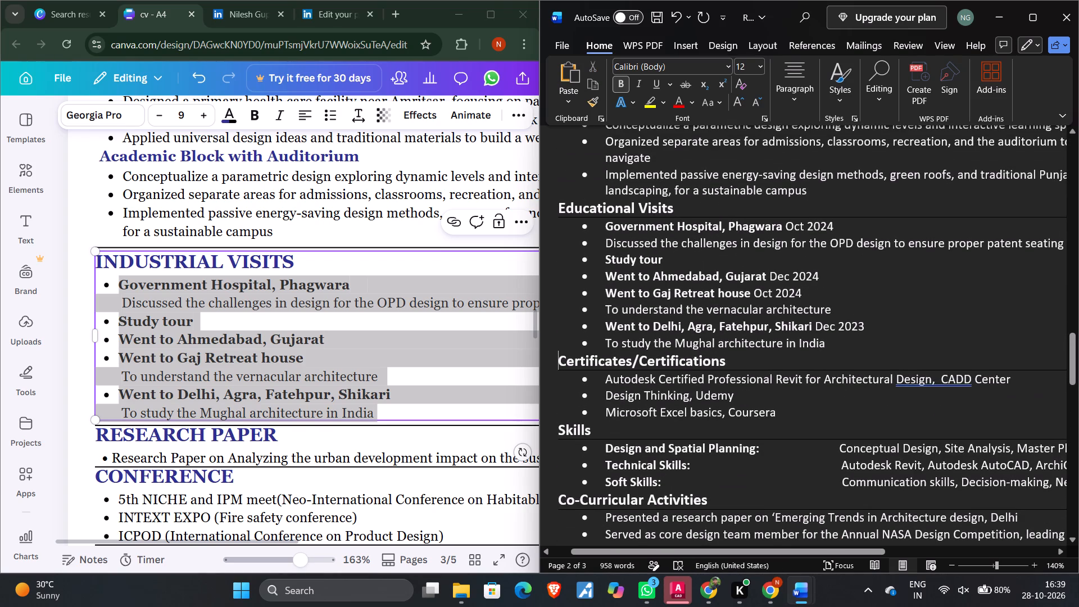
scroll(669, 250, up, 2)
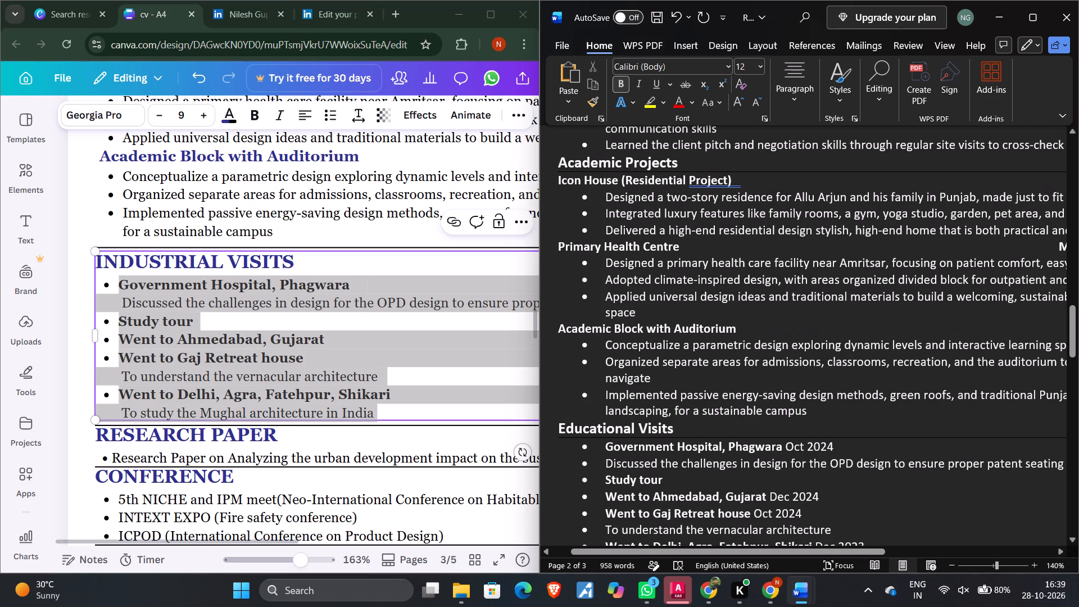
click(561, 332)
click(554, 329)
drag(554, 329, 737, 329)
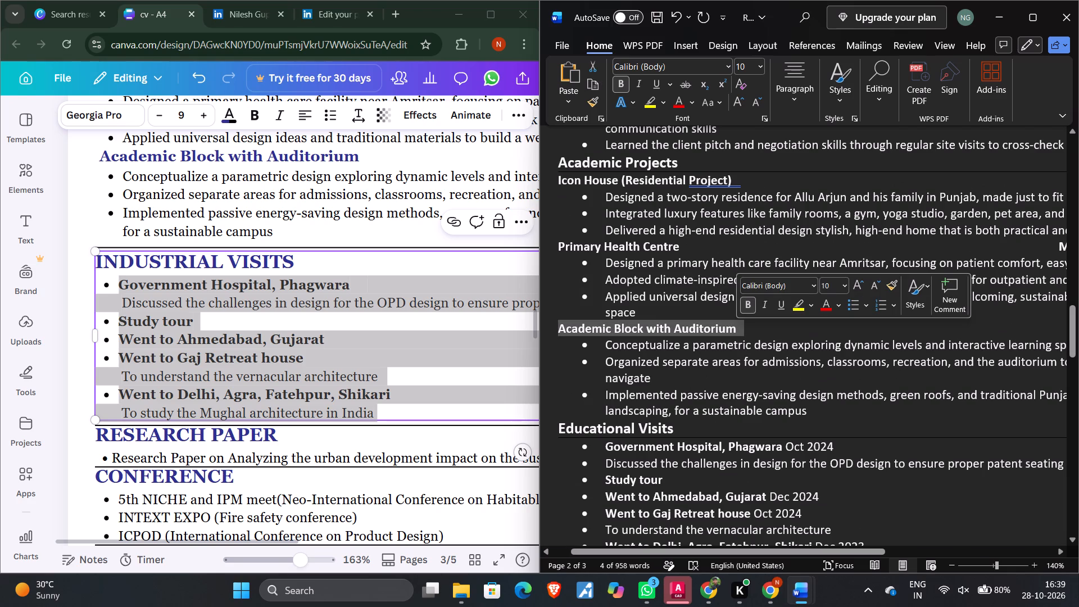
click(604, 456)
drag(604, 446, 742, 454)
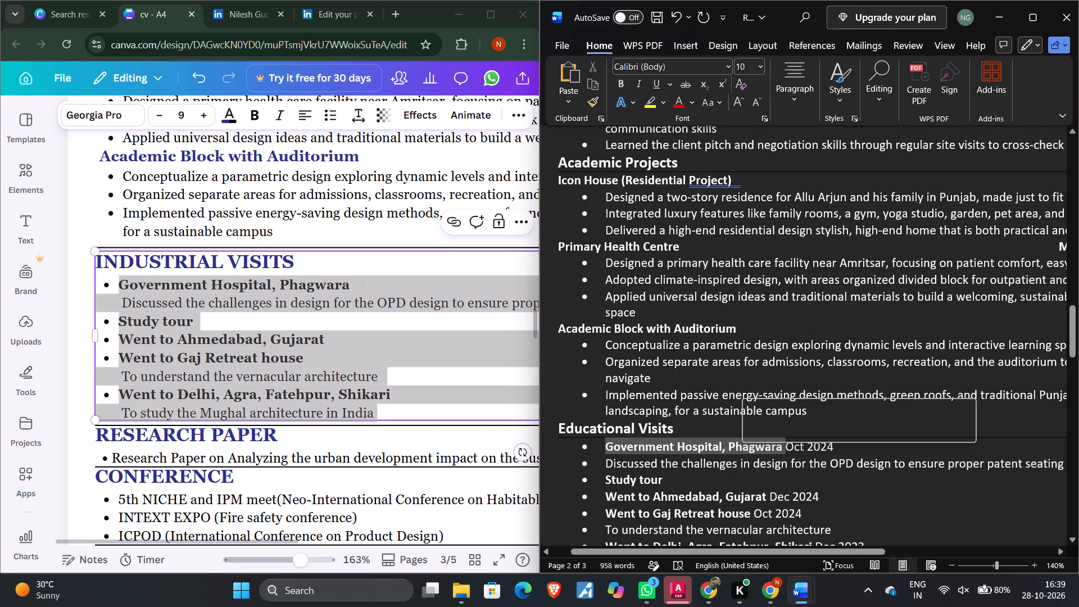
key(Escape)
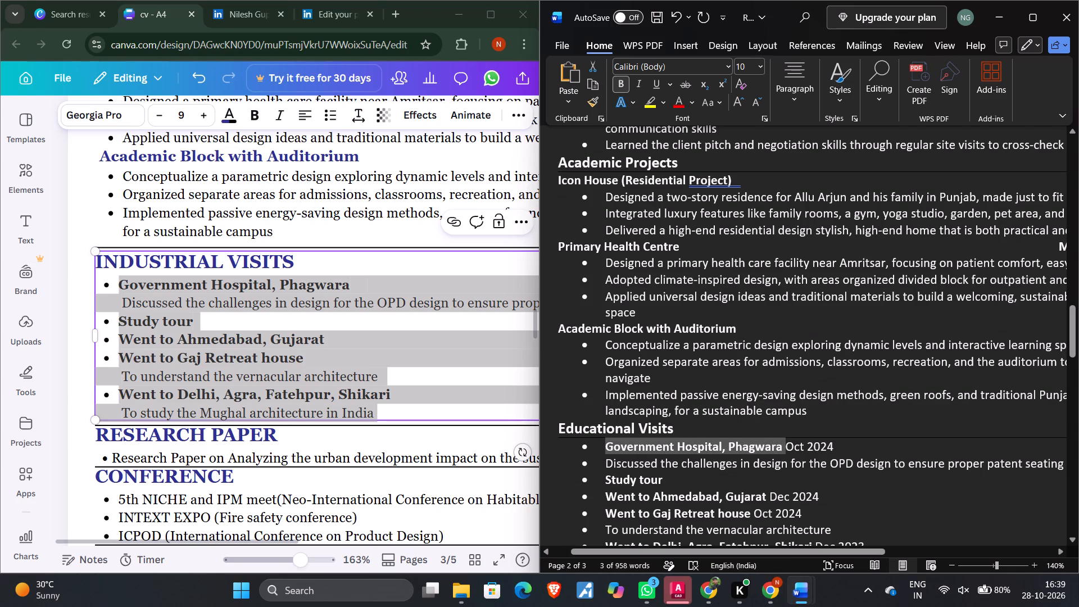
scroll(645, 389, down, 1)
key(Escape)
scroll(660, 436, down, 1)
scroll(642, 391, down, 2)
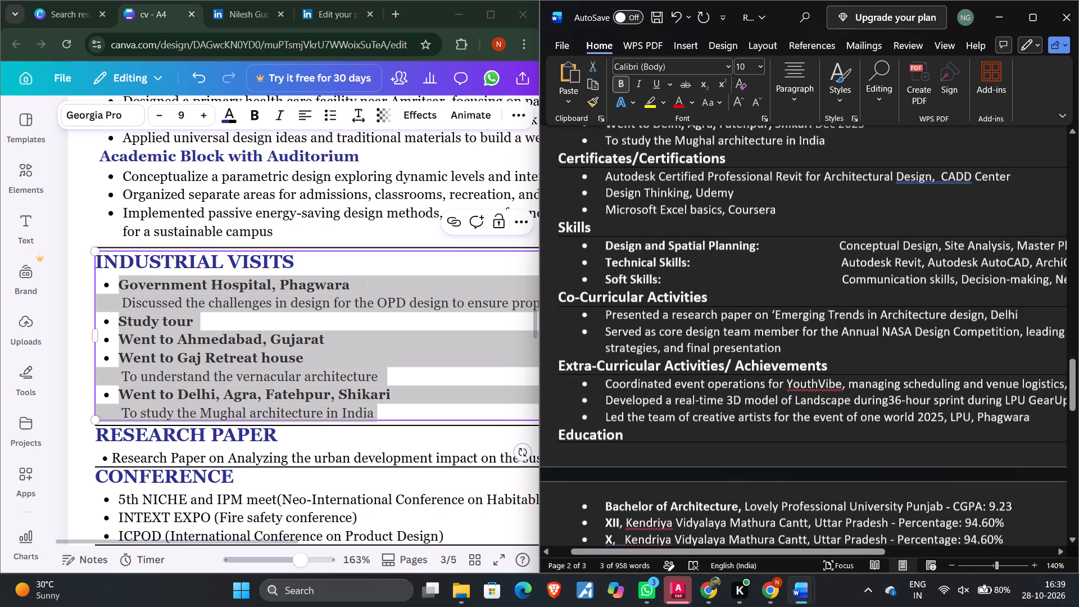
scroll(642, 377, down, 2)
scroll(642, 377, up, 3)
key(Escape)
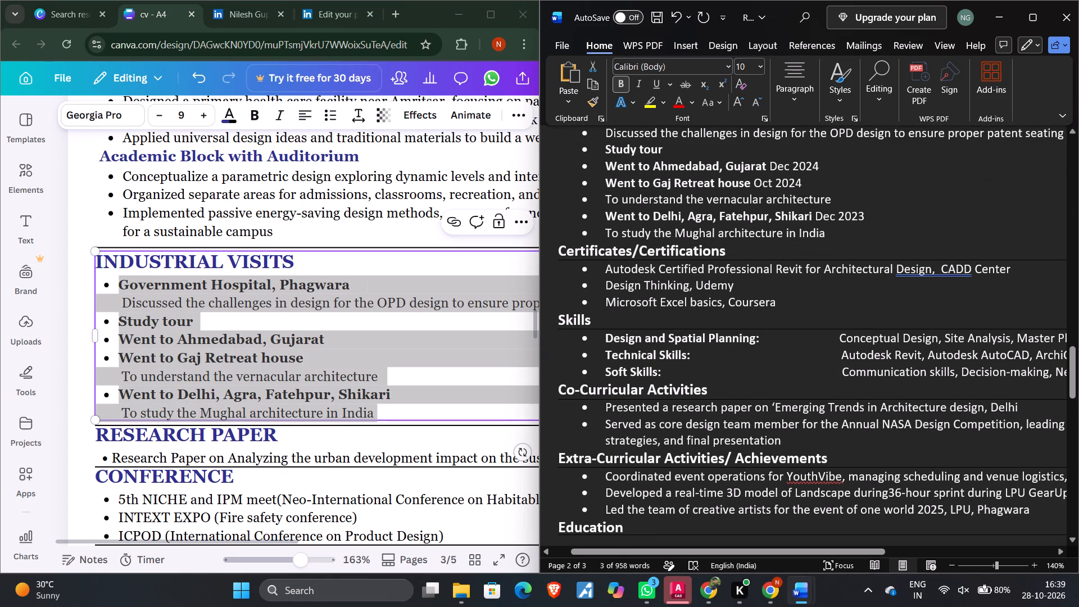
Review the remaining sections of the Word resume against the Canva CV pages, from Research Paper to Education, to find the matching education details.
click(346, 428)
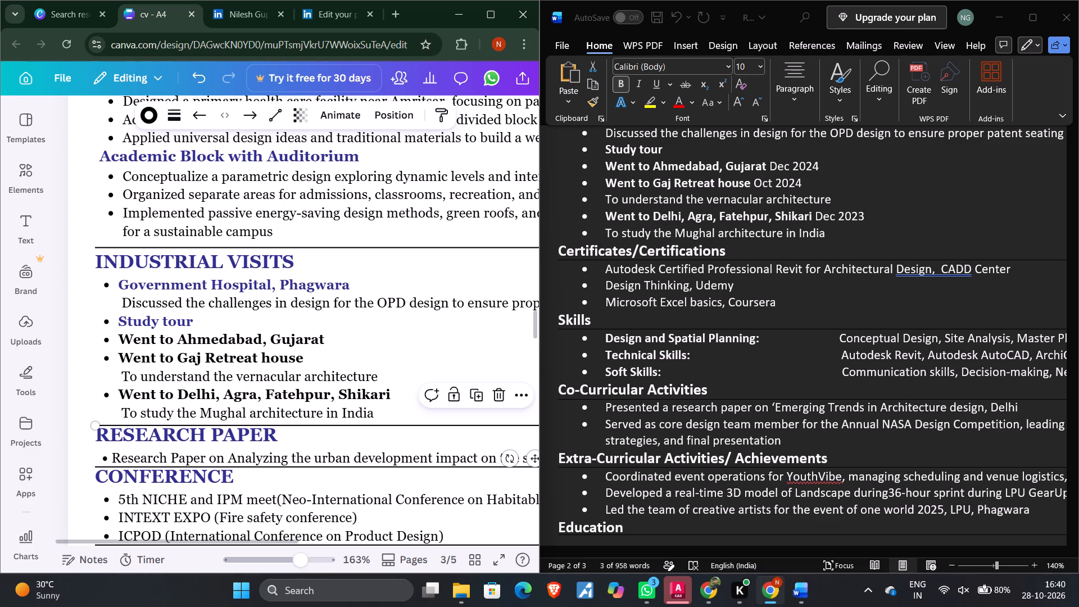
scroll(650, 293, down, 2)
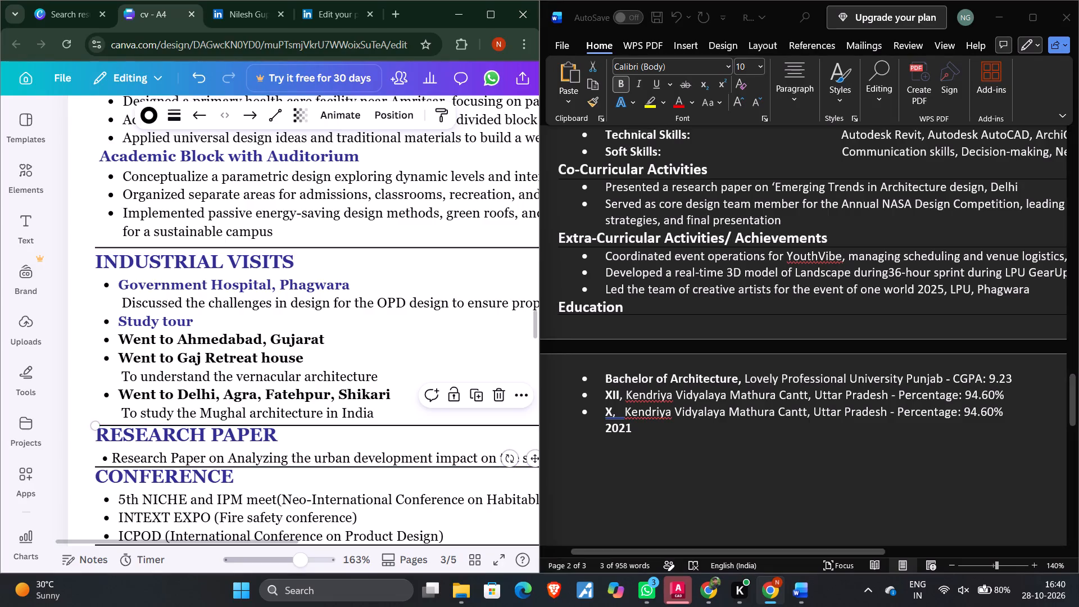
scroll(650, 222, up, 1)
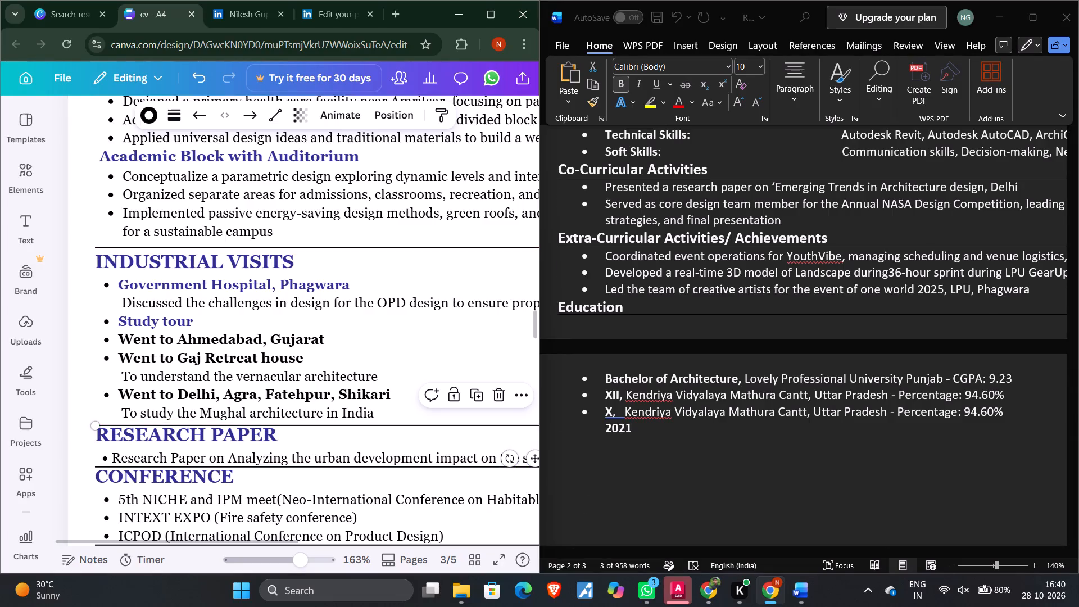
scroll(650, 222, up, 1)
scroll(315, 350, down, 2)
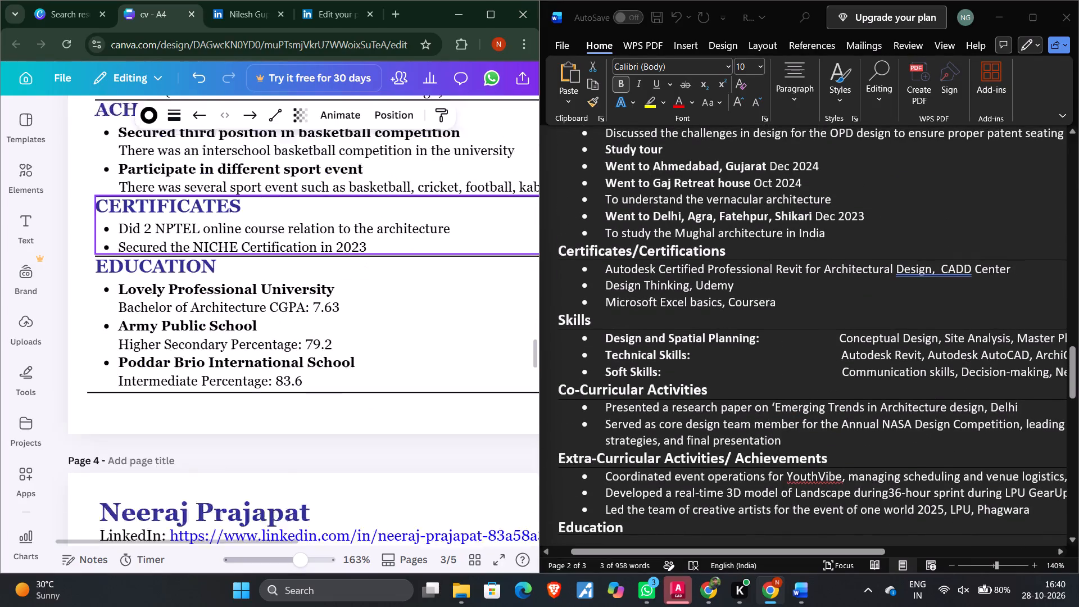
scroll(315, 350, down, 1)
scroll(313, 350, up, 1)
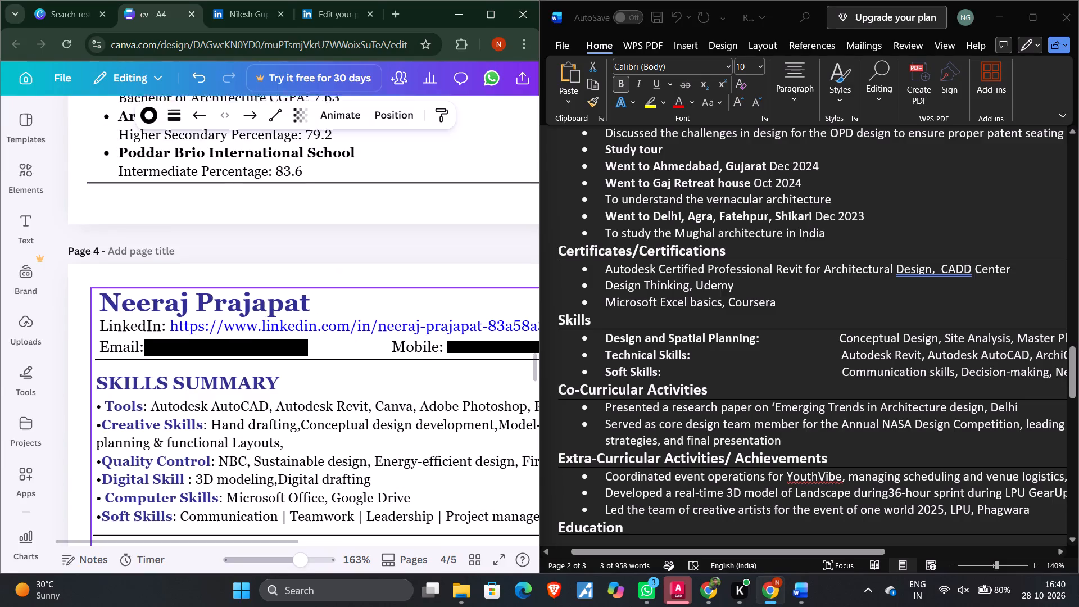
scroll(313, 350, up, 1)
scroll(355, 336, down, 2)
scroll(636, 331, down, 1)
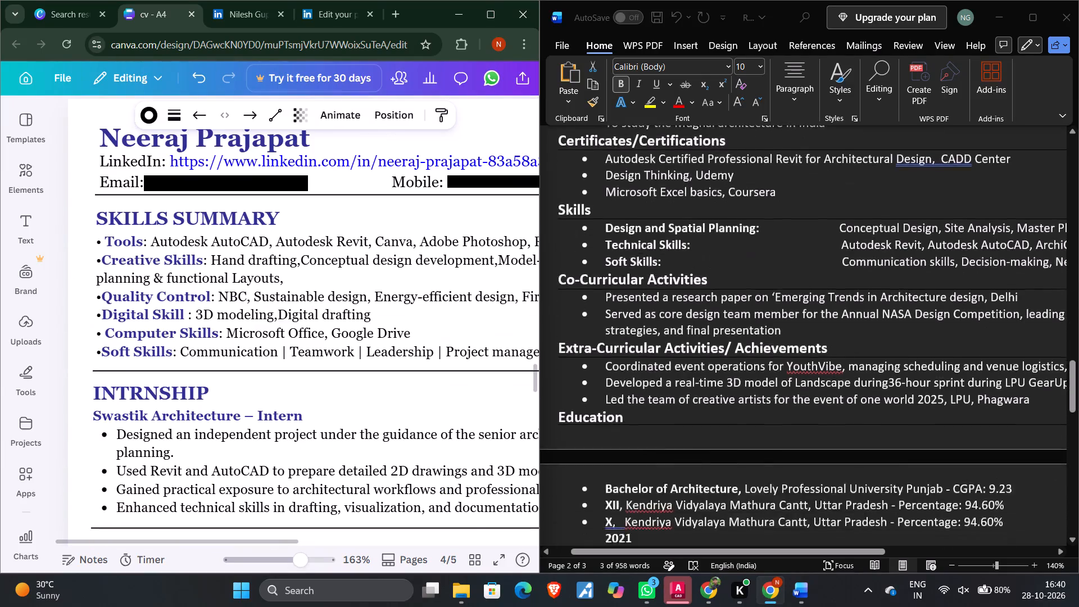
scroll(636, 333, down, 2)
click(140, 273)
scroll(162, 288, down, 6)
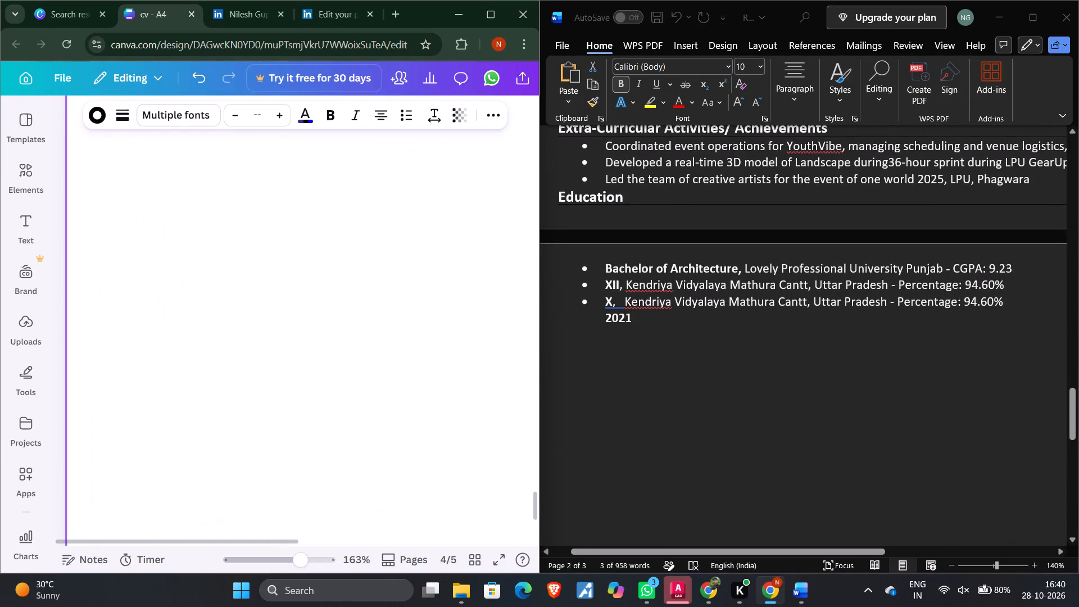
scroll(181, 298, up, 6)
scroll(167, 291, down, 1)
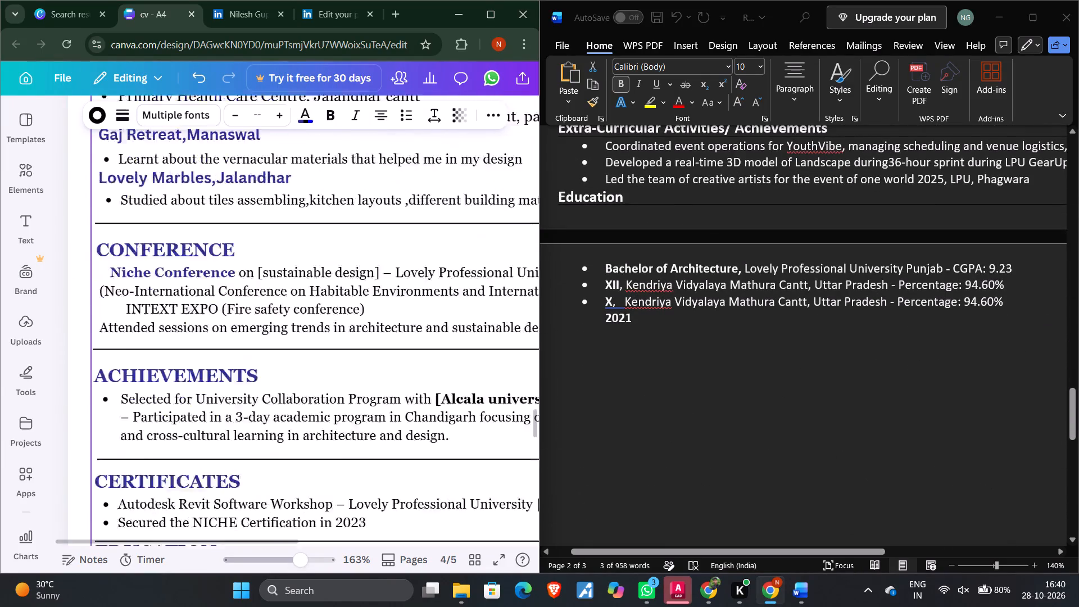
scroll(167, 298, down, 1)
click(291, 237)
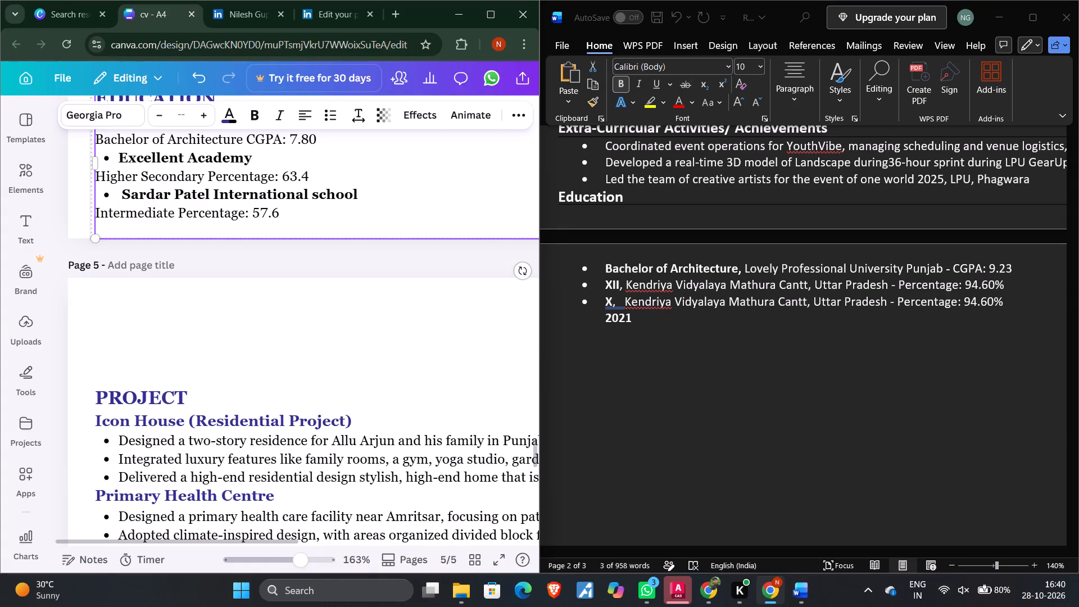
scroll(257, 255, up, 1)
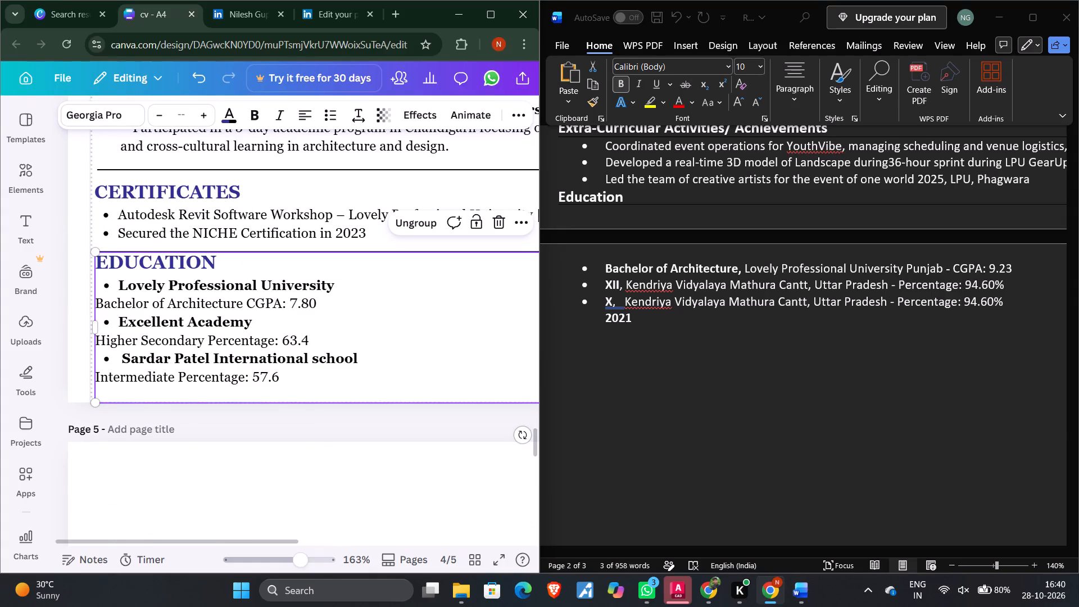
scroll(243, 290, up, 8)
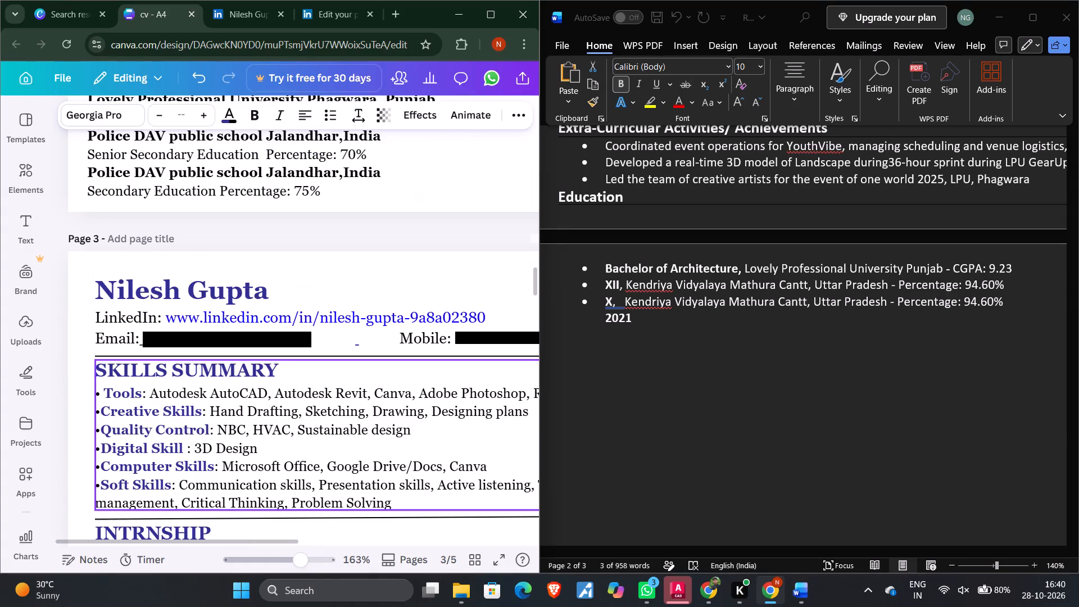
scroll(243, 332, down, 5)
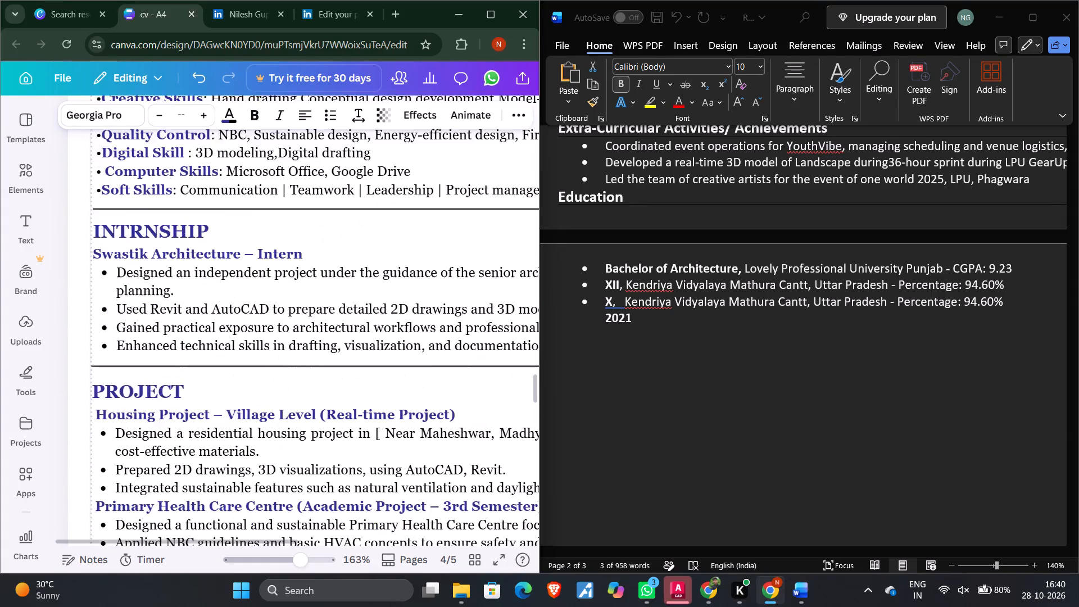
scroll(242, 338, up, 2)
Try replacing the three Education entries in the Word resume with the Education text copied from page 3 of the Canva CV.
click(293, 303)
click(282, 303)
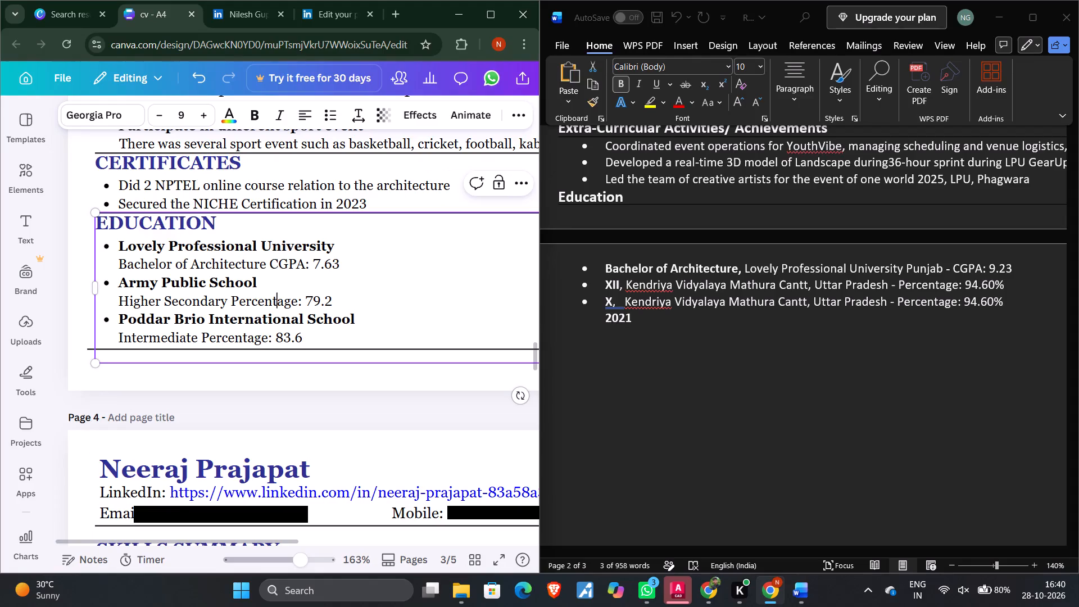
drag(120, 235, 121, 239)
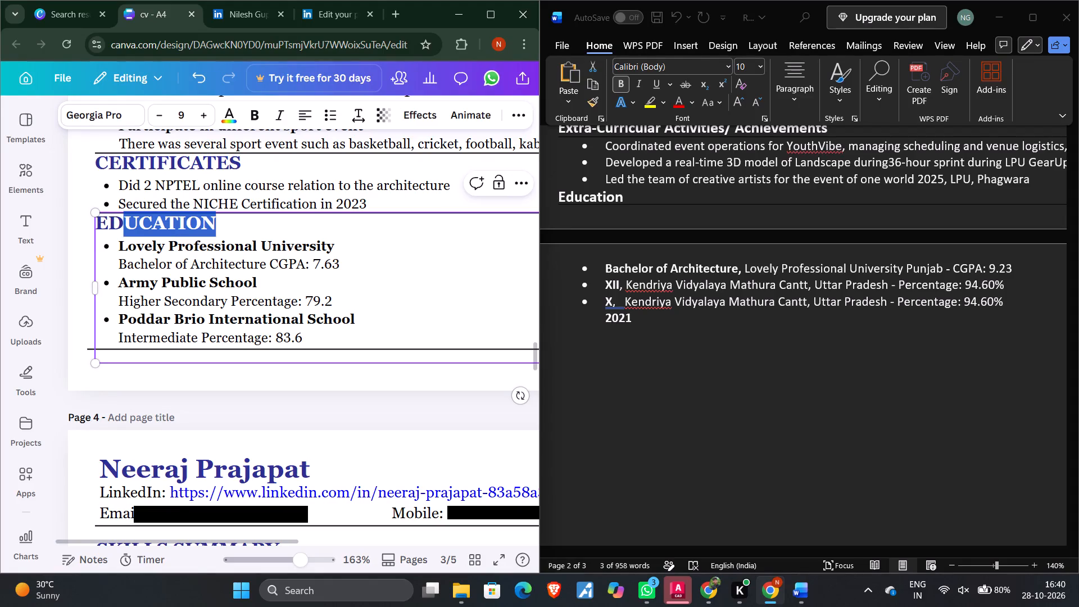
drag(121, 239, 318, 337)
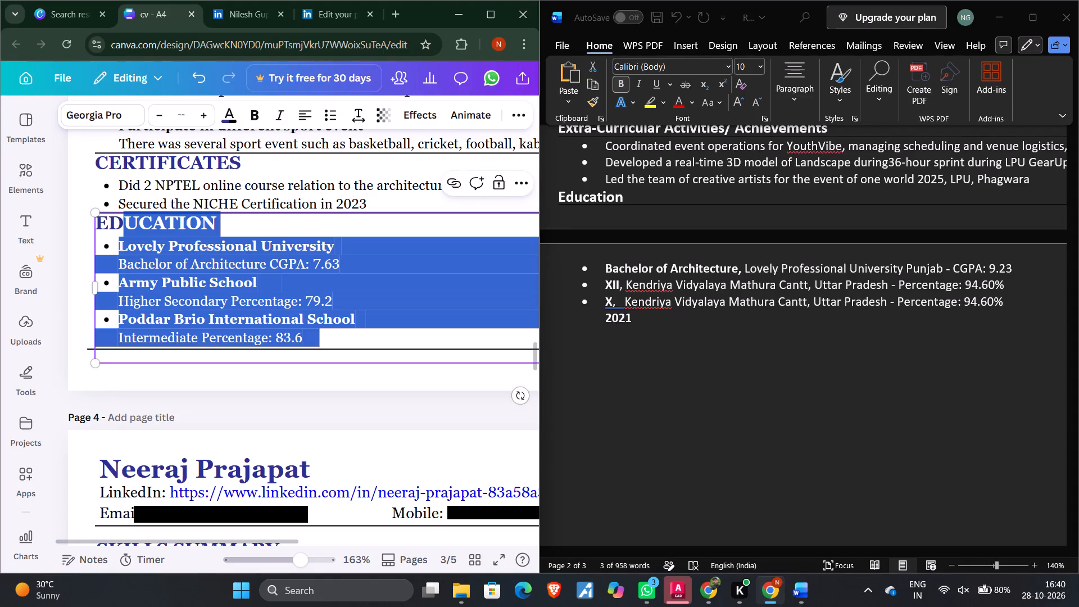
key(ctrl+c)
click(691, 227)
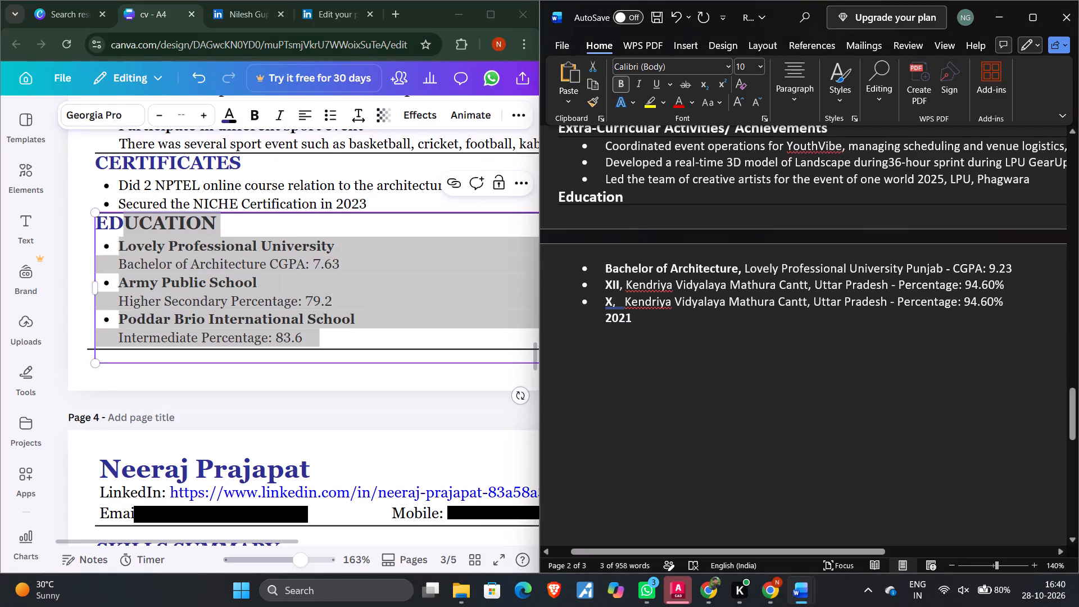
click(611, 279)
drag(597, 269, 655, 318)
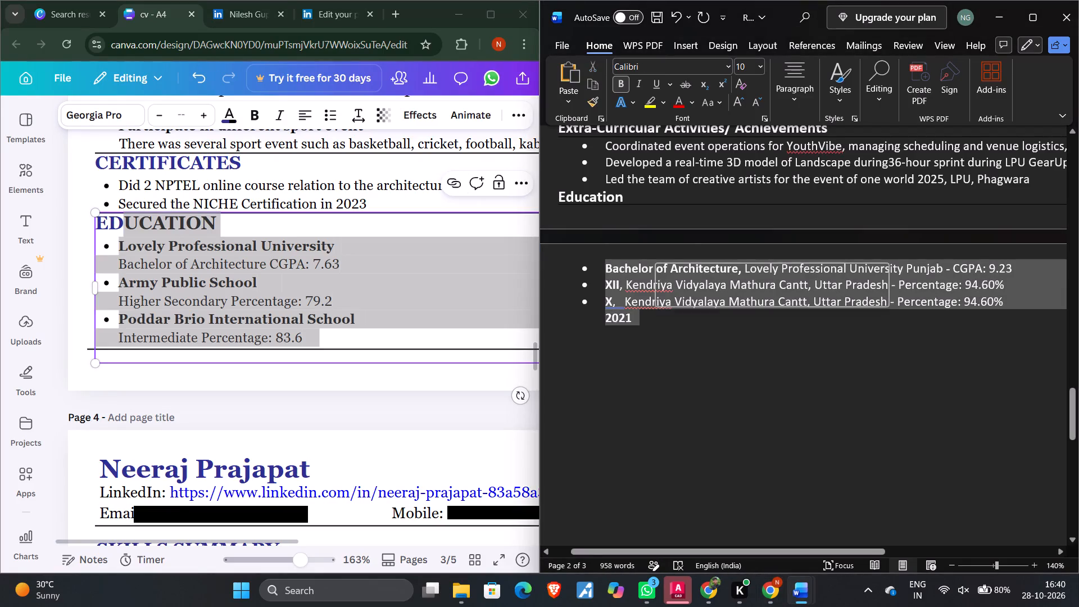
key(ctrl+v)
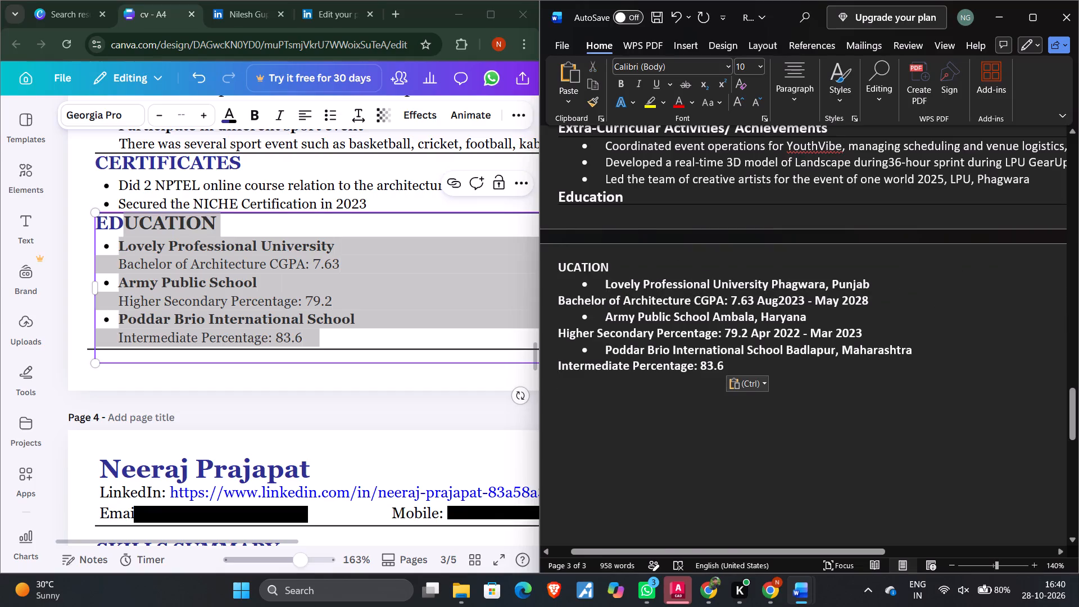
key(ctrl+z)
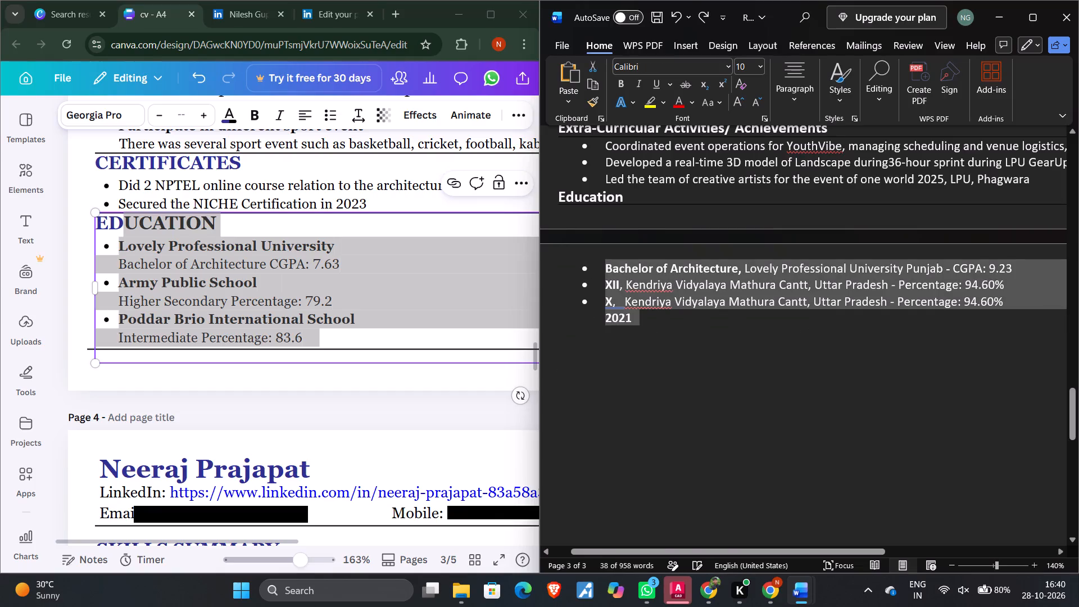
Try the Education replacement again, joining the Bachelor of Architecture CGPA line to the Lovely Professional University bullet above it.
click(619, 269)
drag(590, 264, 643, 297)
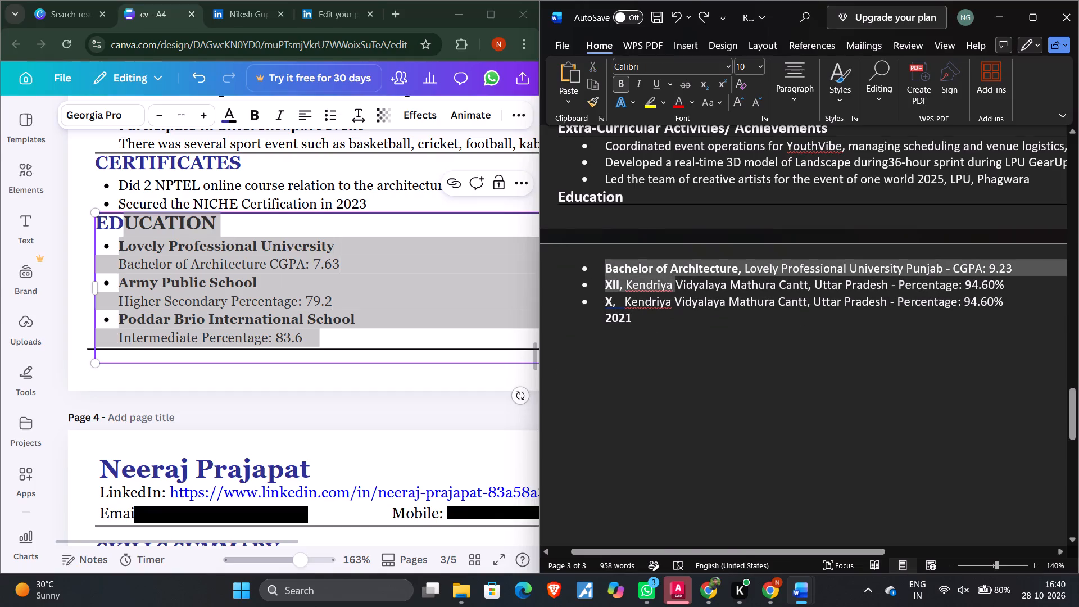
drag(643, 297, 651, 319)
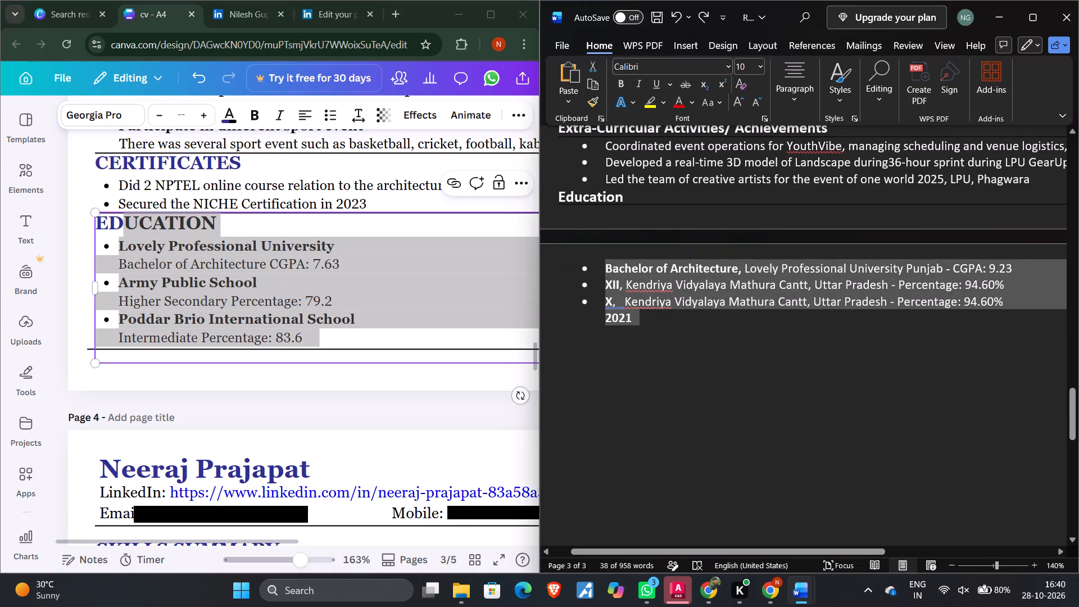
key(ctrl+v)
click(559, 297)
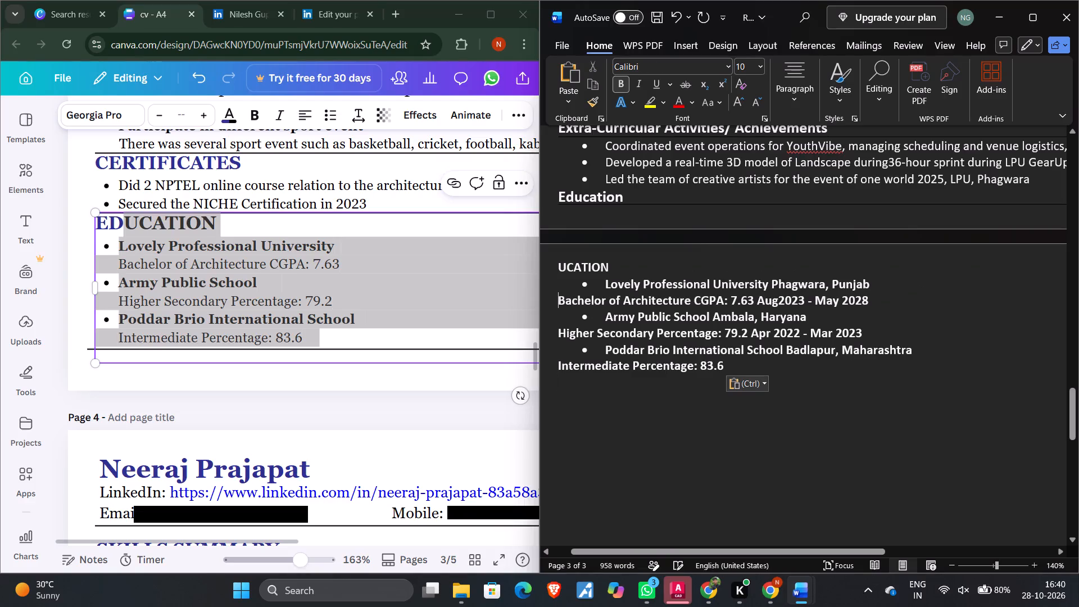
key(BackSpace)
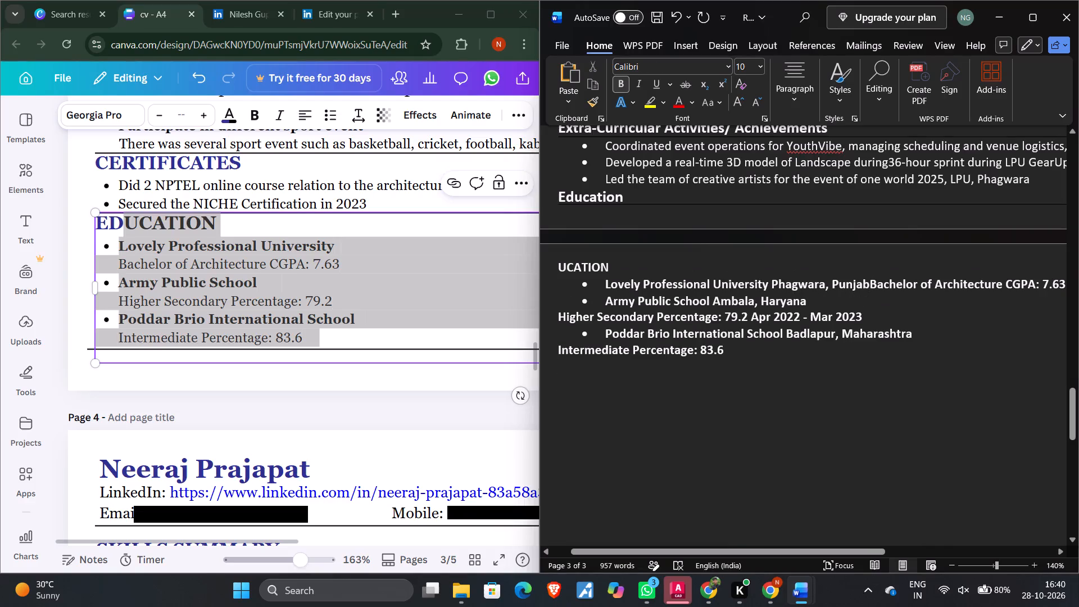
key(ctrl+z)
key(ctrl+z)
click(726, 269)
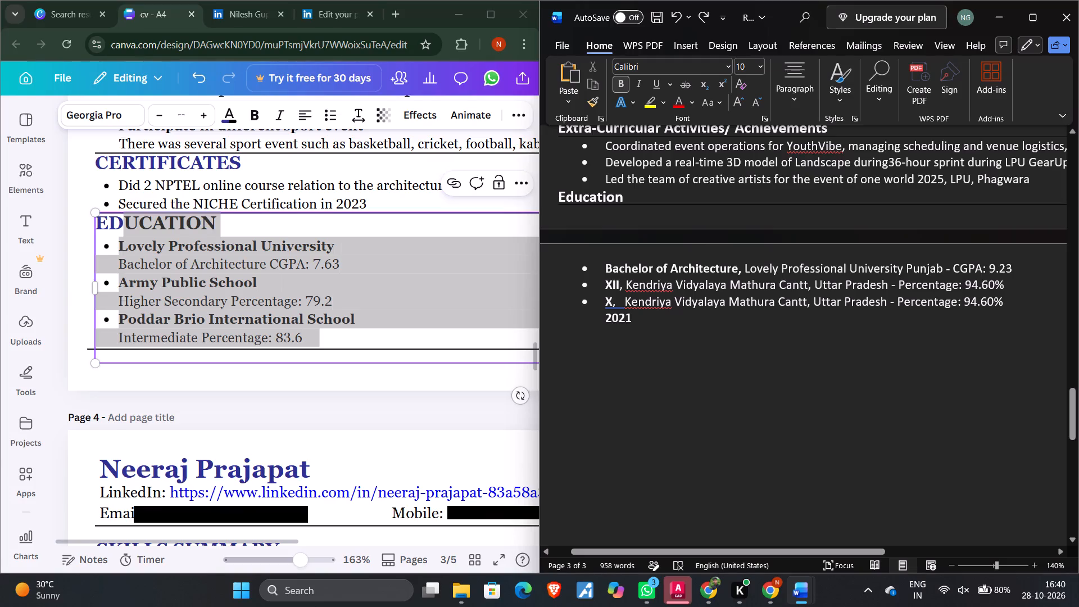
Replace the school name Kendriya Vidyalaya Mathura Cantt in the Word resume's XII entry with Army Public School copied from the Canva CV.
scroll(747, 269, left, 1)
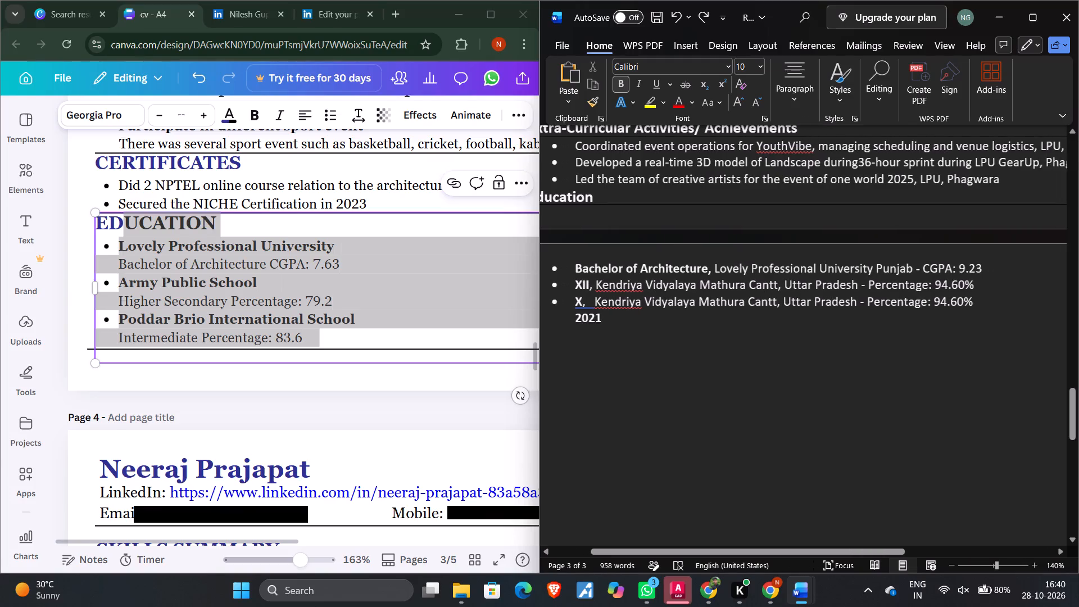
scroll(804, 294, left, 1)
click(247, 310)
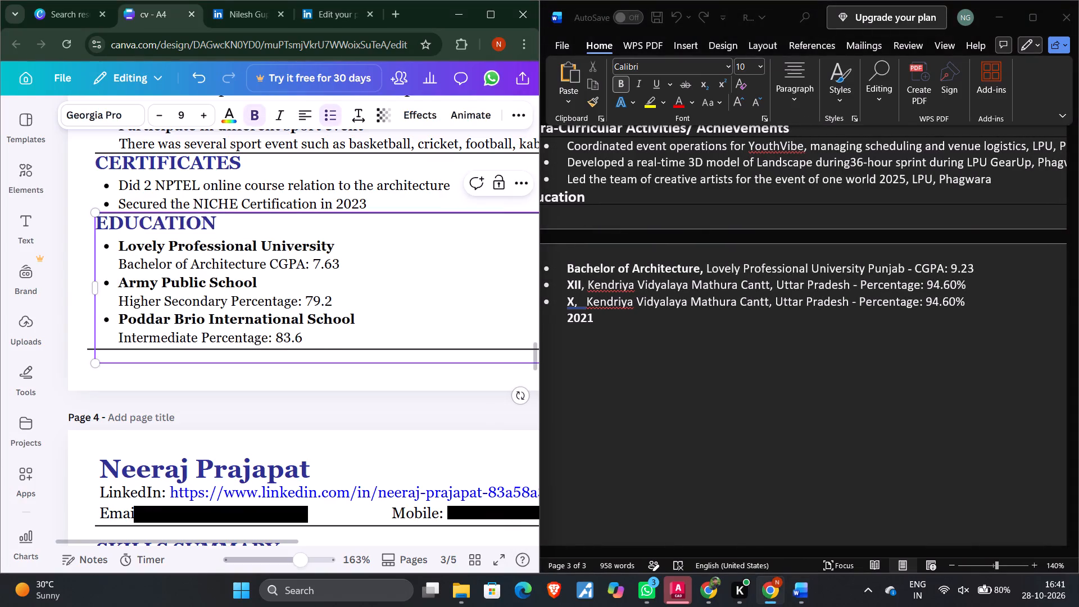
drag(123, 285, 236, 288)
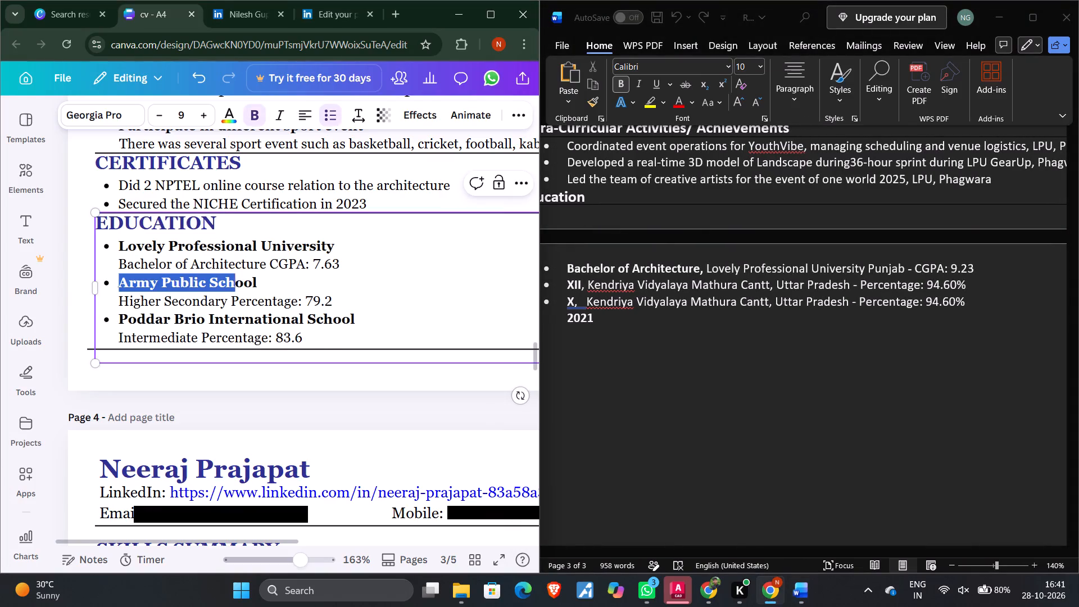
drag(236, 288, 254, 287)
click(269, 278)
drag(262, 279, 248, 283)
drag(248, 283, 236, 285)
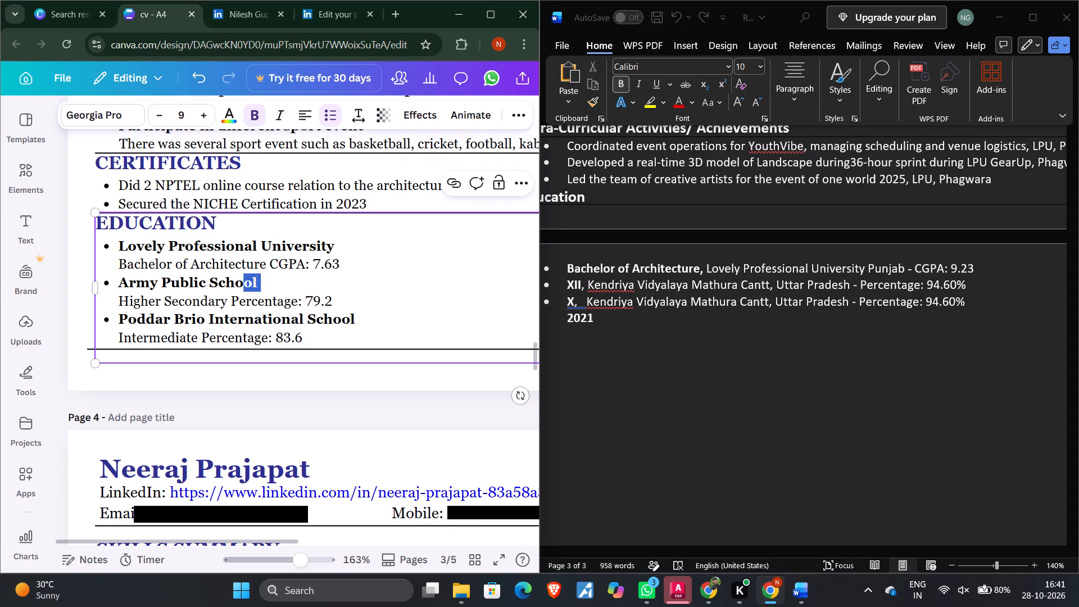
drag(236, 285, 226, 287)
drag(262, 287, 125, 283)
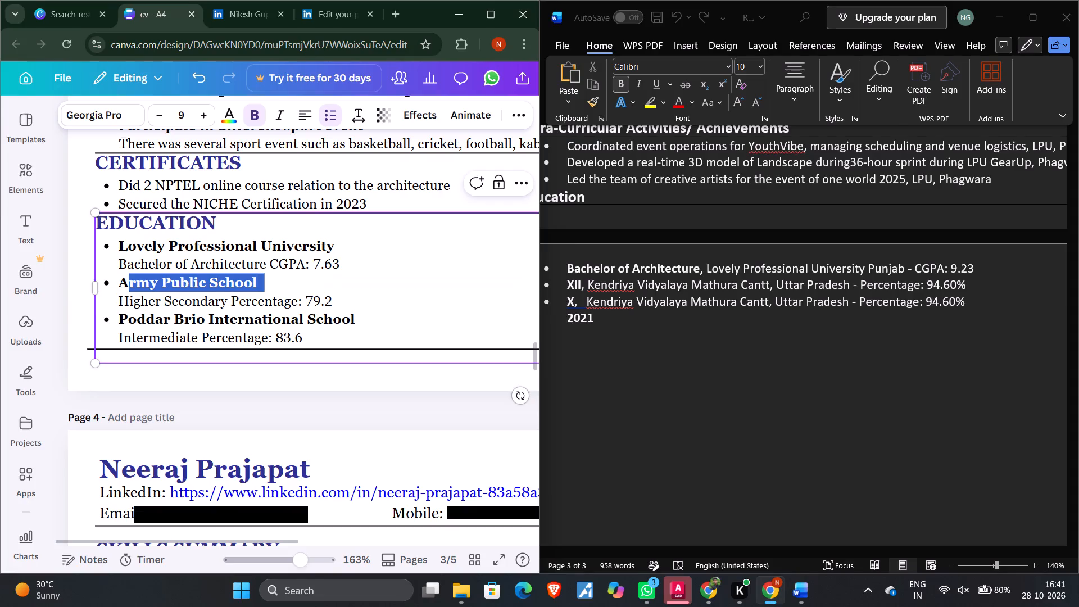
drag(125, 283, 111, 283)
key(ctrl+c)
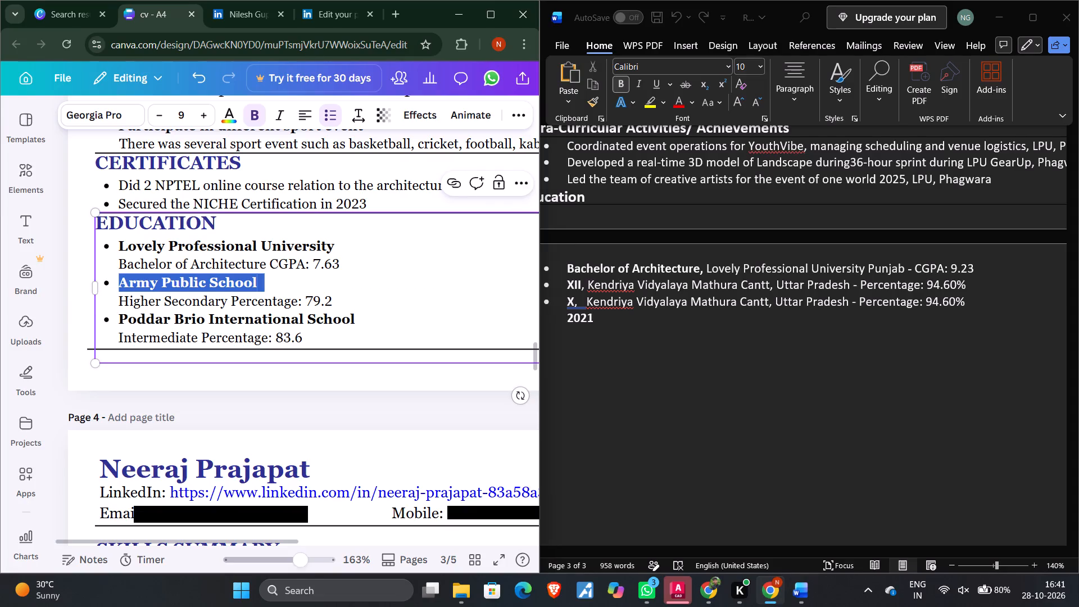
click(617, 286)
drag(589, 287, 814, 286)
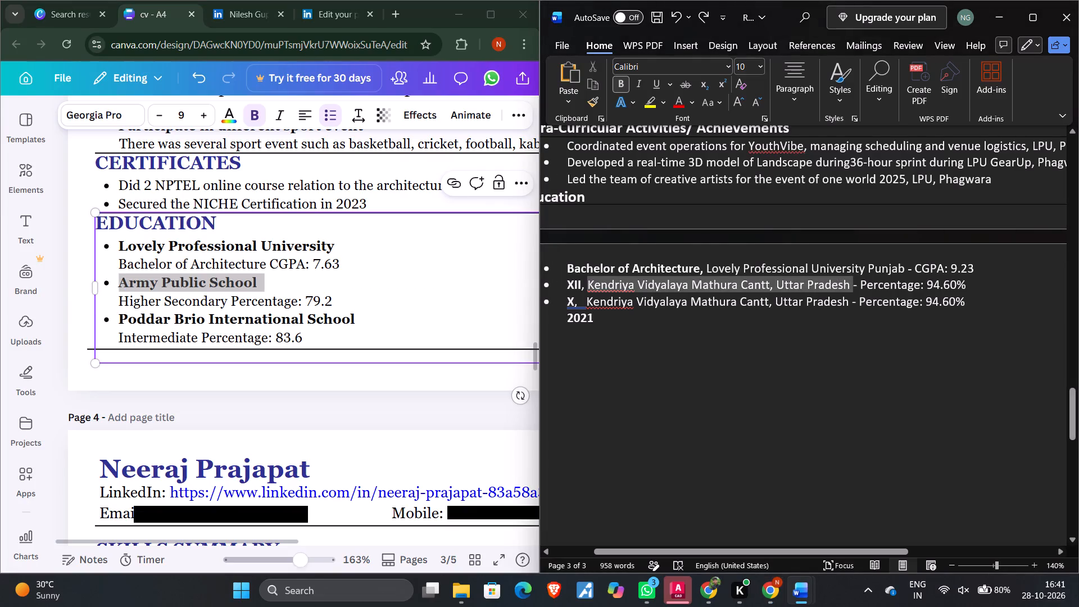
drag(814, 286, 770, 286)
key(ctrl+v)
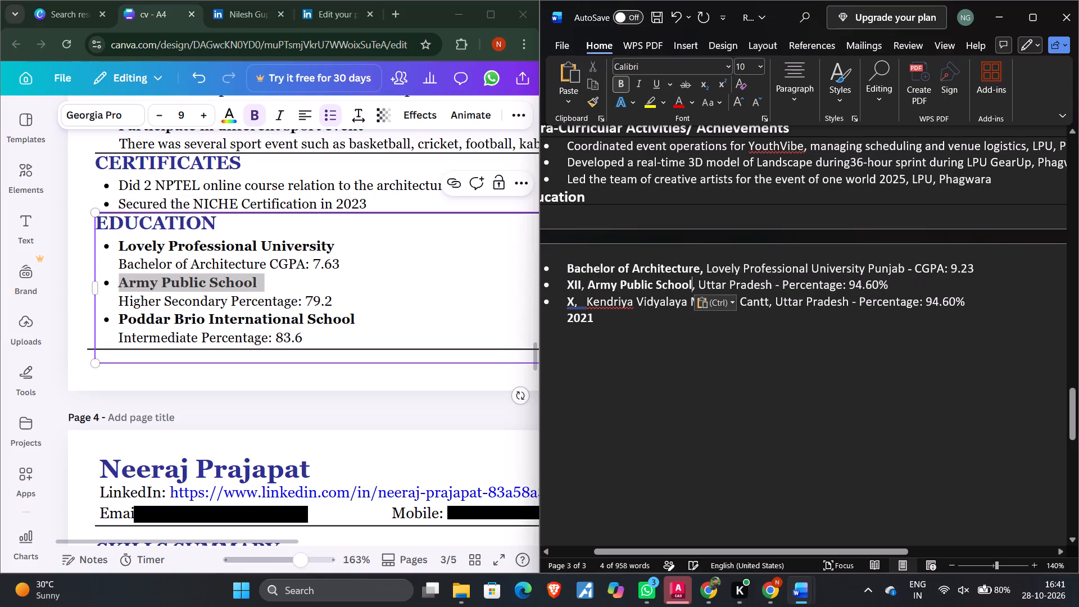
Add the city Ambala, capitalised, after Army Public School in the XII entry of the Word resume.
click(693, 287)
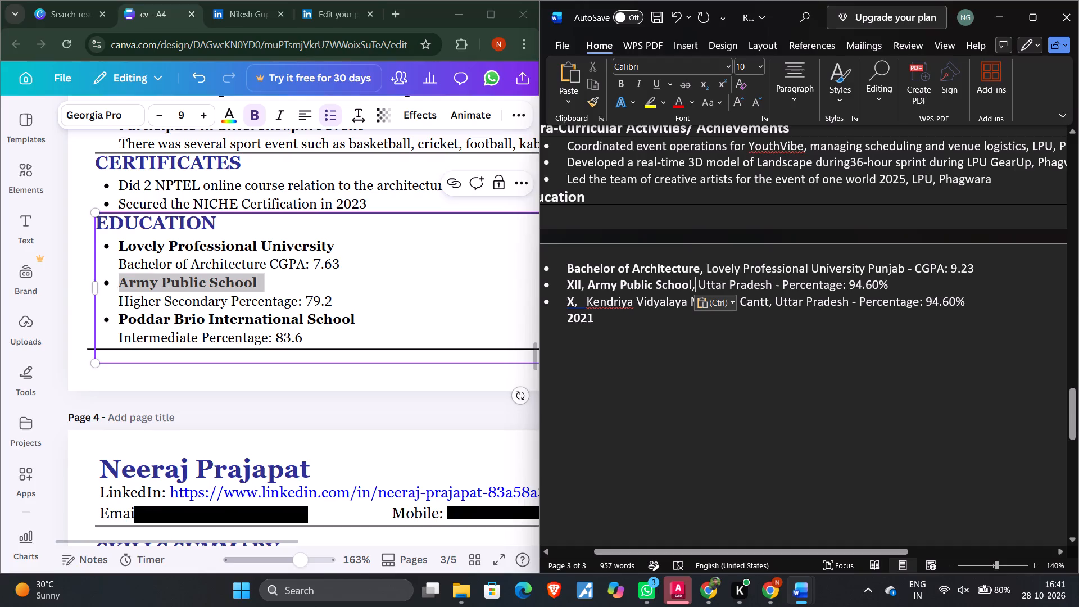
key(space)
text(ambala)
key(space)
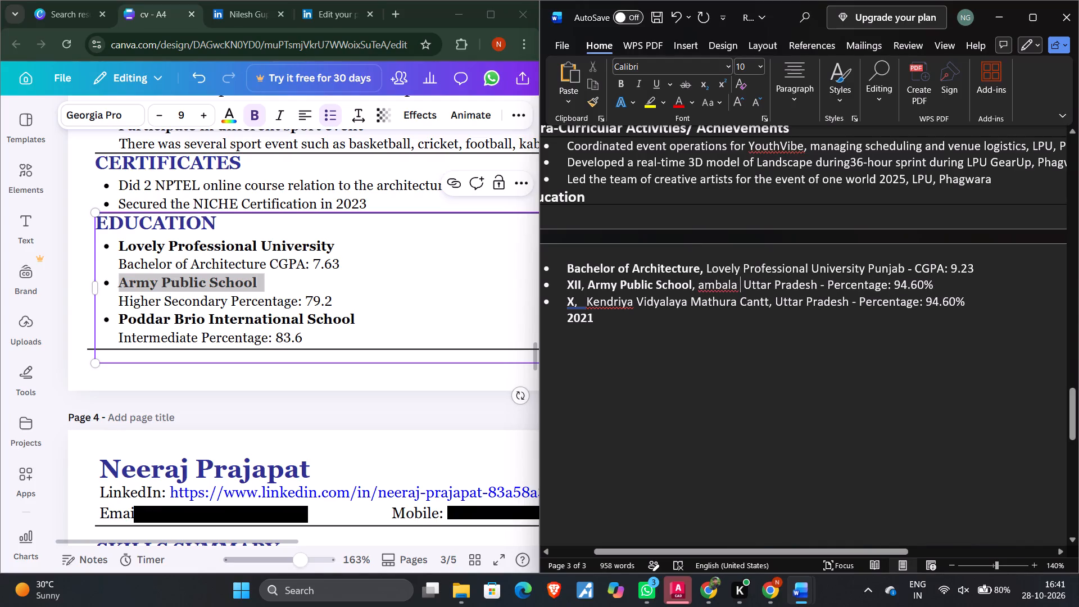
key(Left)
key(Left)
key(Left)
key(Left)
key(Left)
key(Left)
key(Left)
key(Down)
key(Up)
key(Down)
key(Up)
key(Right)
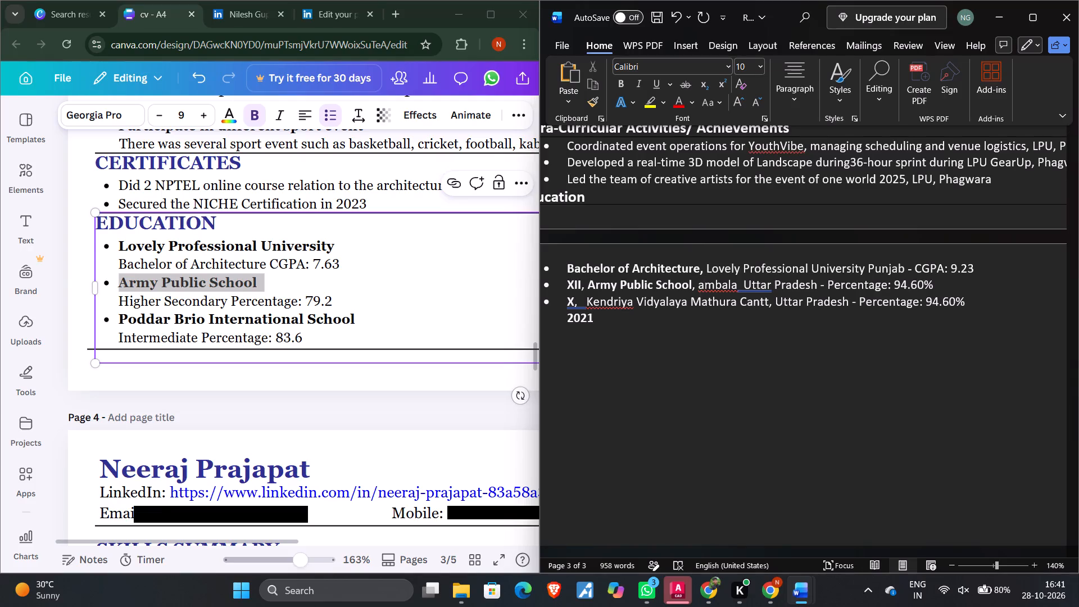
key(BackSpace)
key(a)
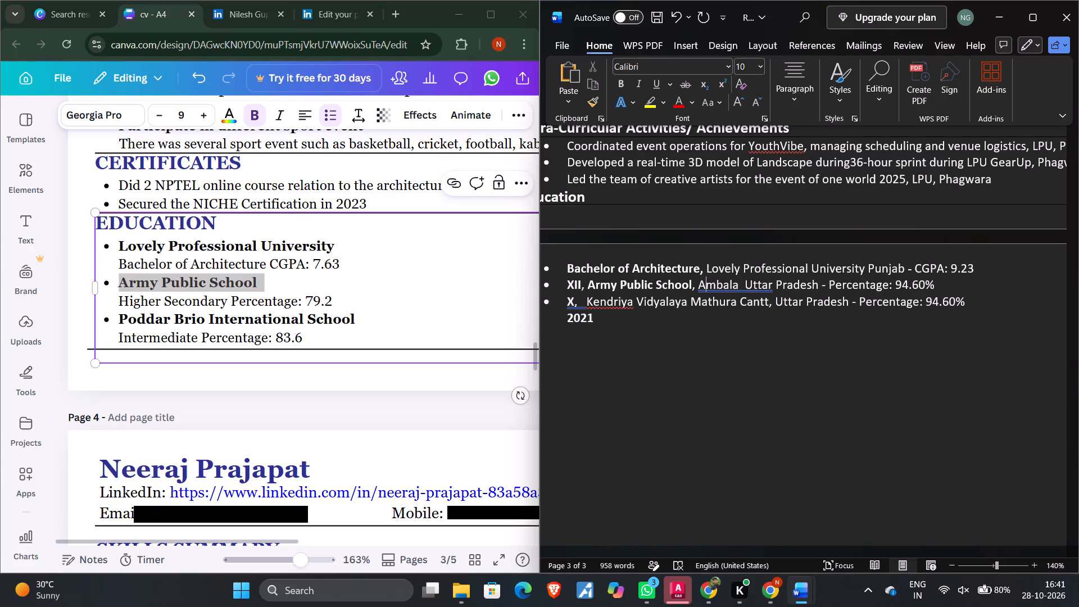
Extend the XII entry's city name so that it reads Ambala Cantt.
click(738, 291)
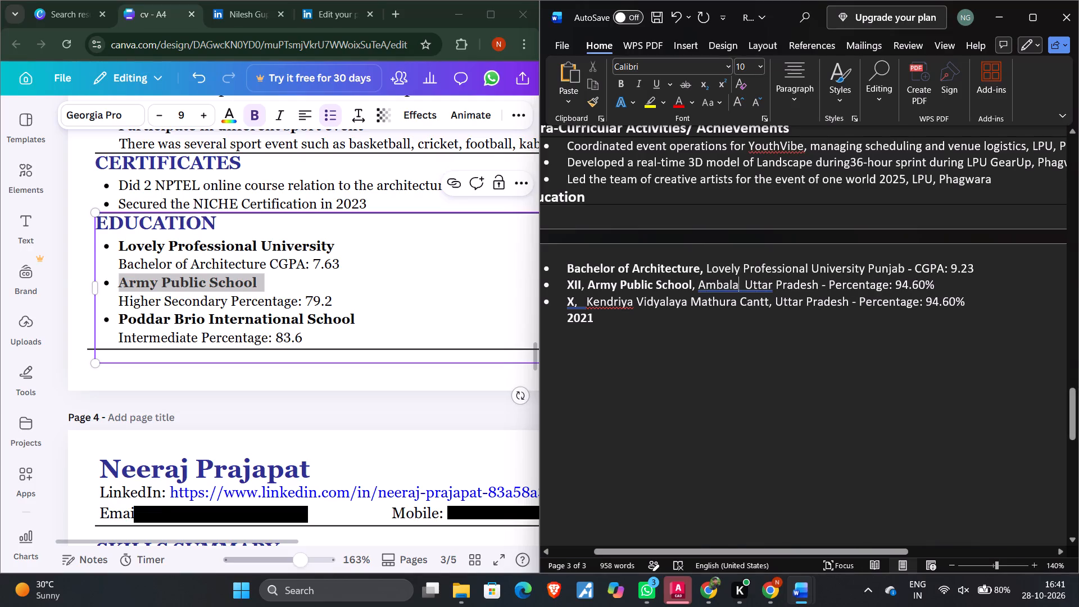
key(space)
text(cant)
key(space)
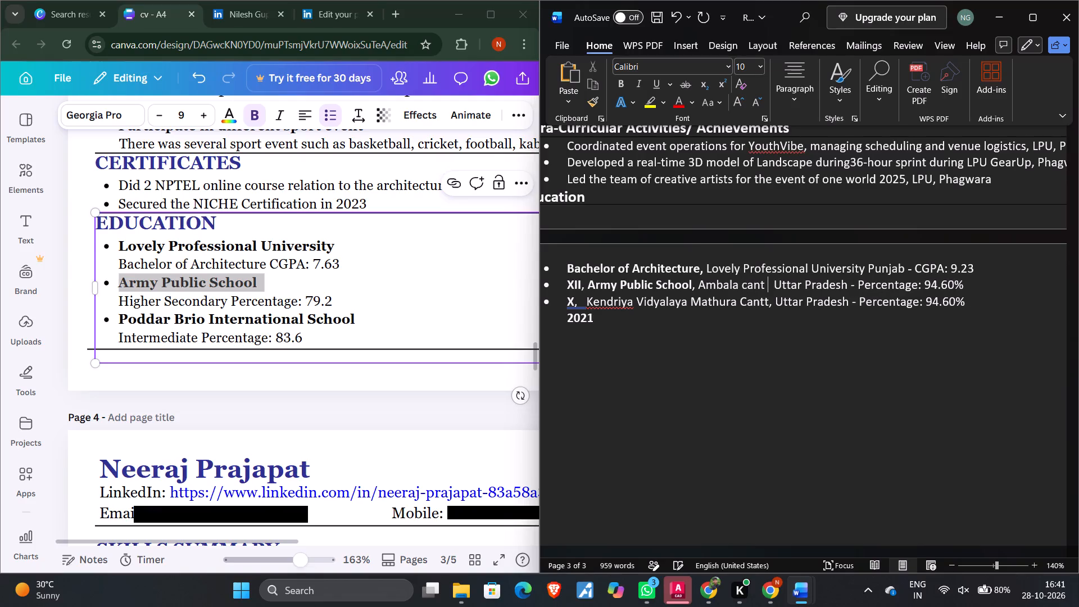
key(BackSpace)
key(BackSpace)
key(BackSpace)
key(BackSpace)
key(BackSpace)
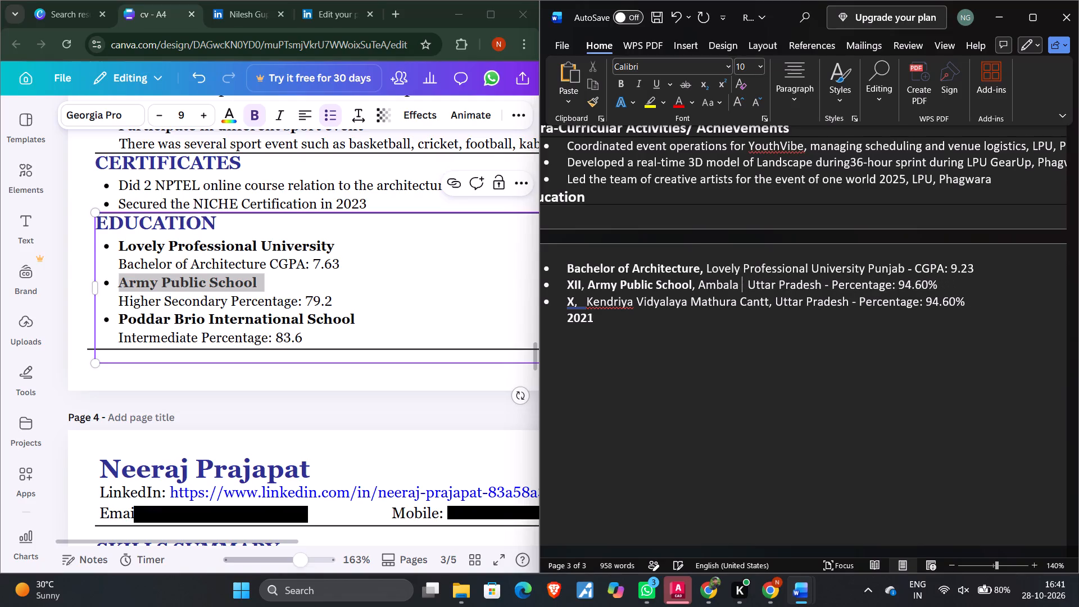
text(antt)
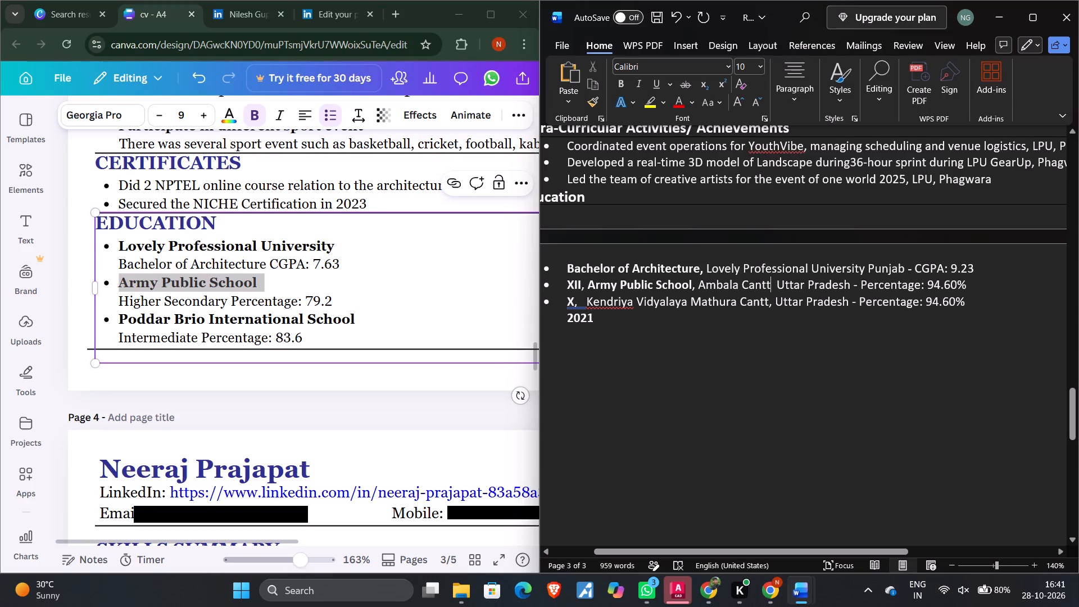
Replace the state Uttar Pradesh in the XII entry with Haryana, correcting its spelling.
drag(844, 283, 790, 291)
key(BackSpace)
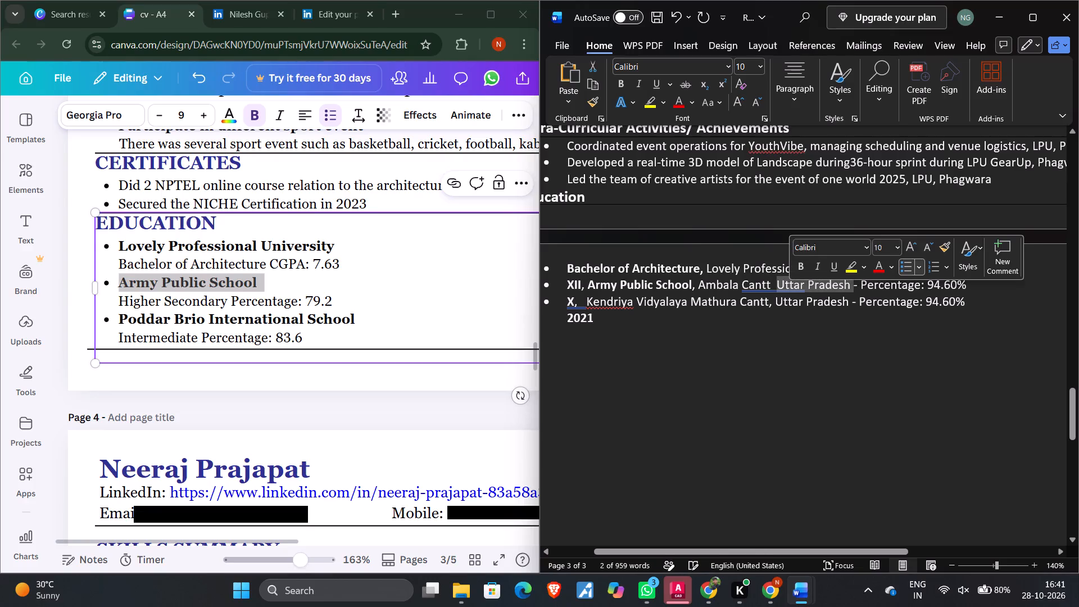
key(BackSpace)
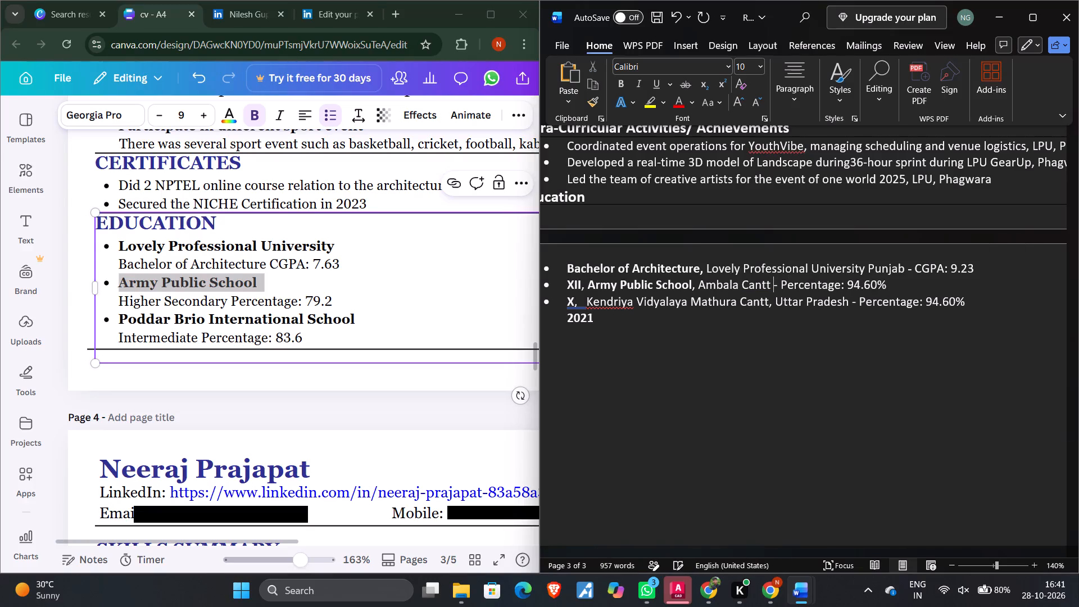
text(harayna)
key(space)
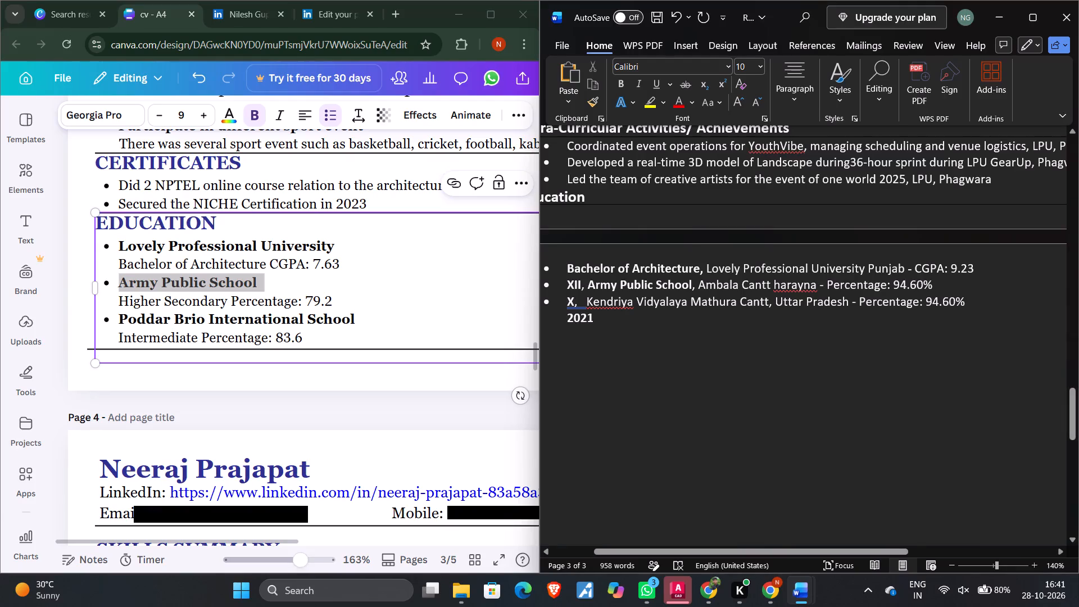
click(794, 282)
right_click(793, 282)
click(732, 230)
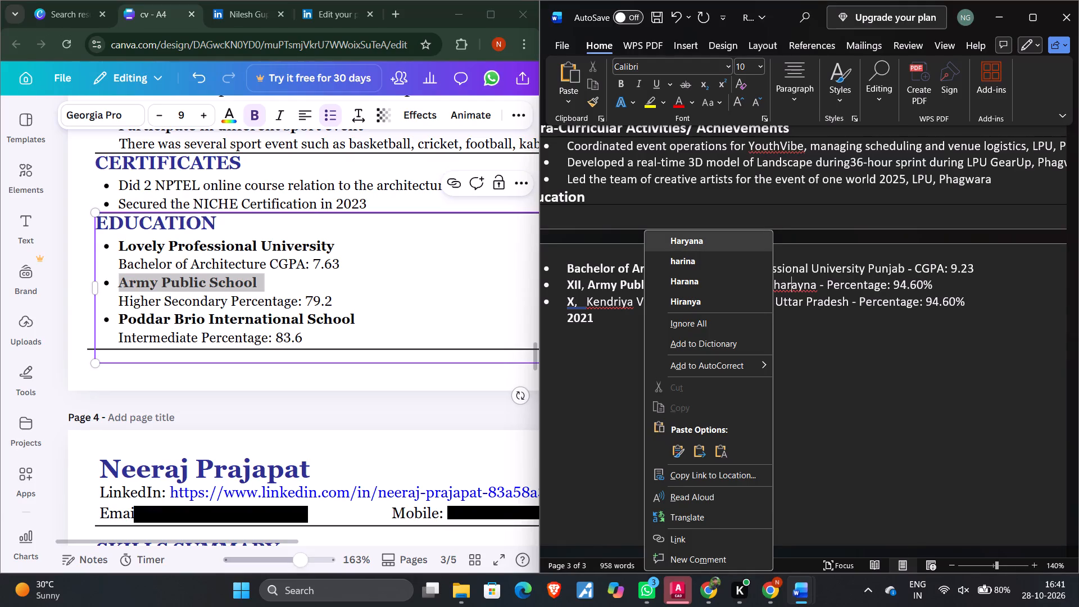
click(715, 236)
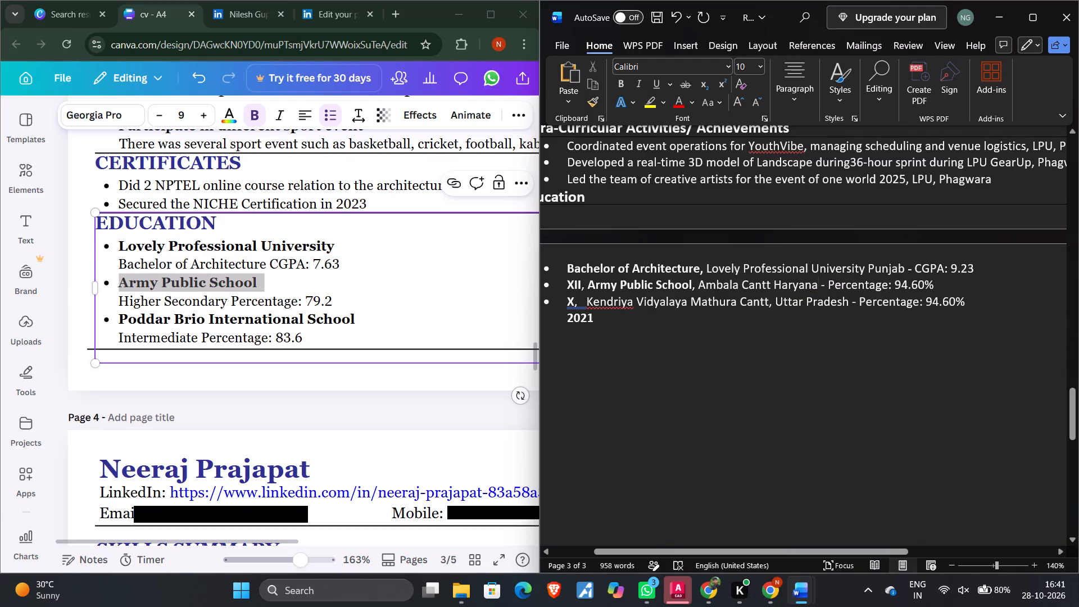
Set the CGPA in the Bachelor of Architecture entry to 7.63, keeping the date text on that line.
click(942, 294)
click(983, 269)
drag(982, 269, 951, 269)
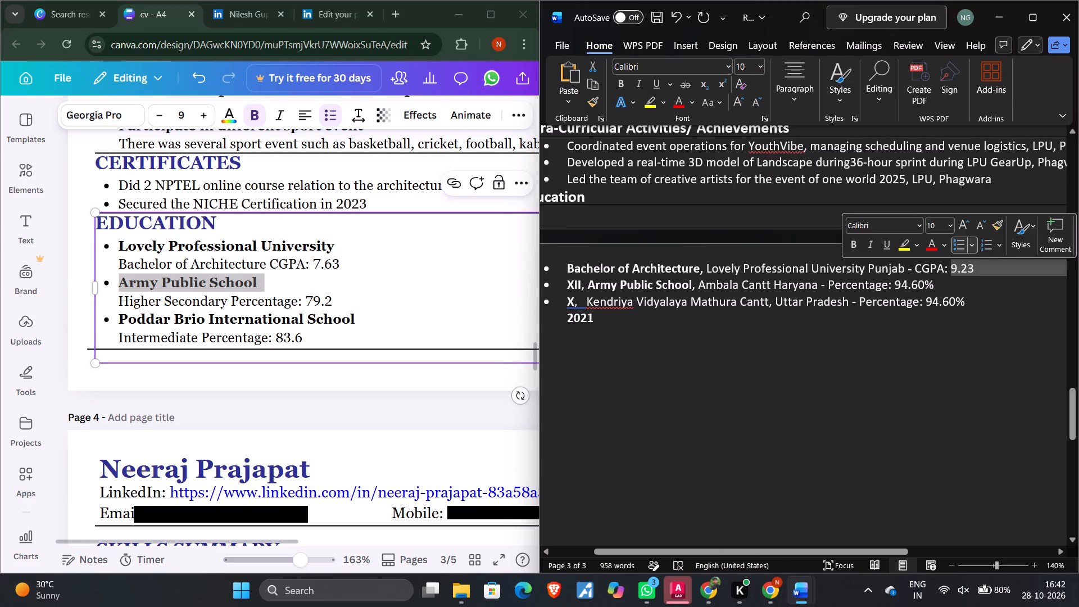
key(BackSpace)
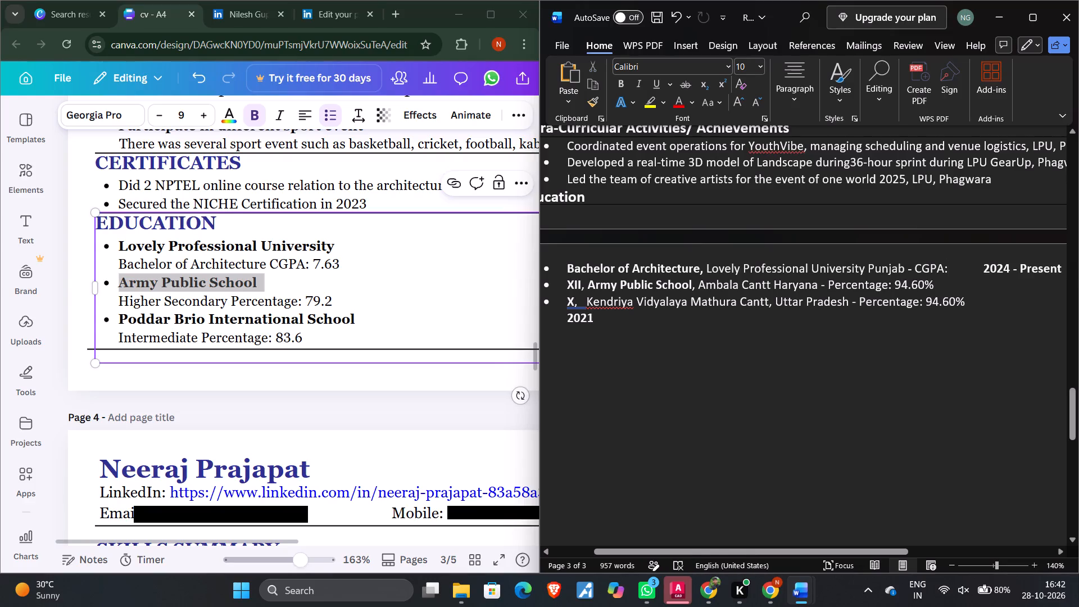
key(ctrl+z)
click(966, 266)
click(973, 265)
key(BackSpace)
key(BackSpace)
key(BackSpace)
key(BackSpace)
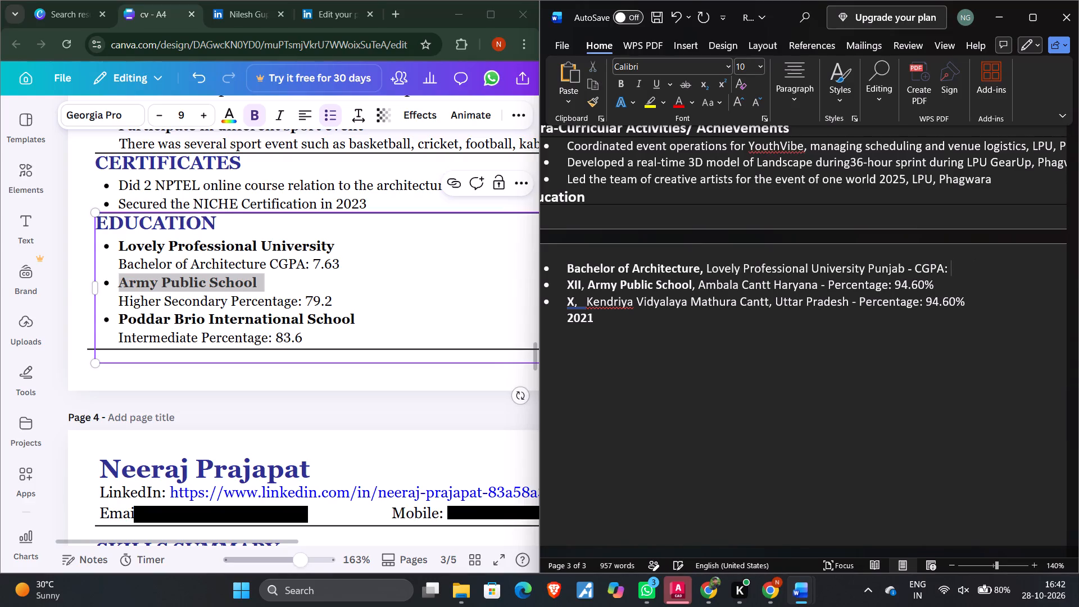
key(7)
key(period)
text(63)
click(917, 351)
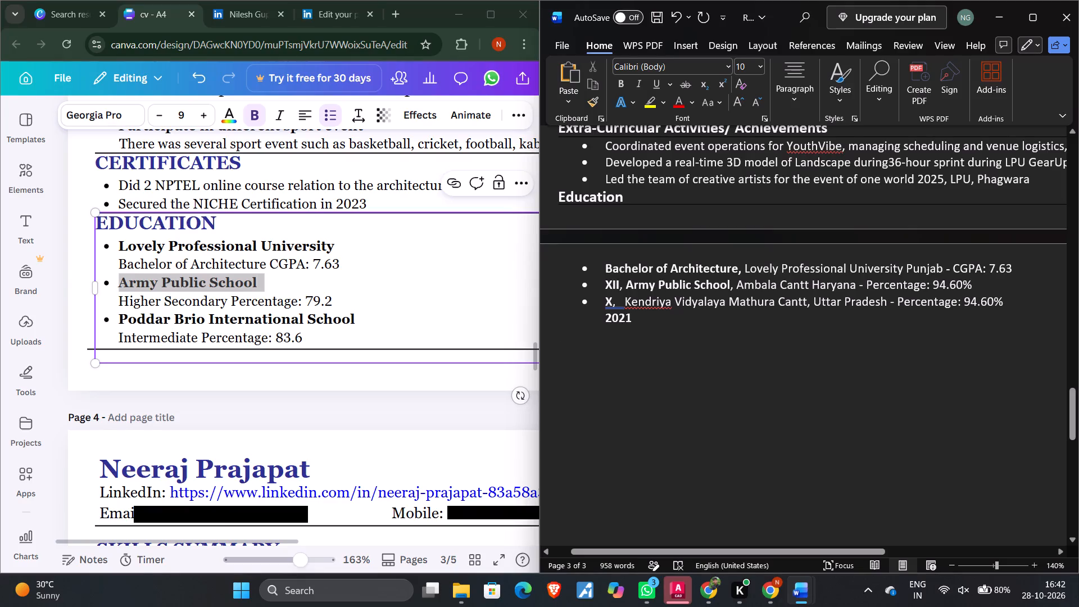
Set the percentage in the XII entry to 79.2%.
click(967, 282)
key(BackSpace)
key(BackSpace)
key(BackSpace)
key(BackSpace)
key(BackSpace)
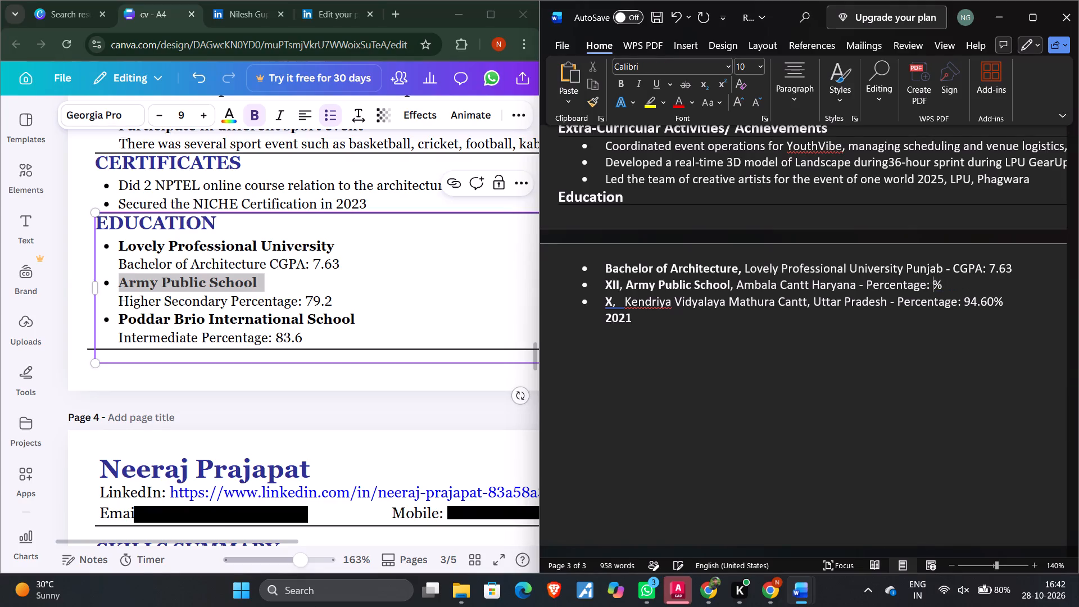
text(79)
text(.2)
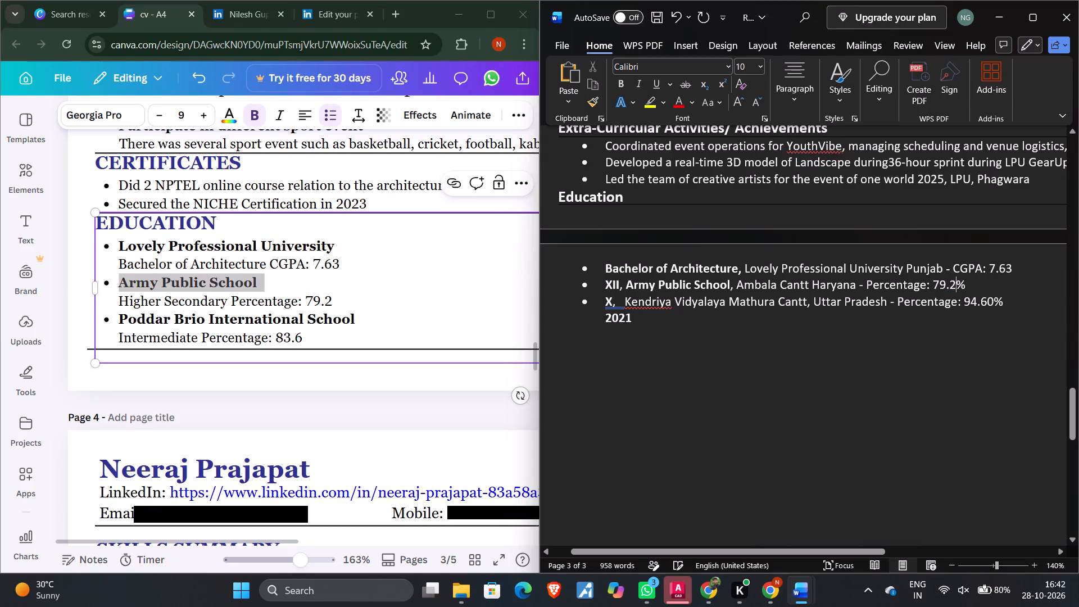
Set the percentage in the X entry to 83.6%.
click(993, 309)
click(993, 309)
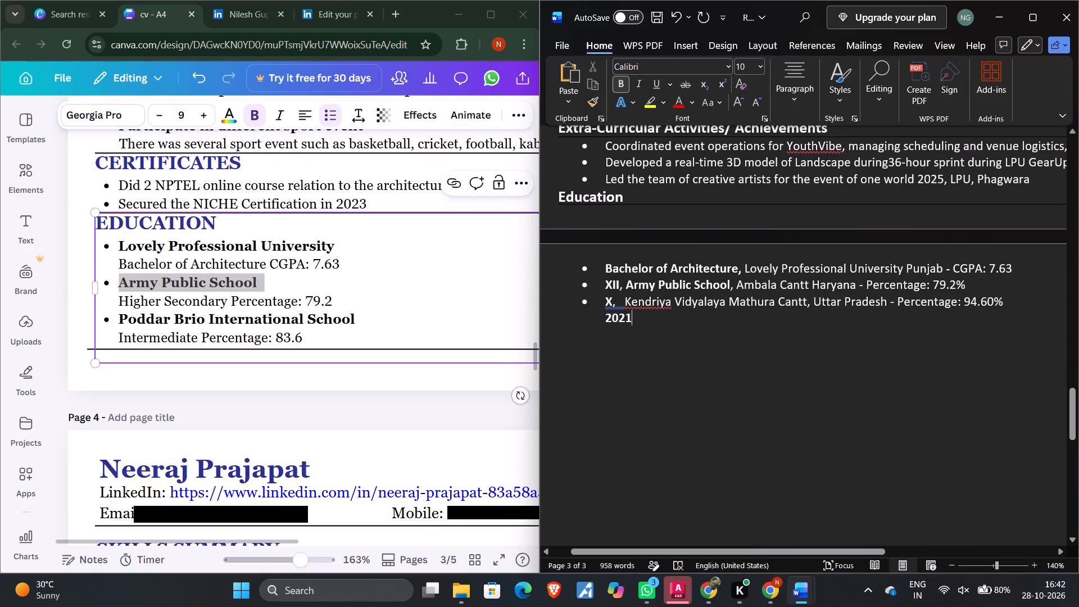
click(993, 311)
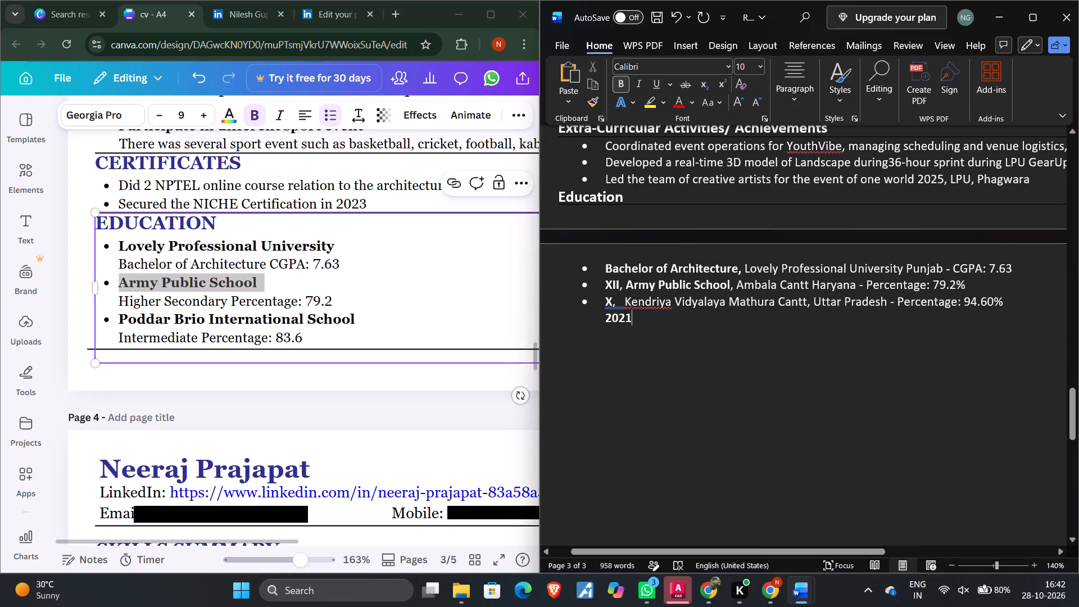
click(993, 302)
key(BackSpace)
key(BackSpace)
key(BackSpace)
key(BackSpace)
key(BackSpace)
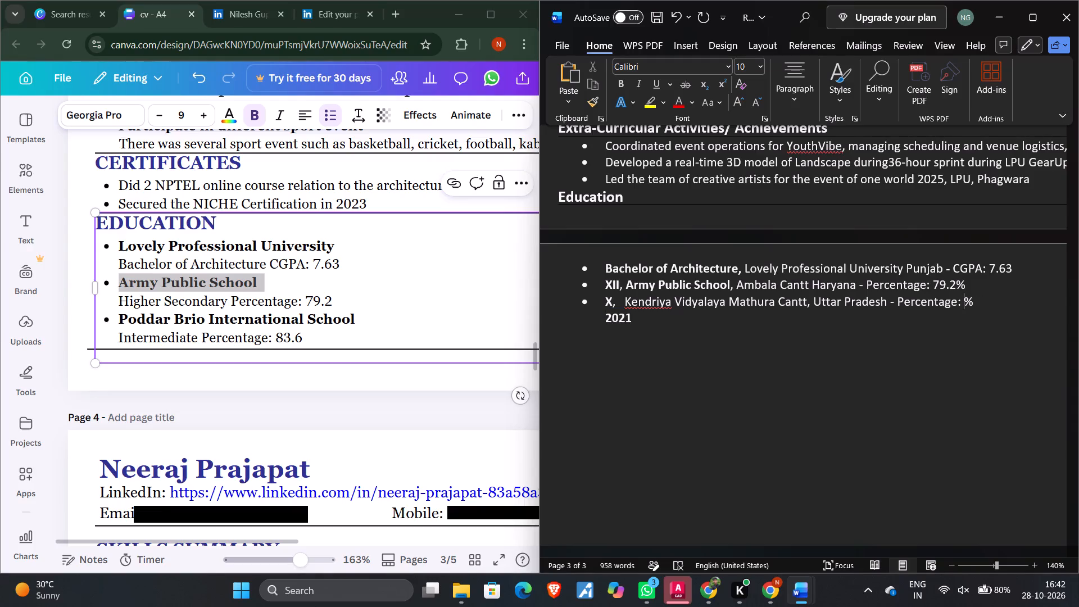
text(83)
key(period)
key(6)
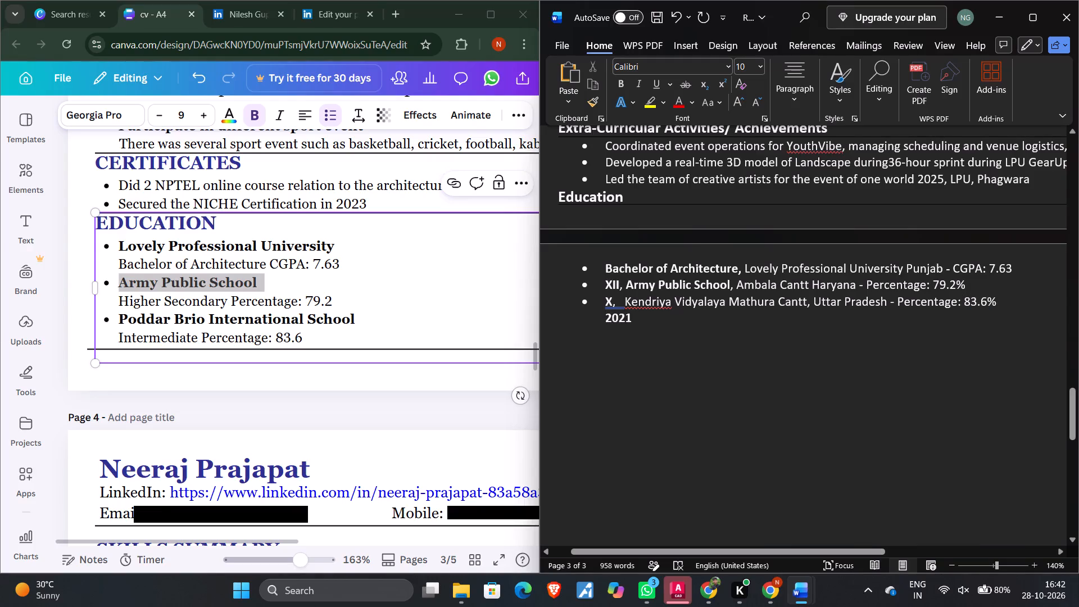
click(629, 381)
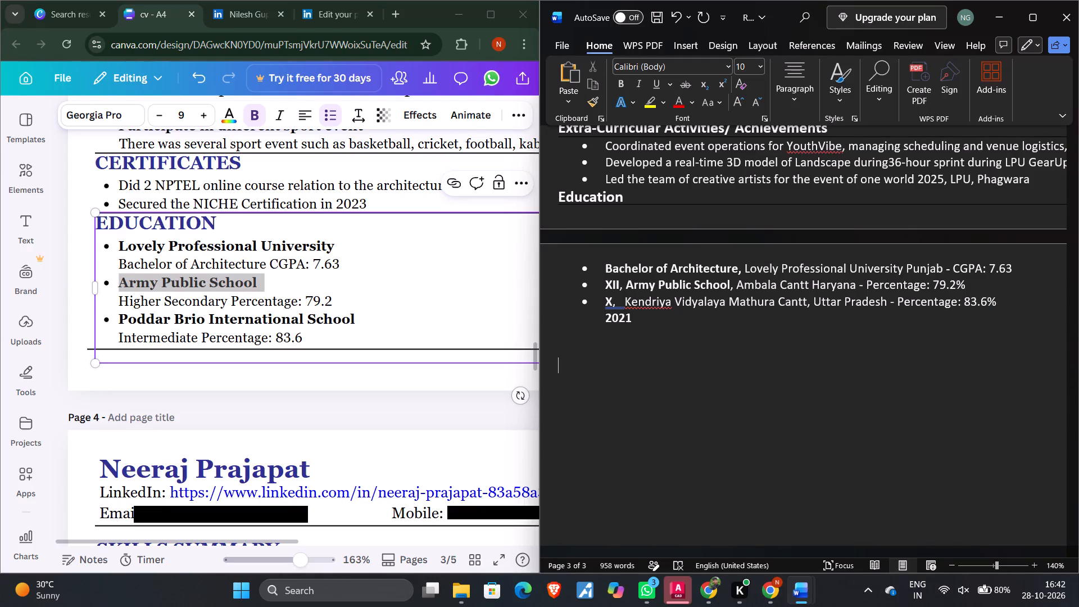
Replace the school name Kendriya Vidyalaya Mathura Cantt in the Word resume's X entry with Poddar Brio International School copied from the Canva CV.
drag(123, 319, 353, 320)
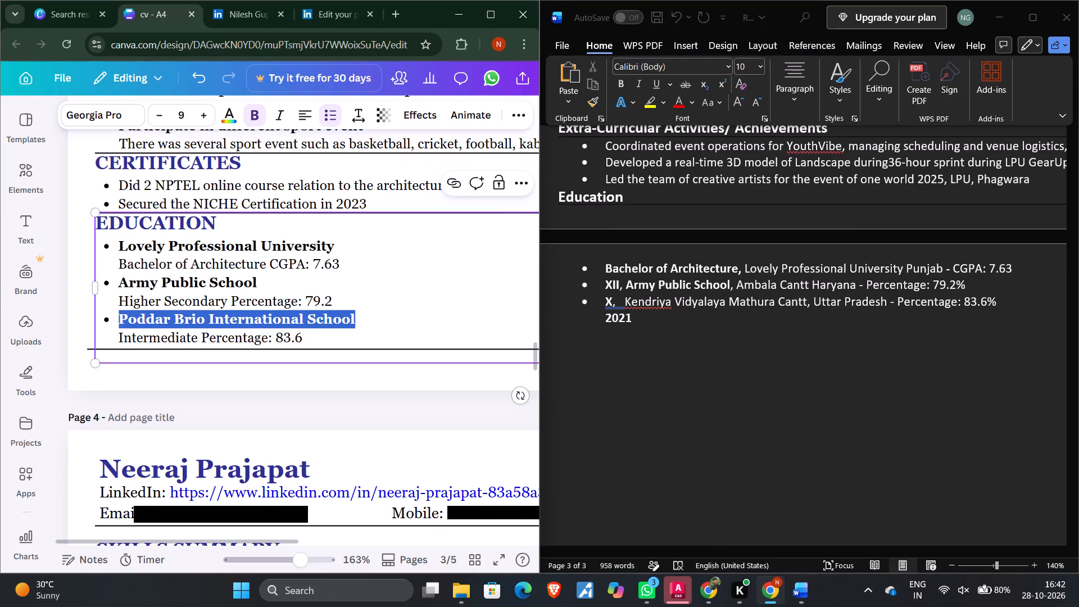
key(ctrl+c)
click(634, 311)
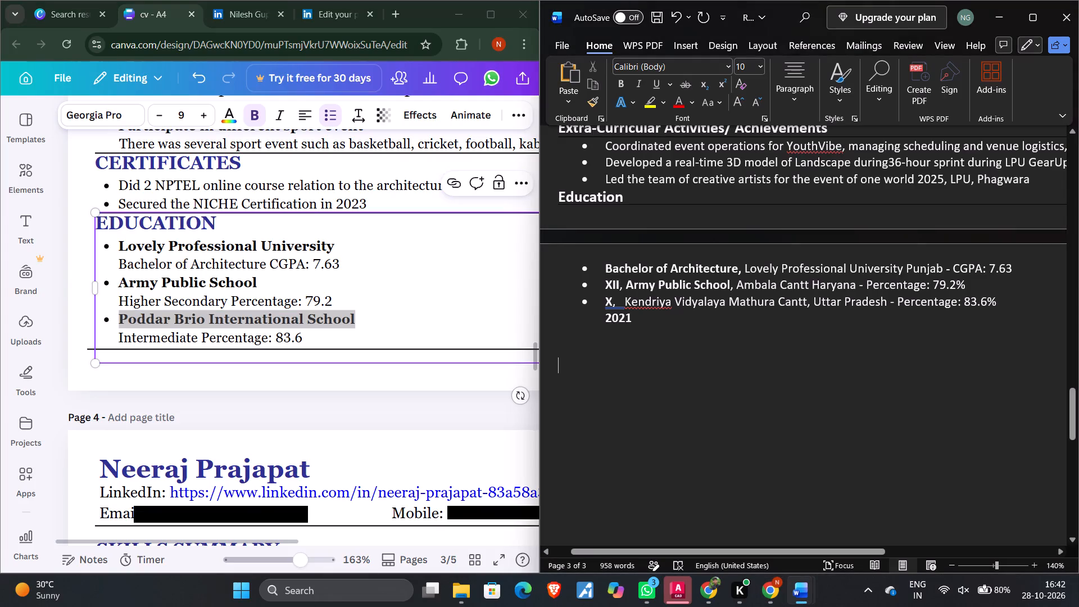
drag(627, 305, 752, 310)
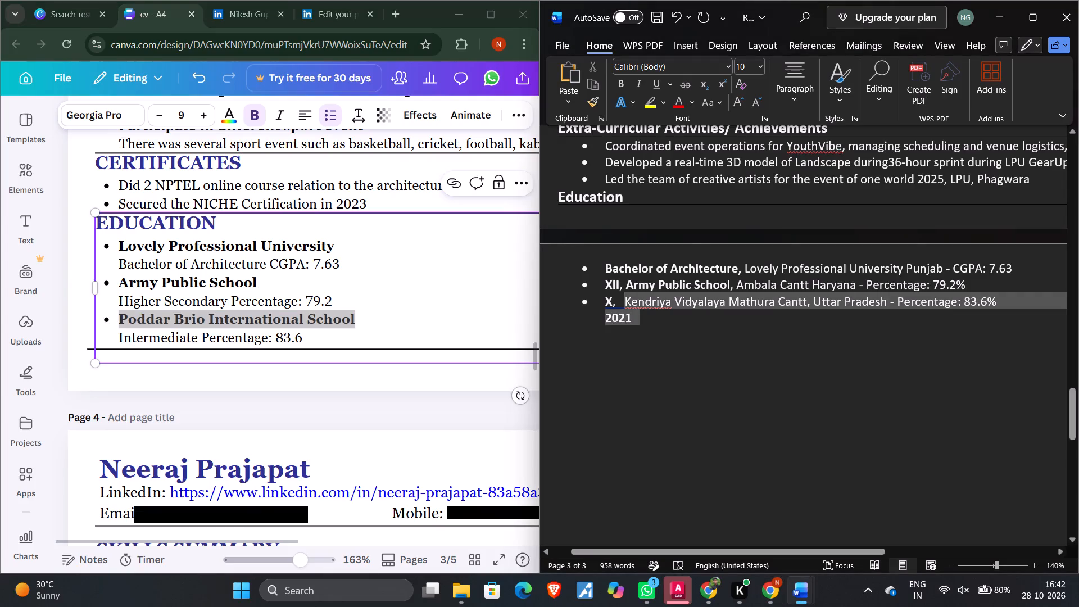
drag(752, 310, 817, 304)
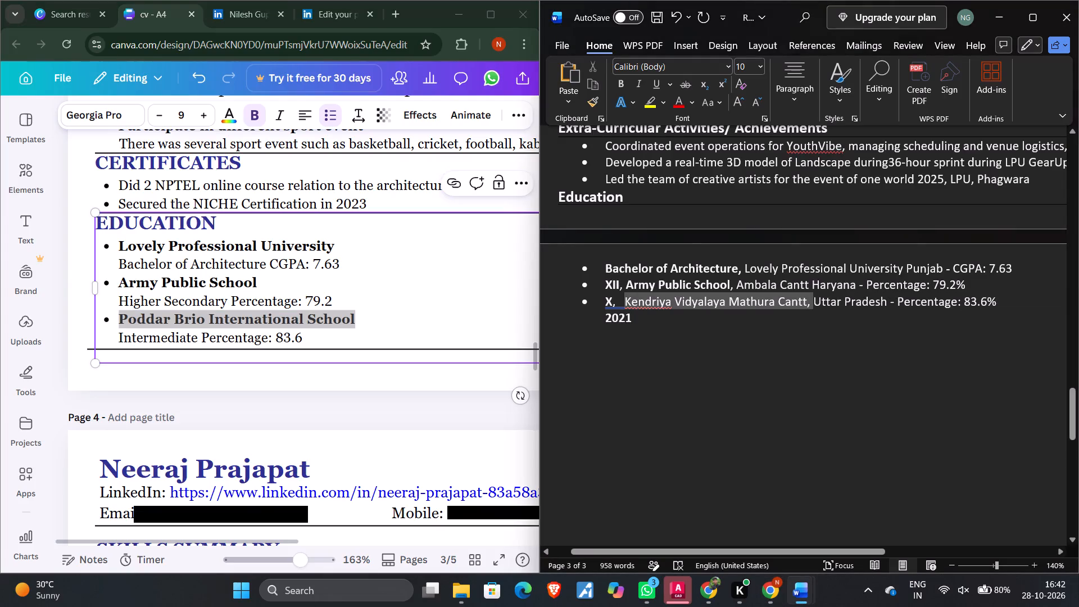
drag(817, 304, 804, 307)
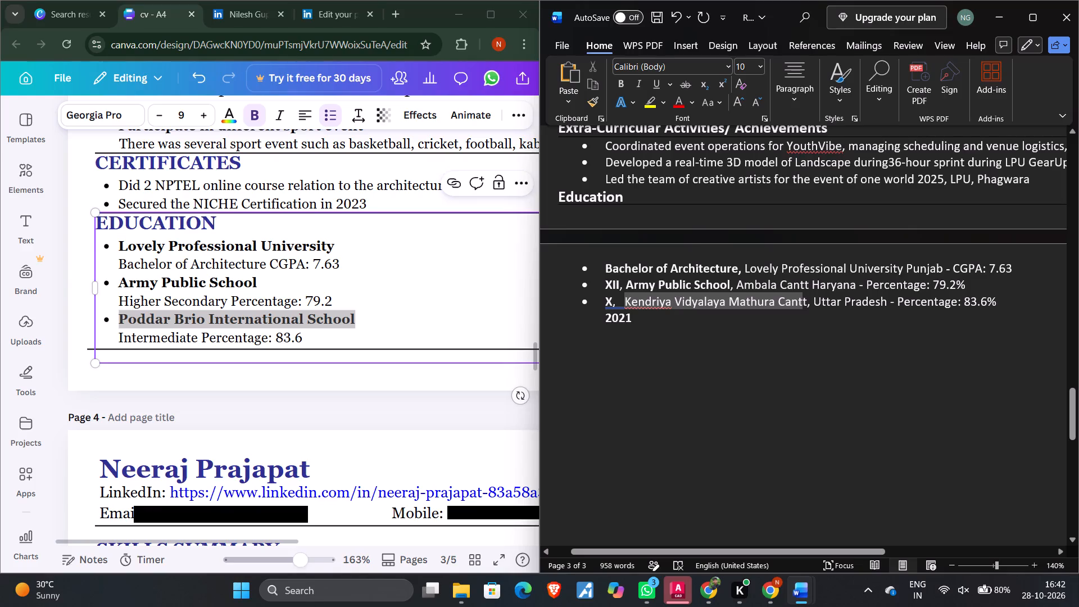
drag(804, 307, 806, 301)
drag(806, 301, 806, 297)
key(ctrl+v)
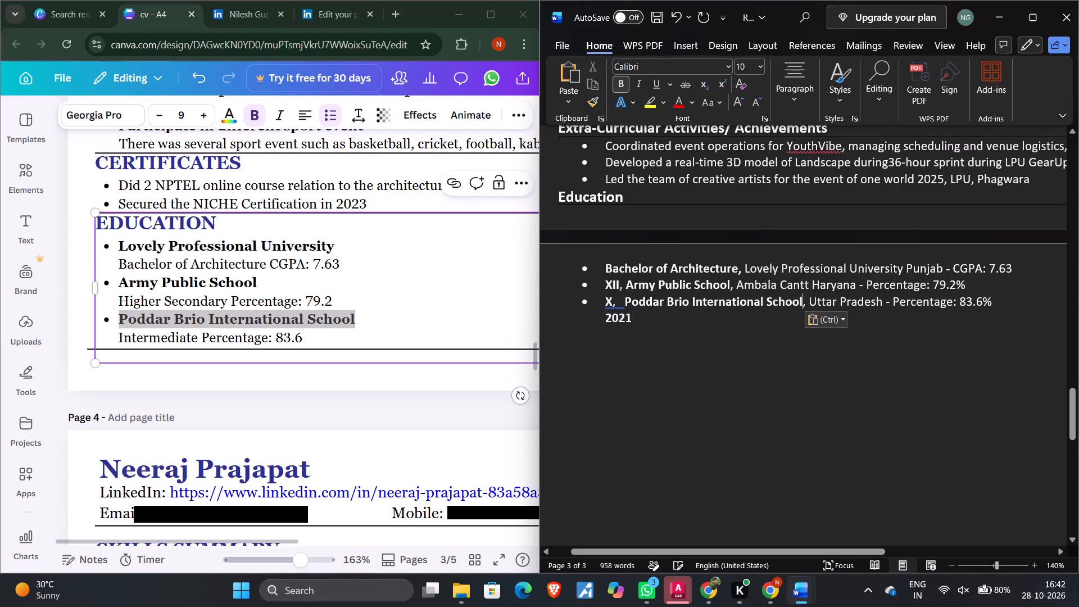
Remove bold formatting from Poddar Brio International School in the X entry and Army Public School in the XII entry.
drag(624, 306, 786, 302)
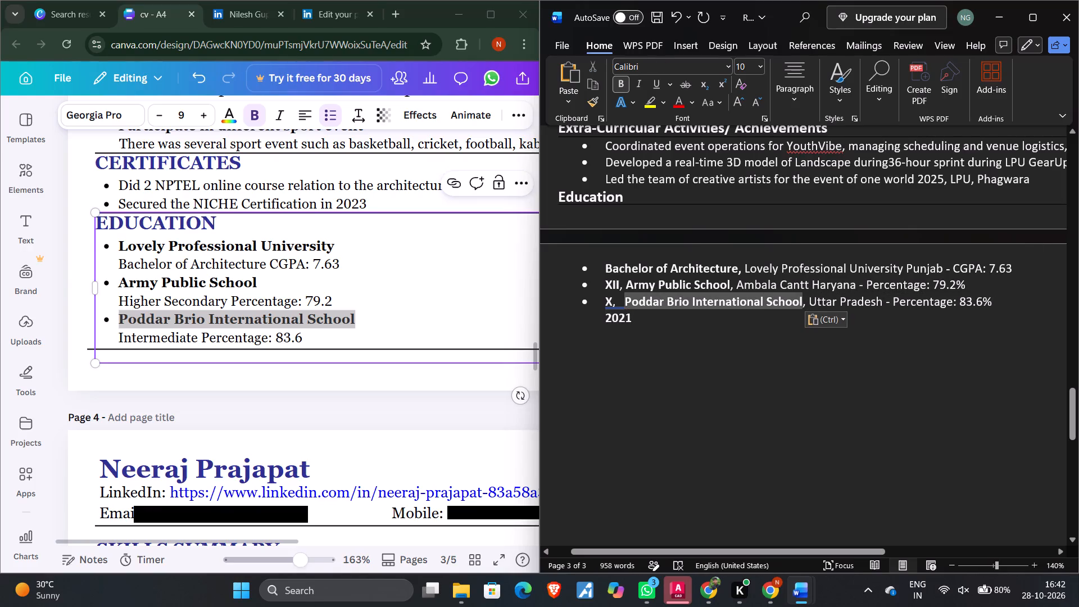
drag(786, 302, 791, 297)
key(ctrl+b)
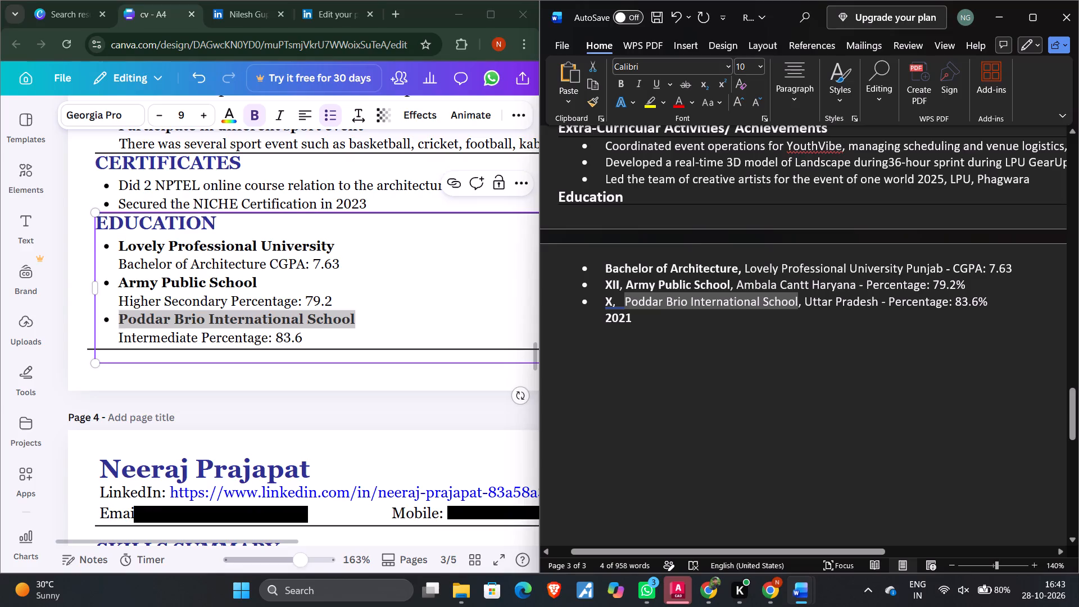
drag(625, 284, 770, 282)
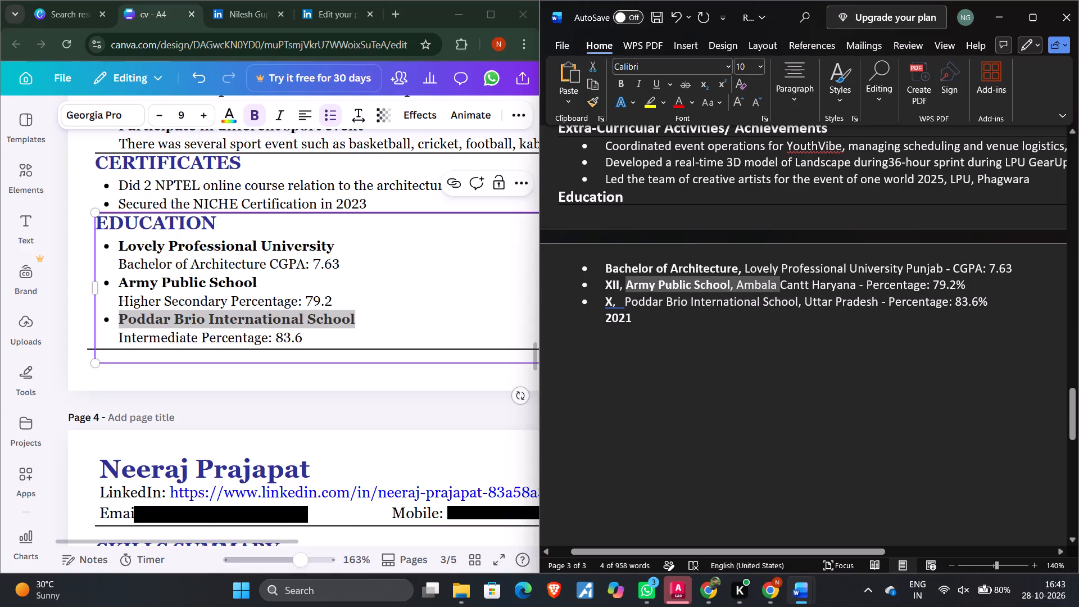
drag(770, 282, 771, 282)
key(ctrl+b)
click(691, 348)
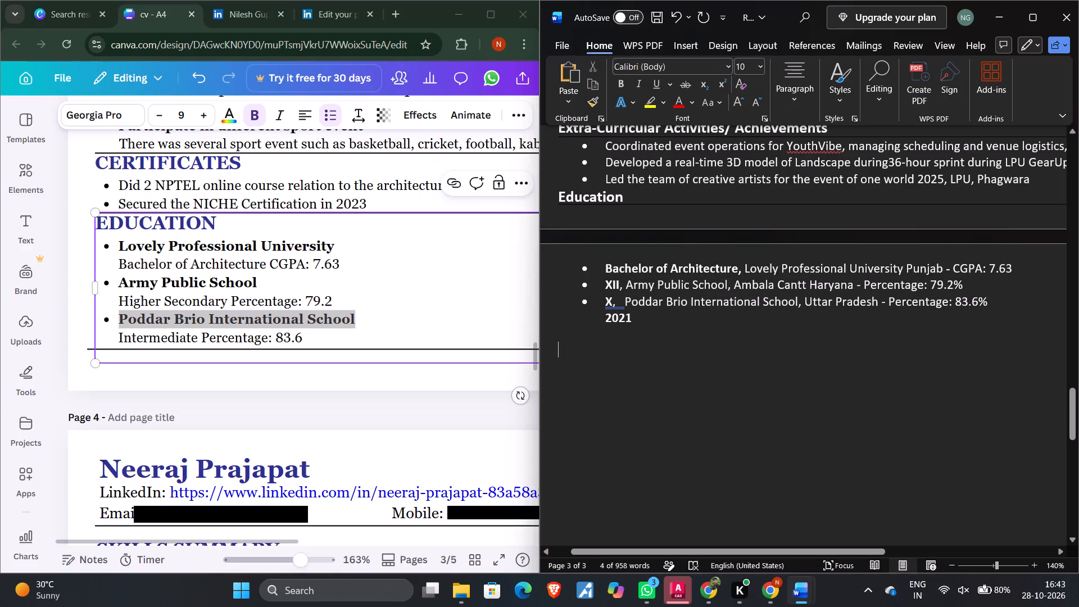
Delete the extra spacing before Poddar Brio International School in the X entry.
click(624, 304)
key(BackSpace)
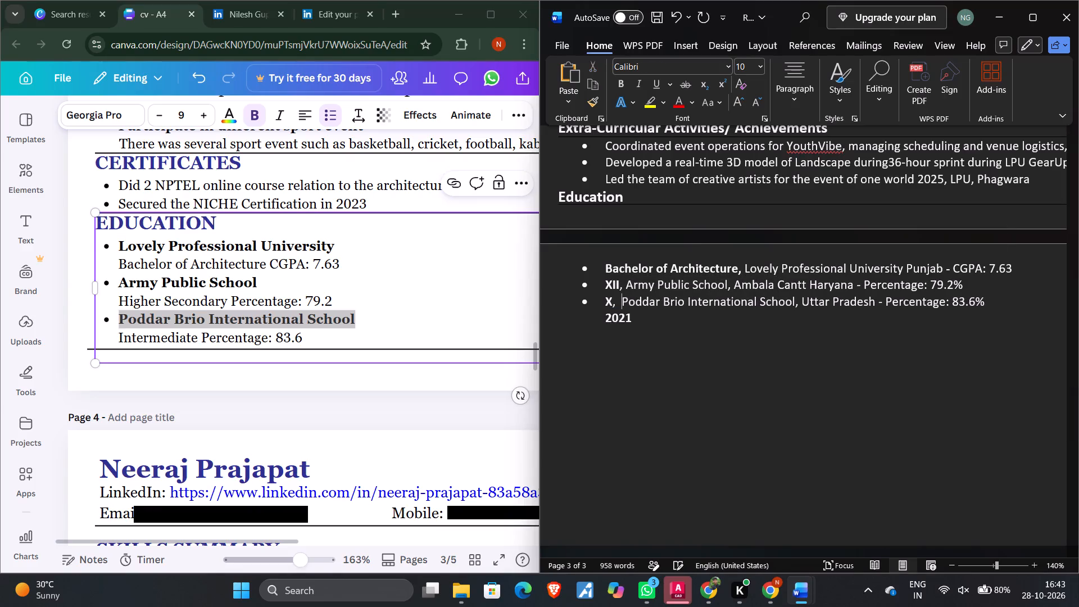
key(BackSpace)
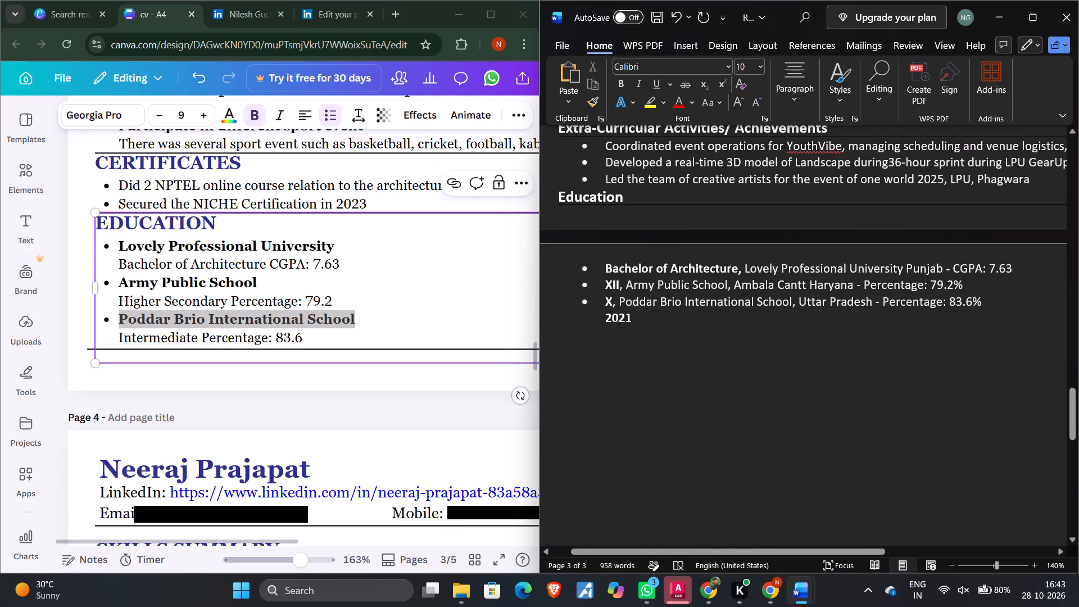
Replace Uttar Pradesh in the X entry with Badlapur maharastra, keeping a comma and space after the school name.
click(803, 302)
key(BackSpace)
key(BackSpace)
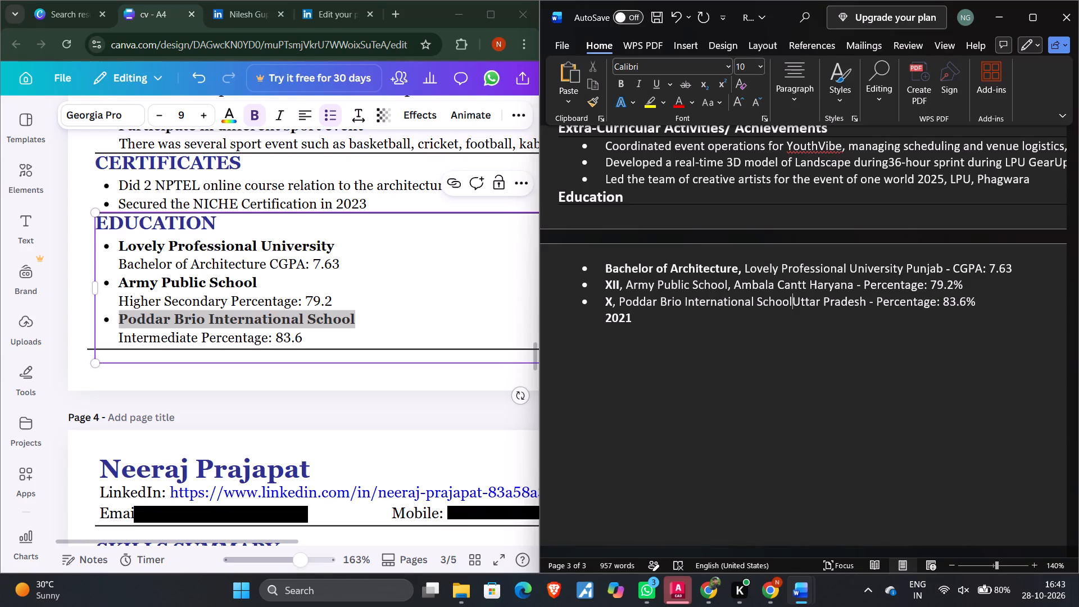
key(ctrl+z)
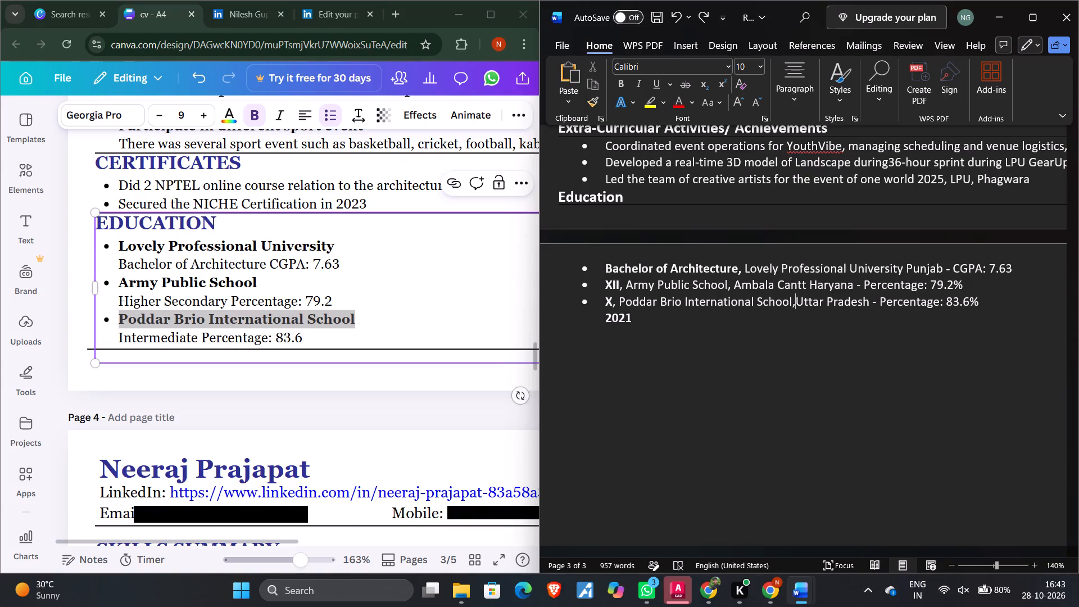
key(Delete)
key(Delete)
key(Delete)
key(Delete)
key(Delete)
key(Delete)
key(Delete)
key(Delete)
key(Delete)
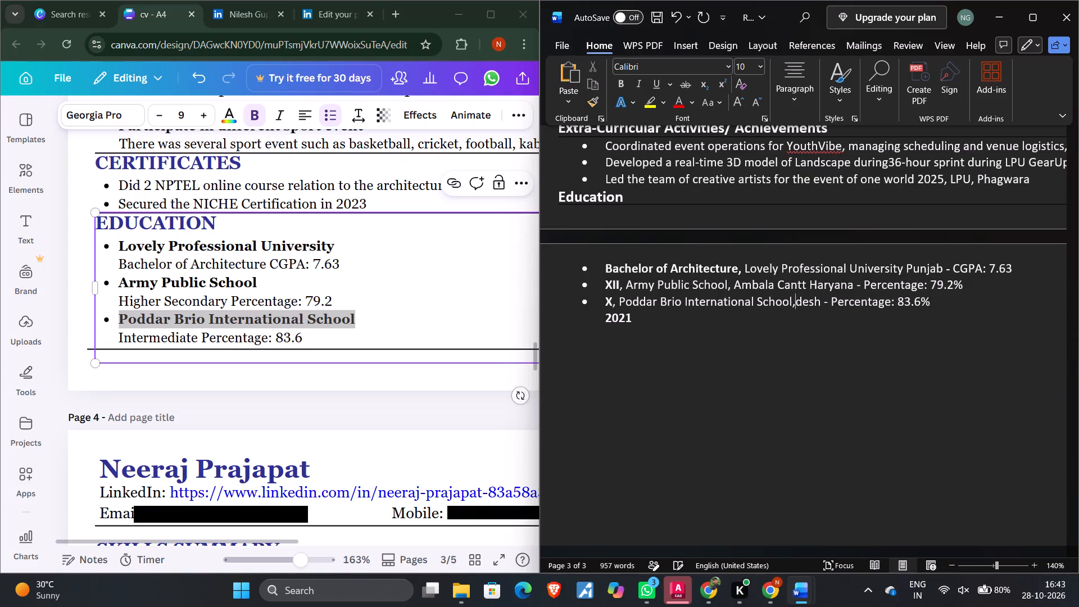
key(Delete)
key(Delete)
key(Delete)
key(Delete)
text(badlapur mahara)
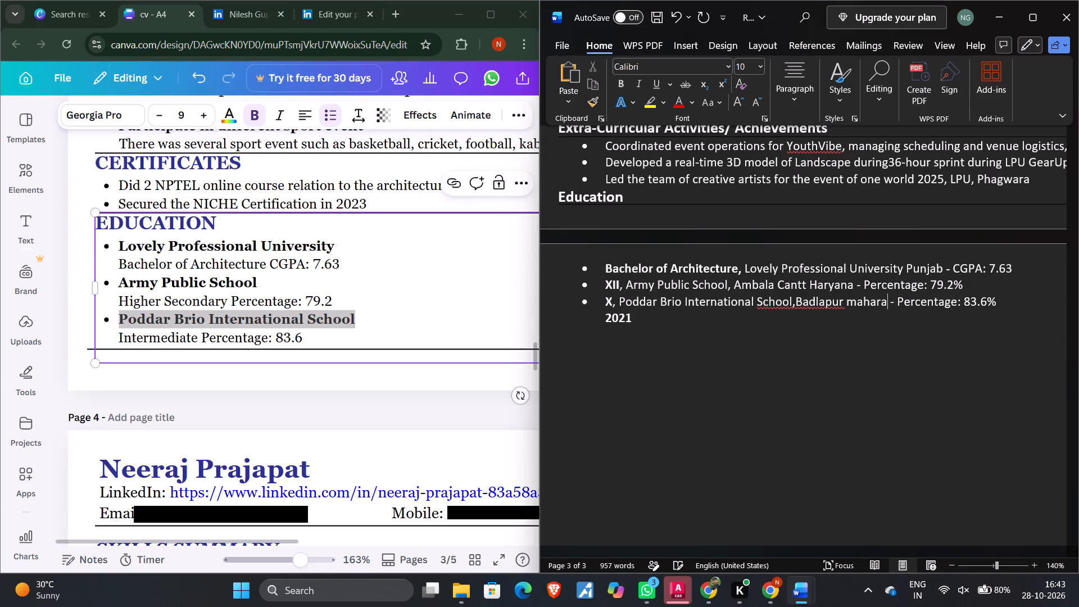
text(stra)
key(space)
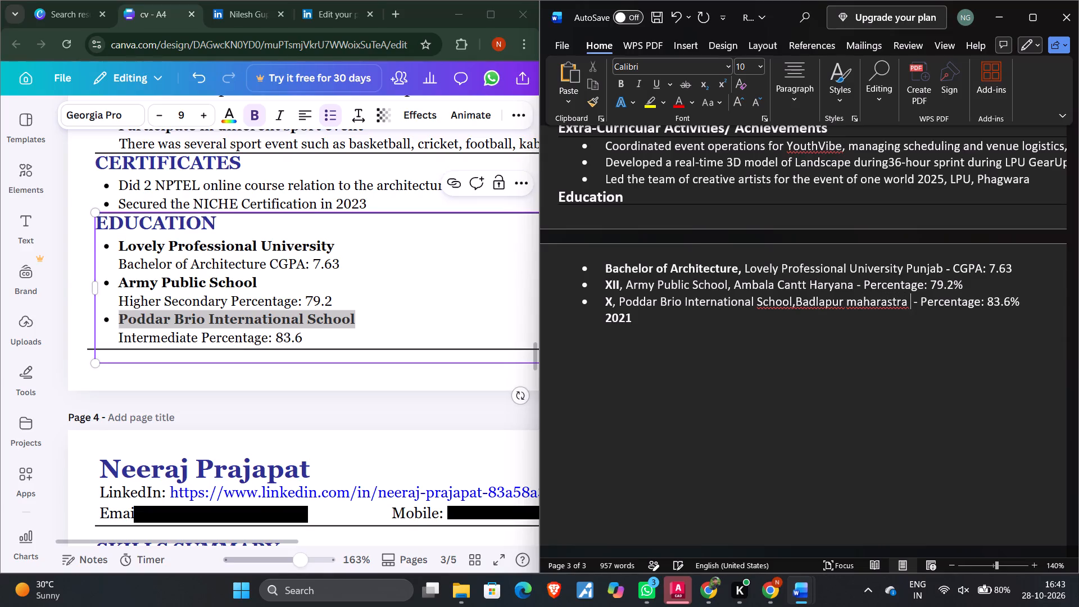
click(794, 309)
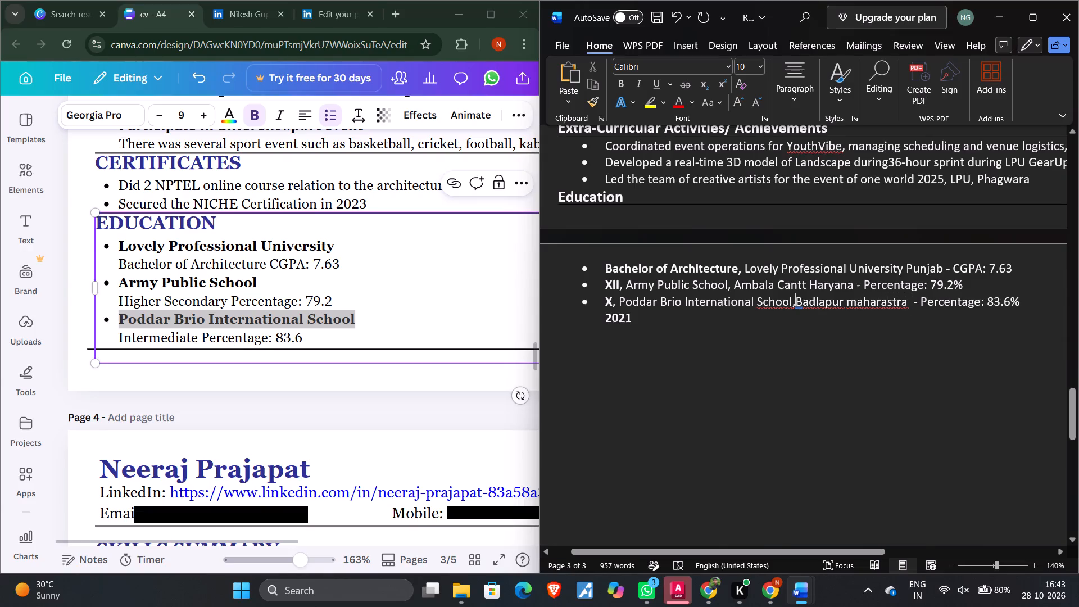
key(space)
Correct the spelling of the state in the X entry to Maharashtra using the suggested spelling.
click(873, 313)
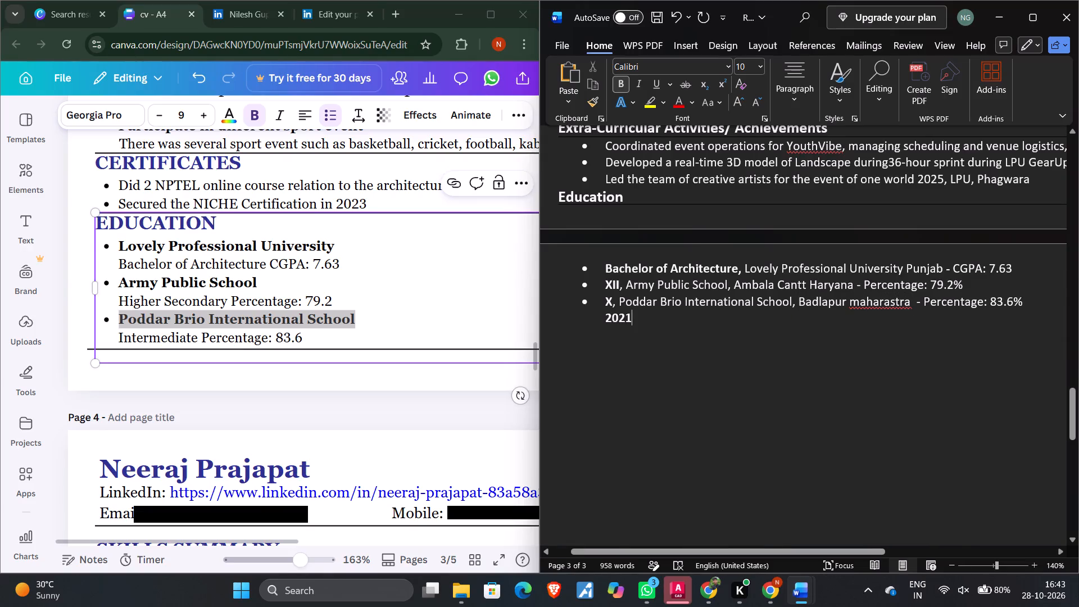
click(873, 305)
right_click(873, 305)
right_click(873, 303)
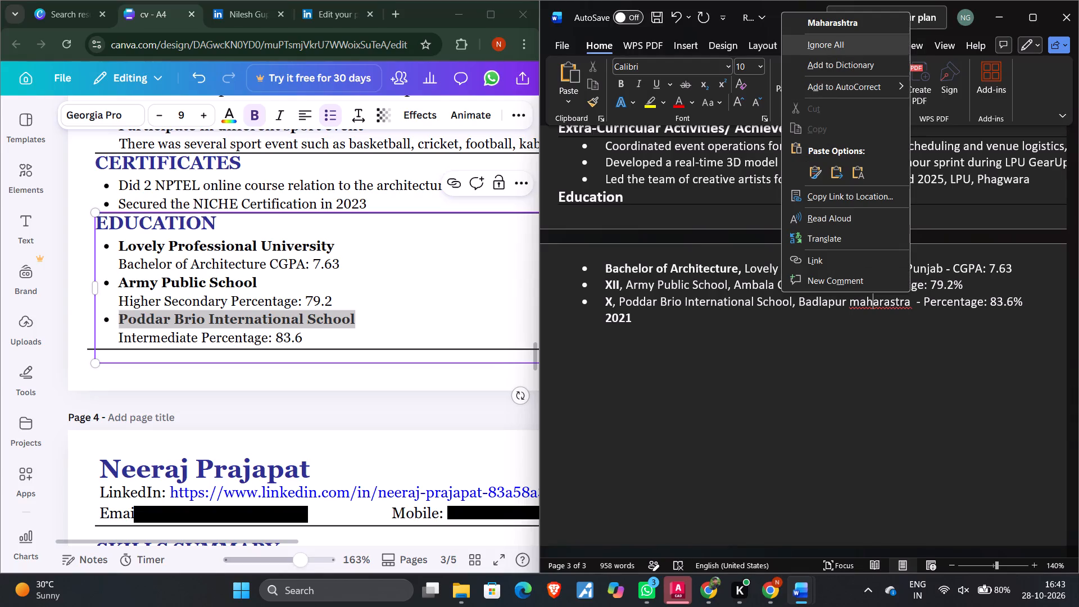
click(845, 31)
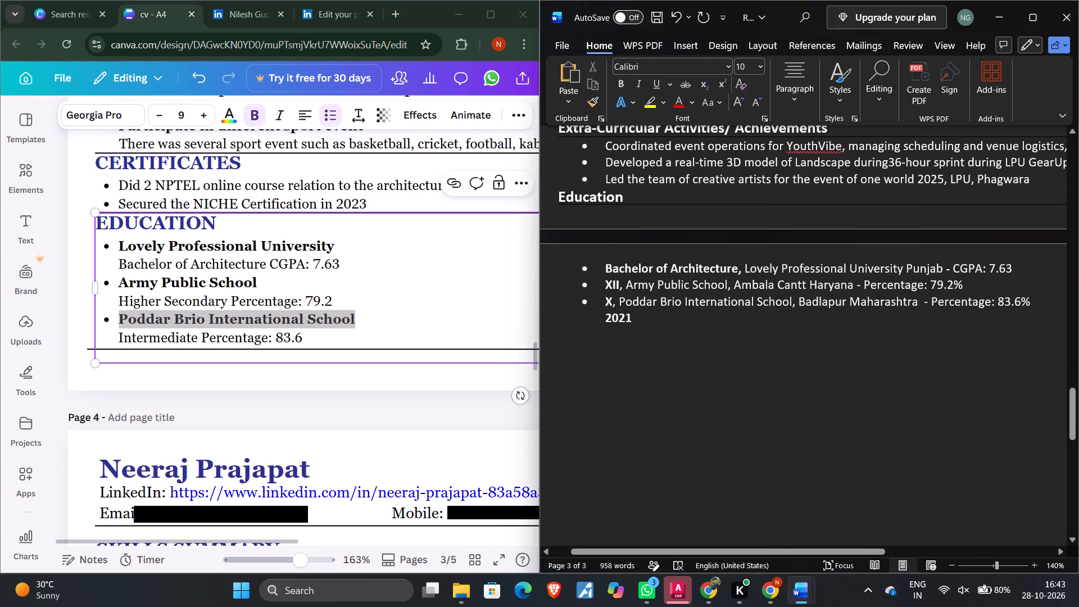
Check the education entries across their full line width, including the date ranges at the line ends.
scroll(967, 355, left, 1)
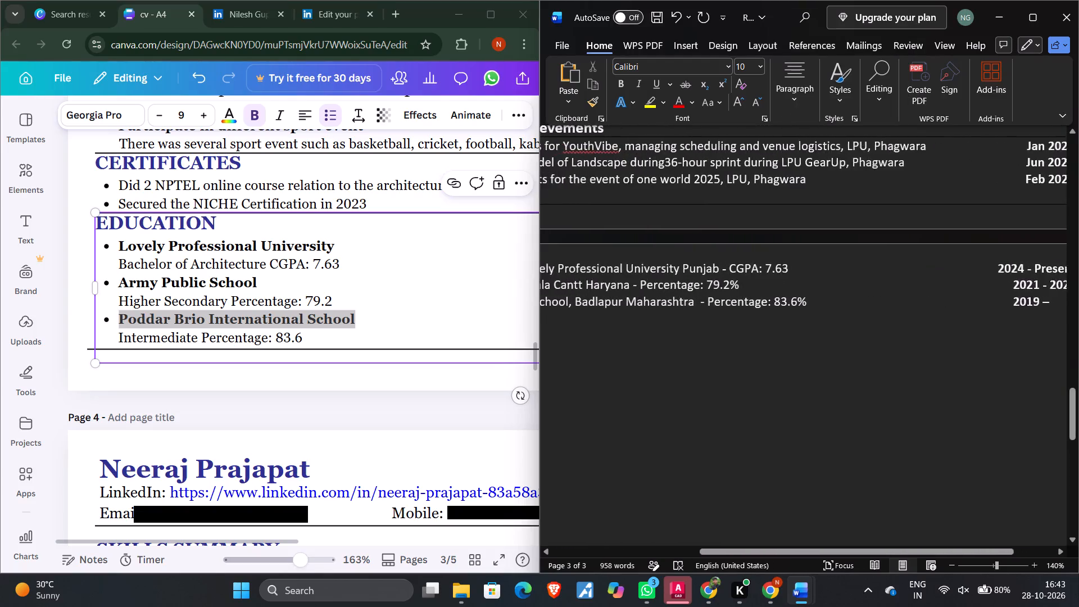
scroll(935, 353, left, 2)
scroll(502, 307, right, 1)
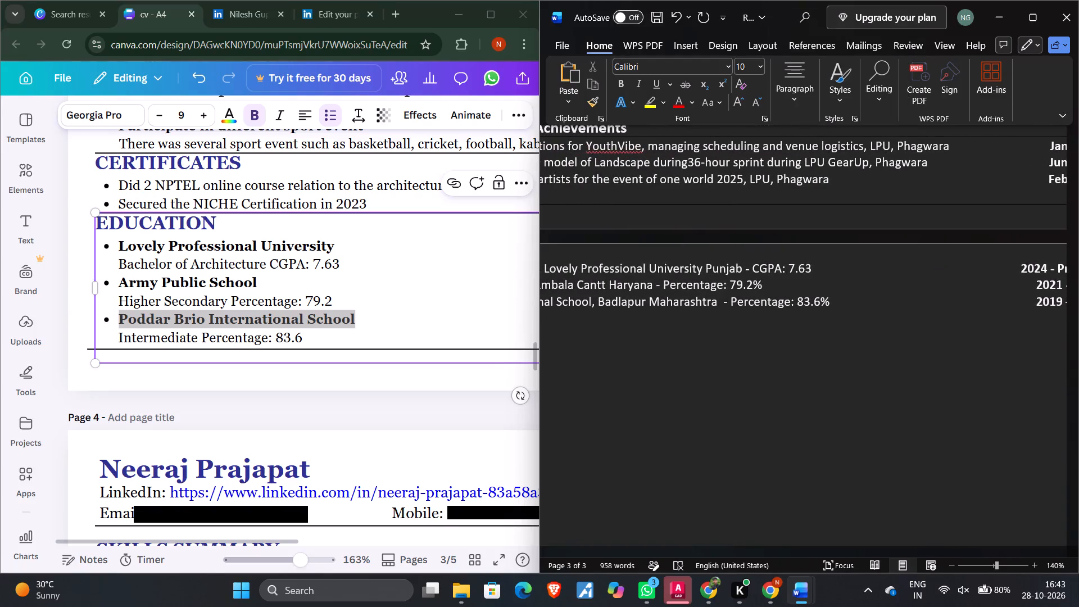
scroll(505, 306, right, 1)
scroll(668, 328, right, 1)
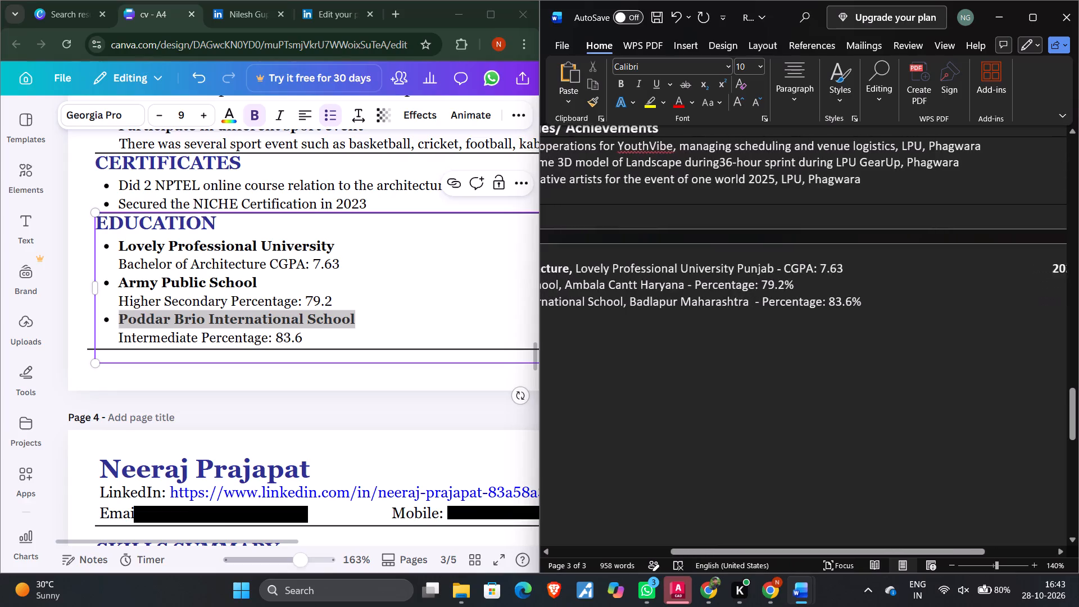
scroll(773, 275, right, 1)
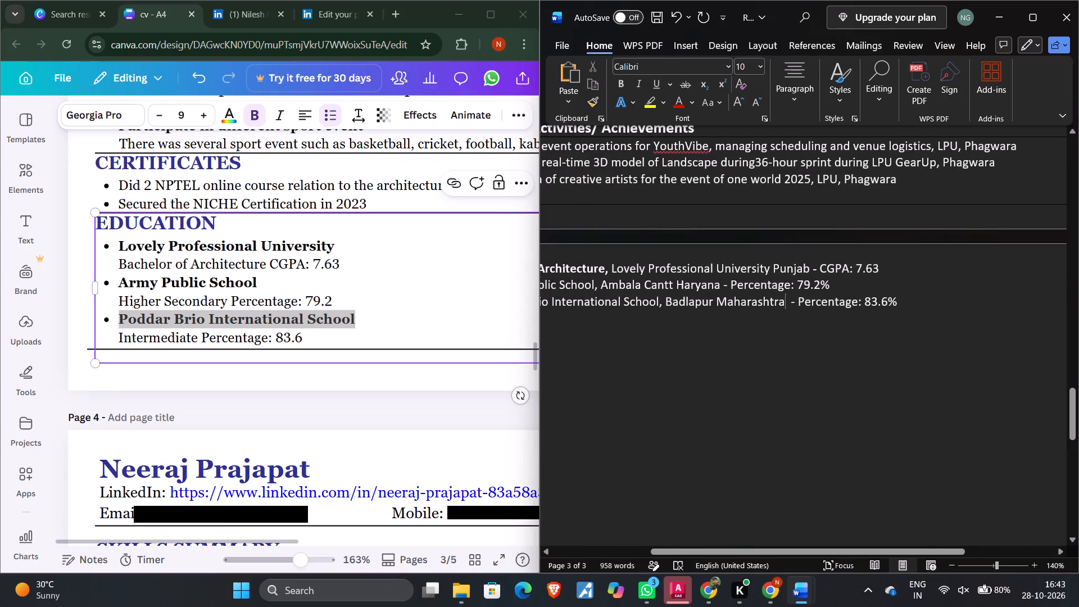
click(800, 268)
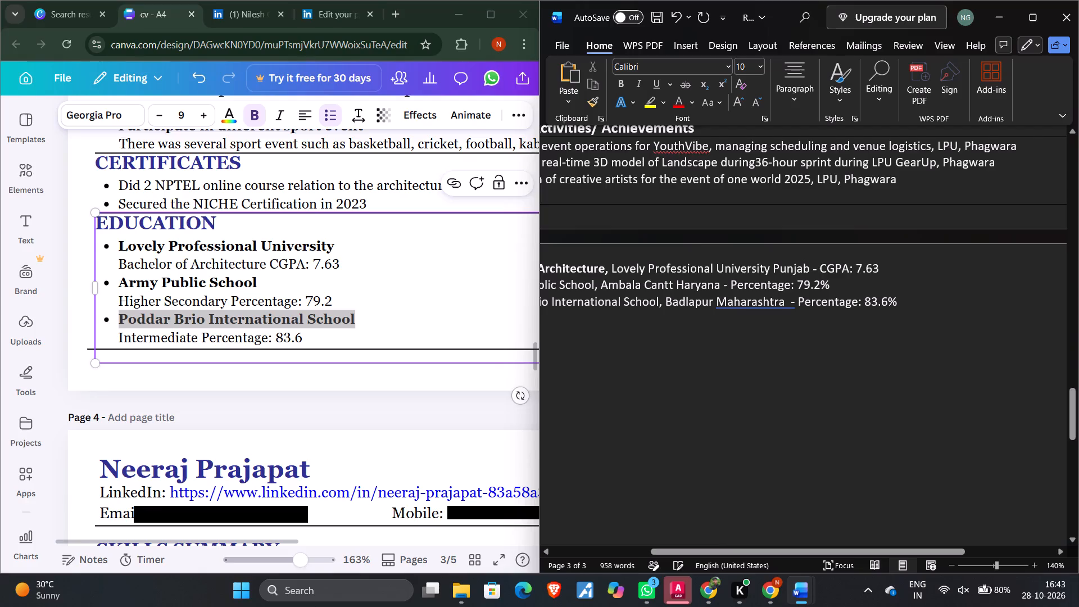
scroll(800, 268, left, 1)
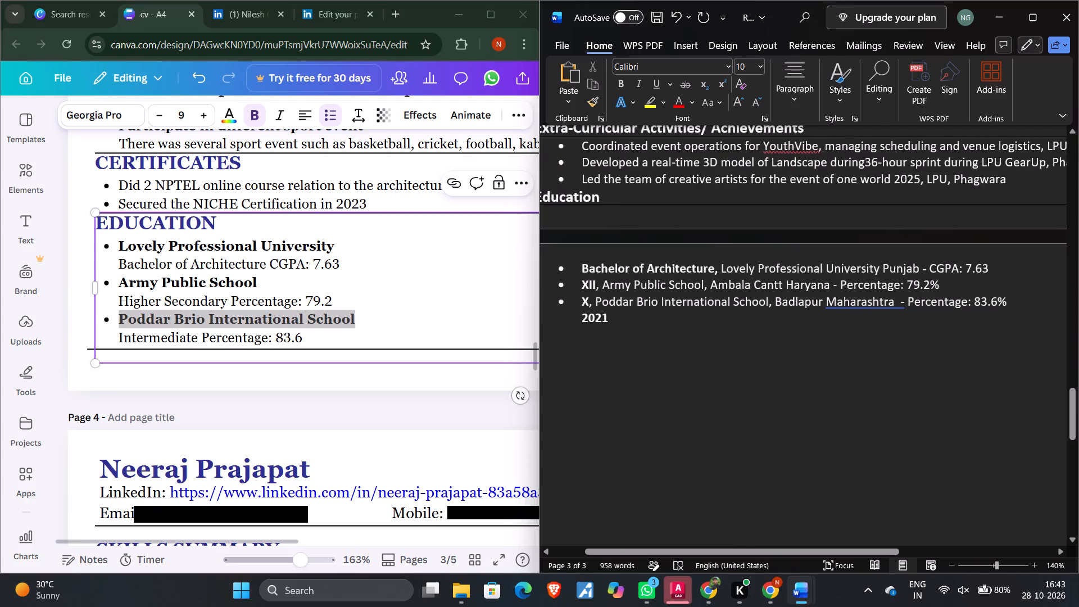
scroll(891, 260, left, 1)
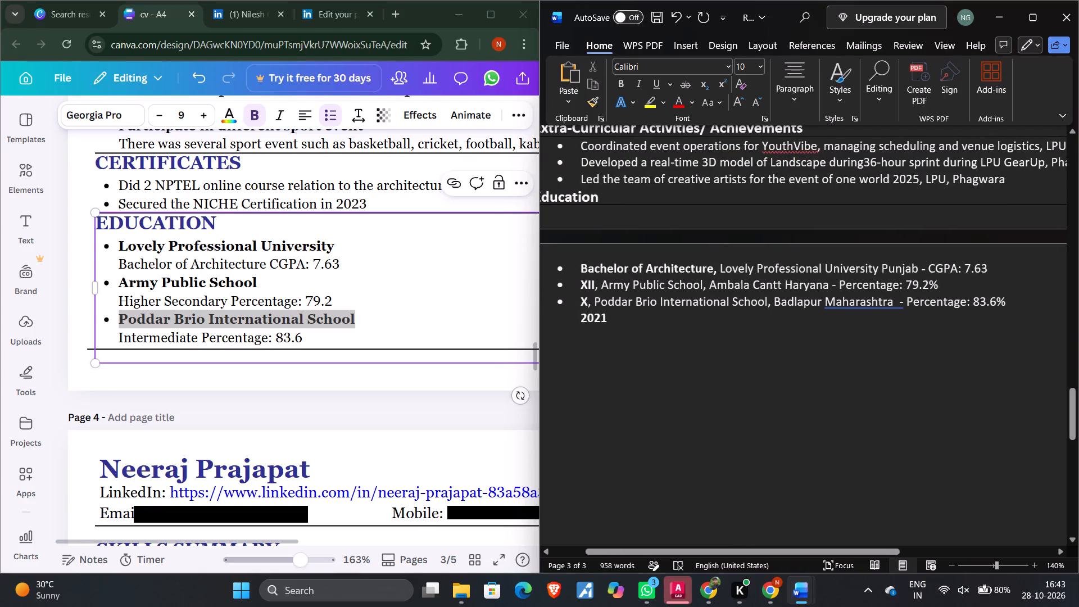
scroll(805, 292, left, 2)
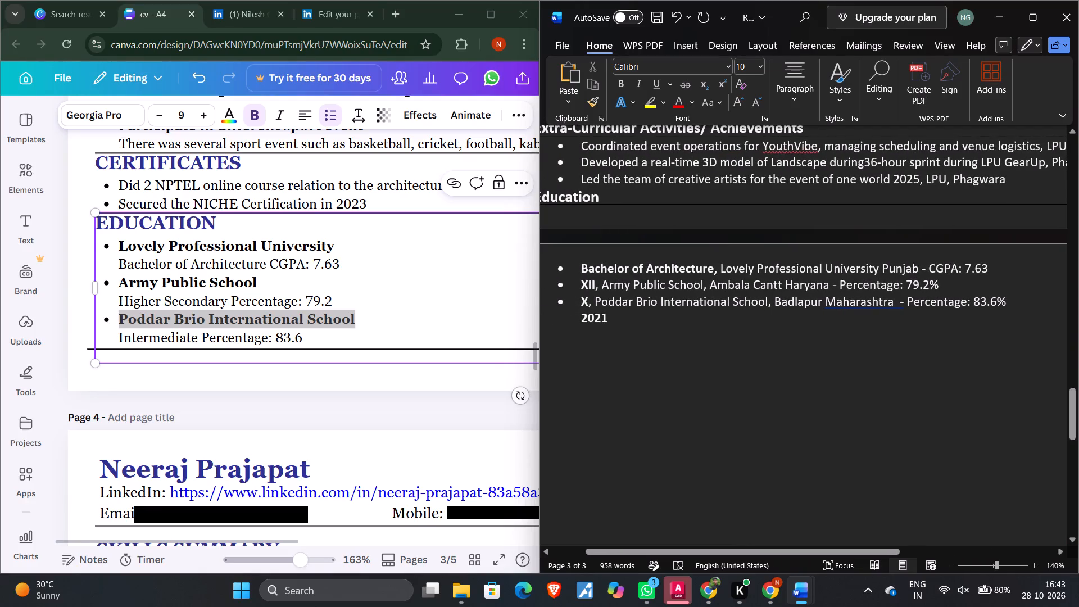
scroll(801, 285, left, 1)
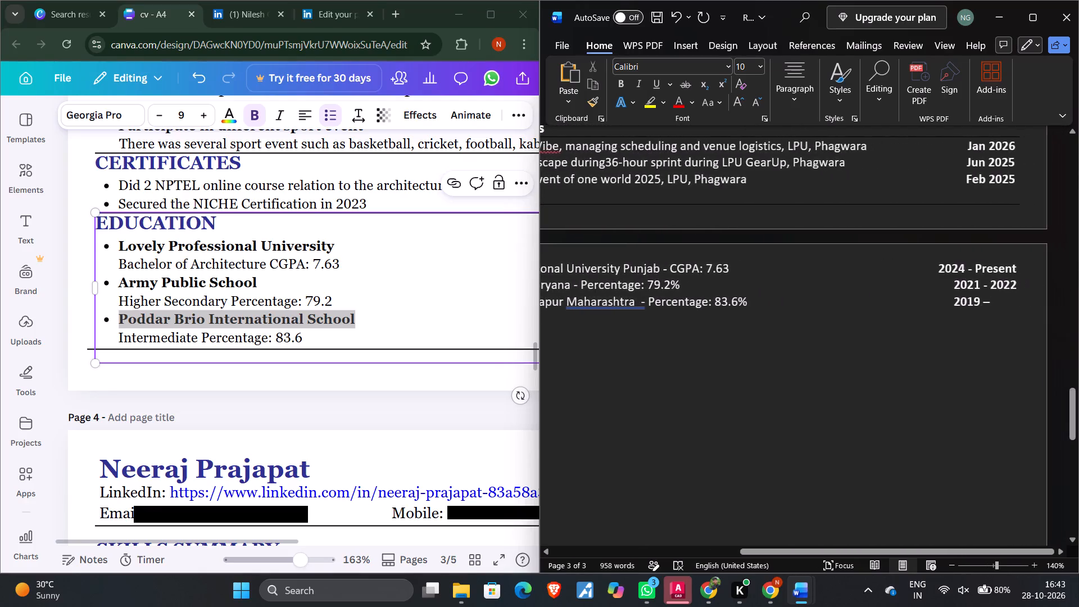